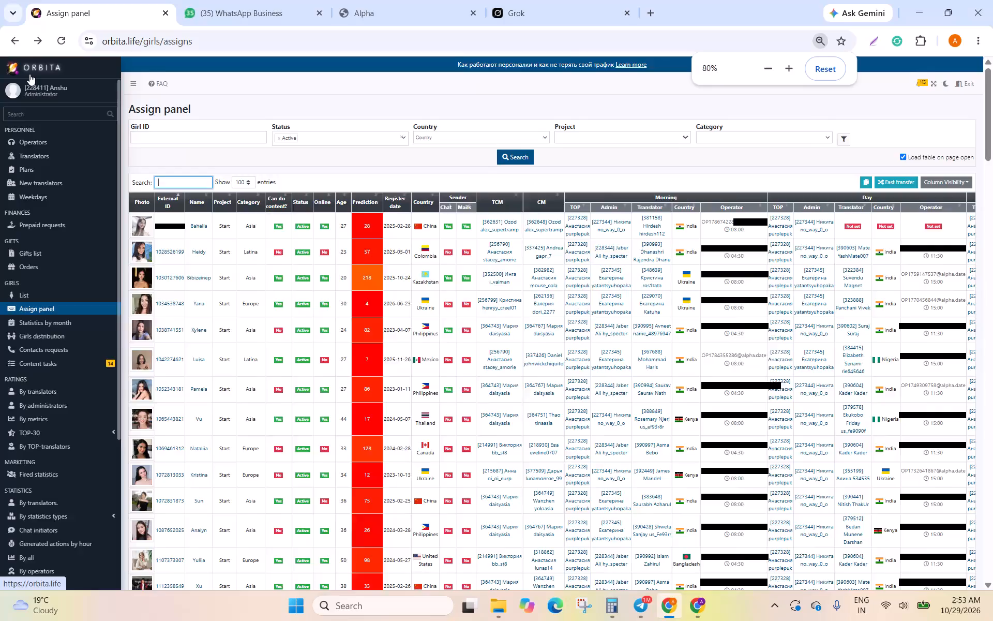
# Set the Assign panel page zoom to 90%.
pyautogui.hotkey('ctrl', '+')
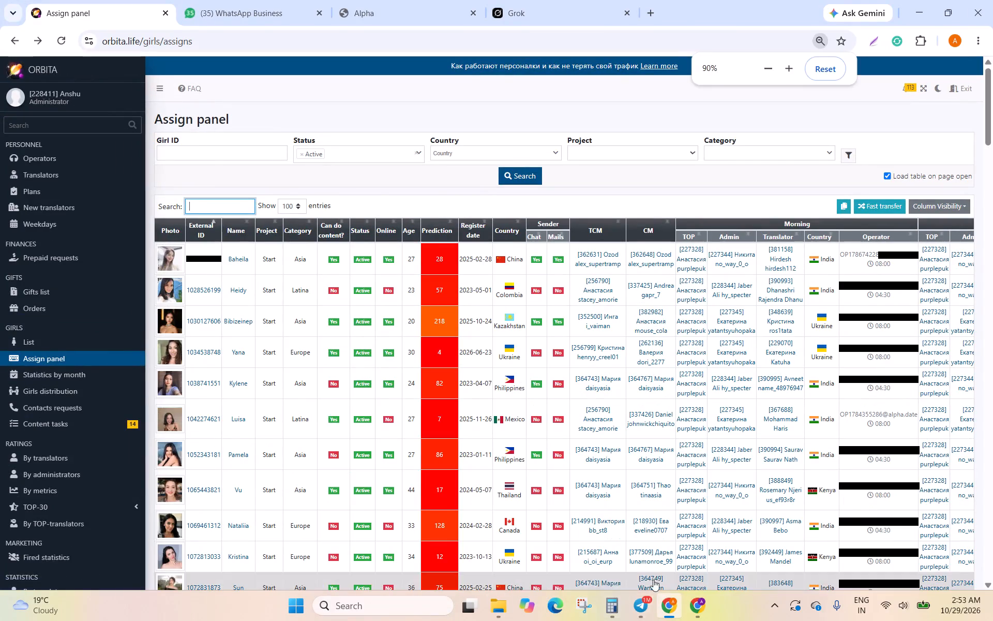
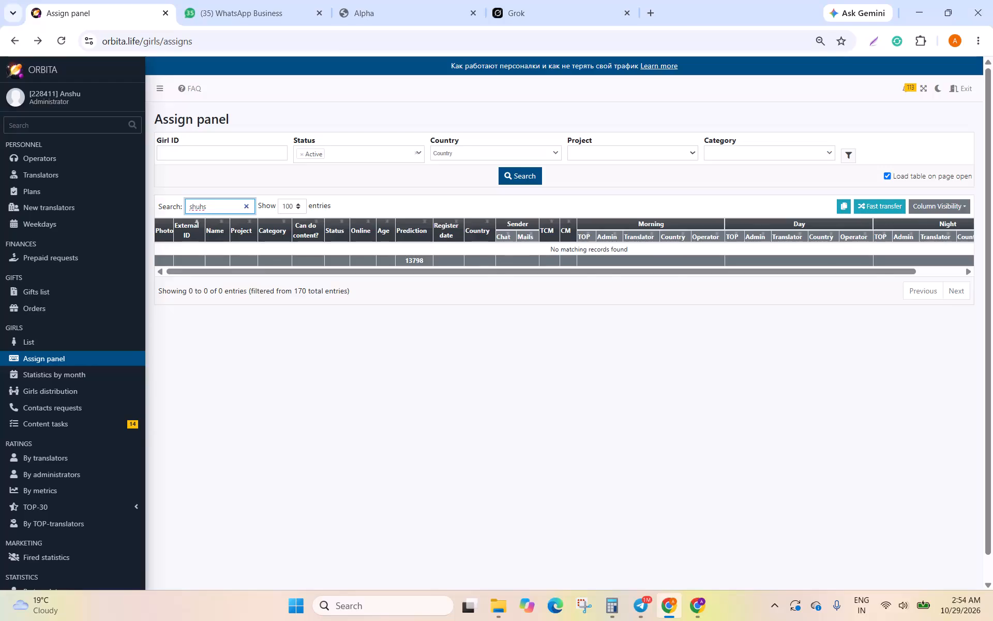
# Correct the table filter to "shus" and examine the matching profiles' night-shift assignments.
pyautogui.press('BackSpace')
pyautogui.press('BackSpace')
pyautogui.press('s')
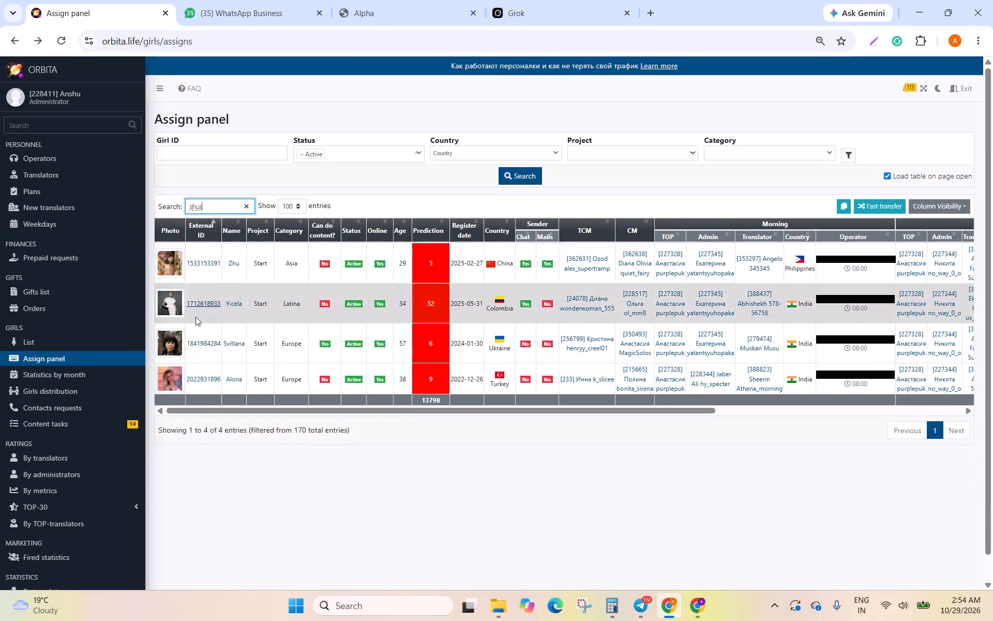
pyautogui.moveTo(206, 412); pyautogui.dragTo(703, 405)
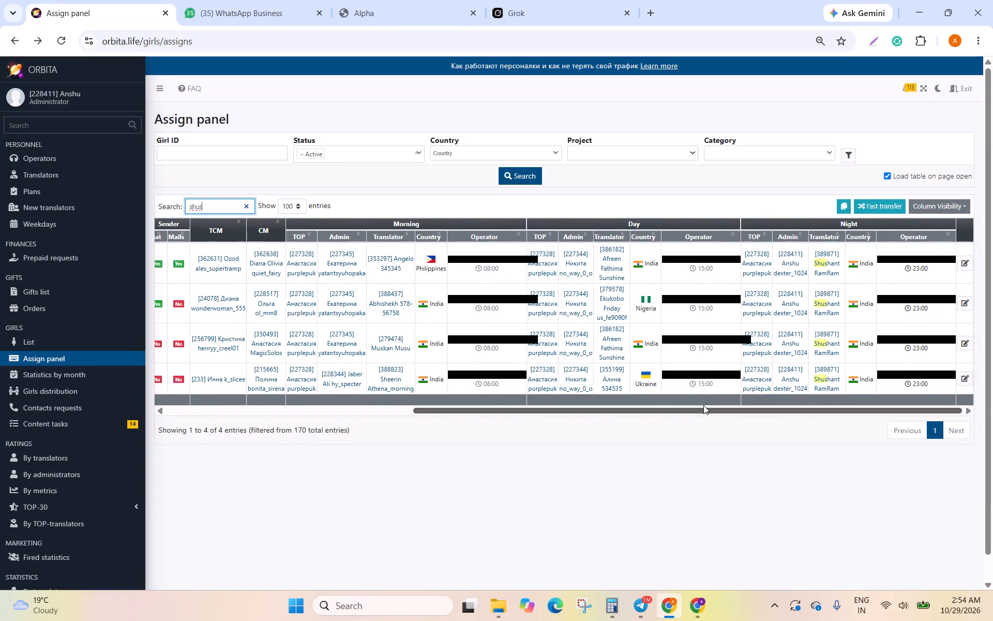
pyautogui.moveTo(703, 405); pyautogui.dragTo(179, 375)
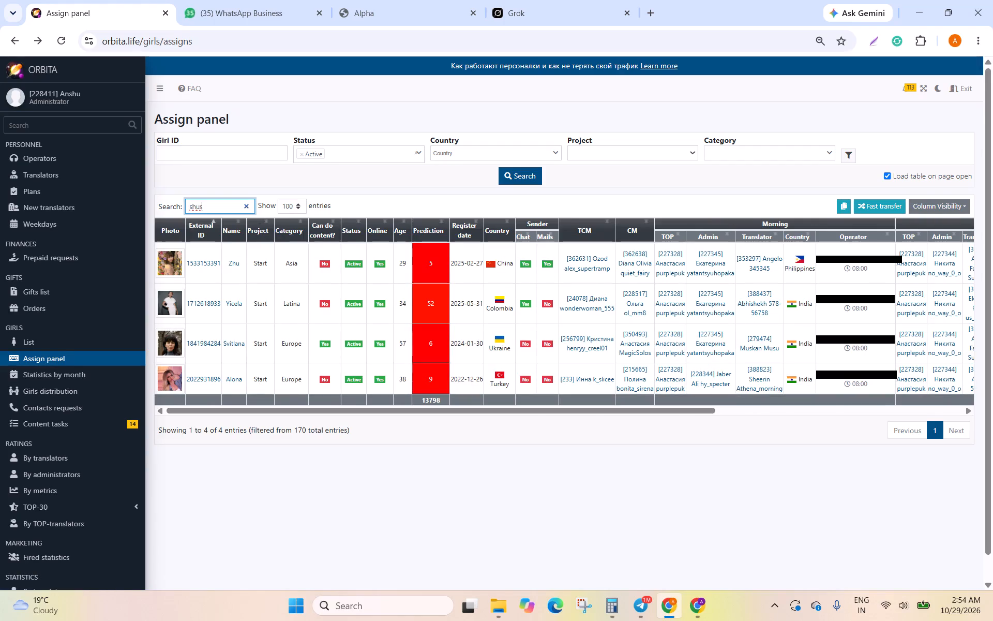
# Filter the assignments table by "sanya" and review the matching profiles.
pyautogui.click(248, 205)
pyautogui.write('sanya')
pyautogui.scroll(-4, 241, 225)
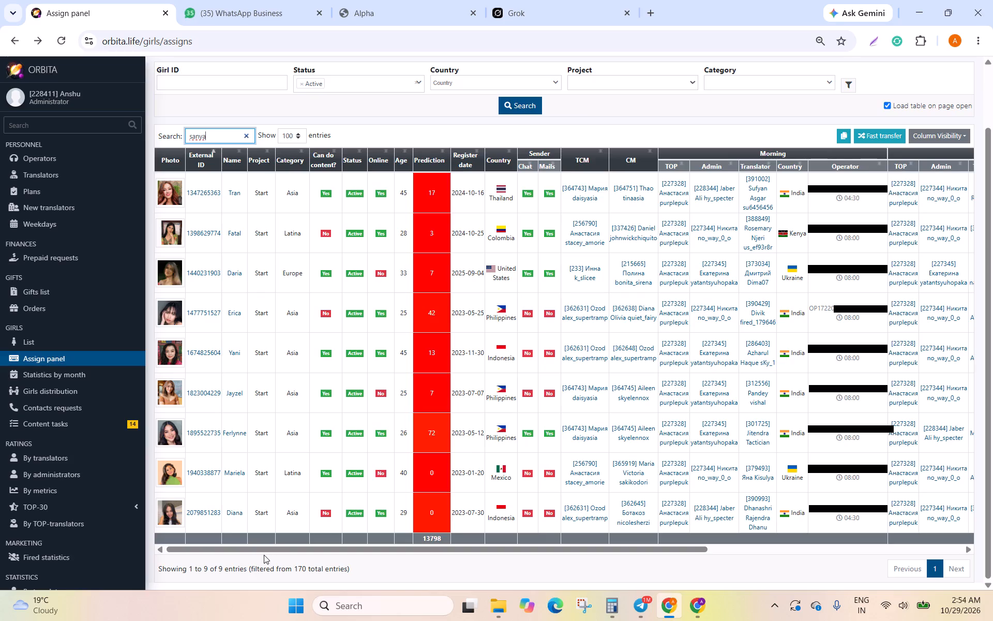
# Filter the table by "komal", set Crisleny's night-shift translator to Sanya with Sanya's operator account, and save the assignment.
pyautogui.click(245, 136)
pyautogui.write('komal')
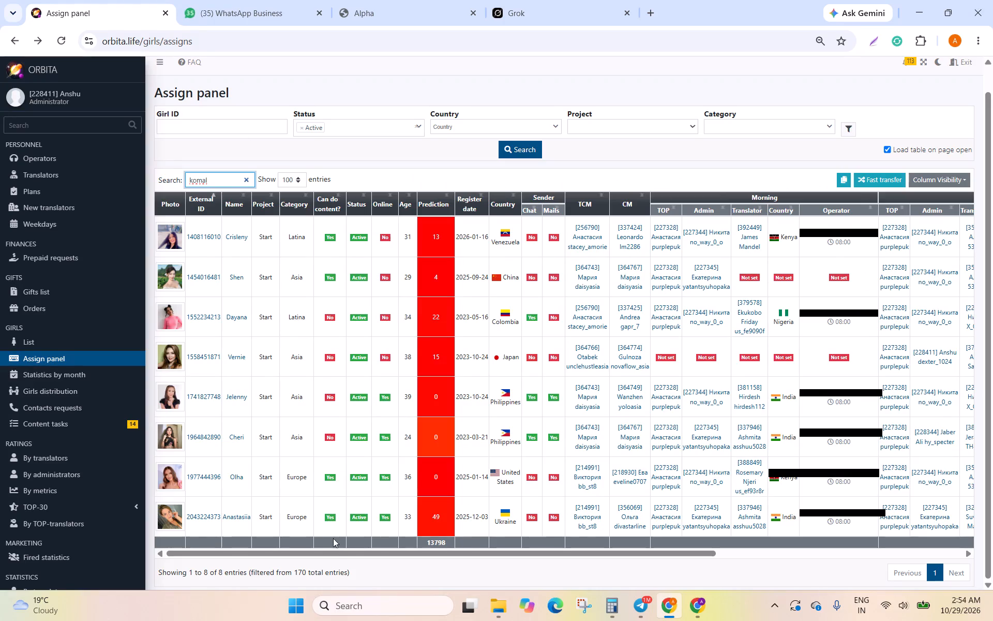
pyautogui.moveTo(328, 554); pyautogui.dragTo(758, 556)
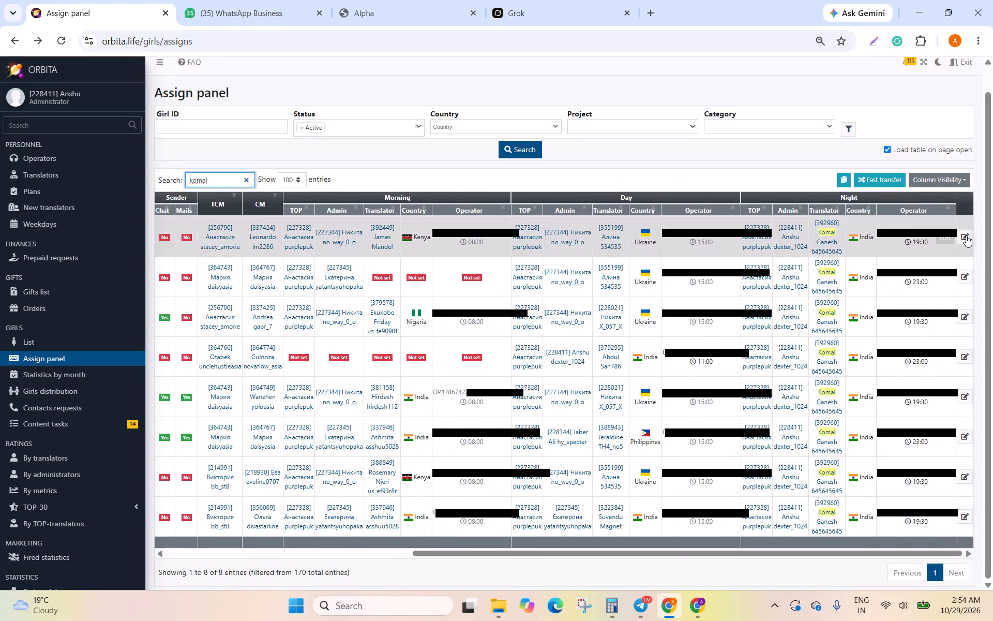
pyautogui.click(966, 237)
pyautogui.click(387, 218)
pyautogui.click(379, 228)
pyautogui.write('sa')
pyautogui.press('n')
pyautogui.click(400, 302)
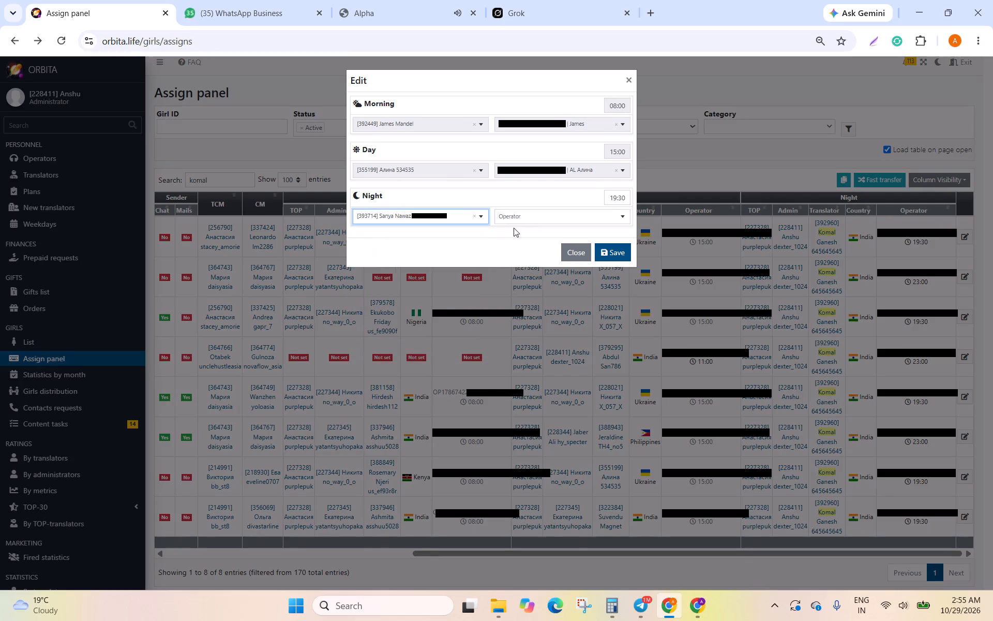
pyautogui.click(518, 223)
pyautogui.click(525, 256)
pyautogui.click(616, 252)
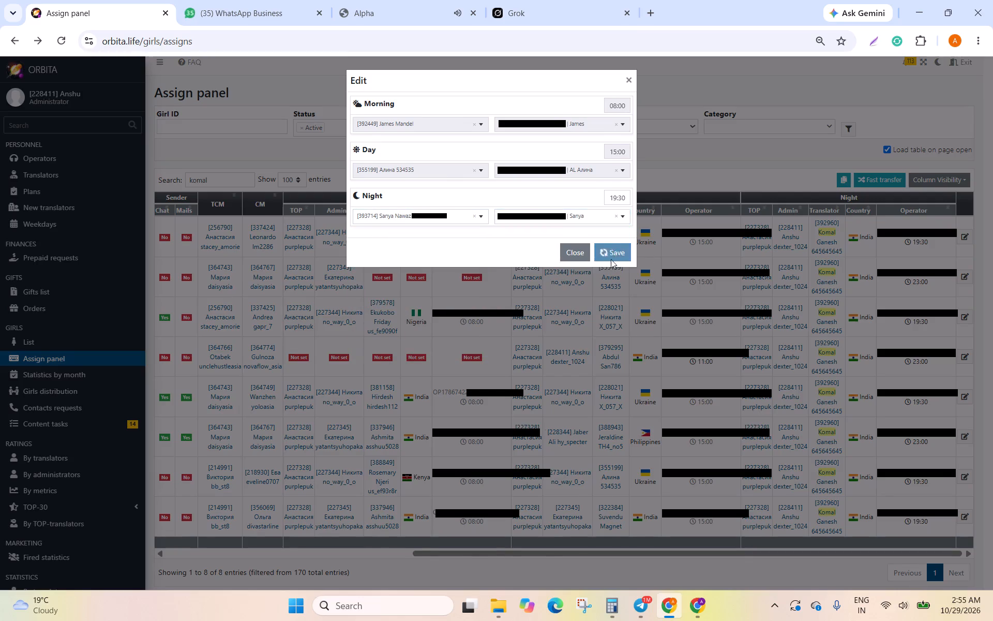
# Review the profiles remaining under the "komal" filter.
pyautogui.moveTo(504, 510); pyautogui.dragTo(194, 497)
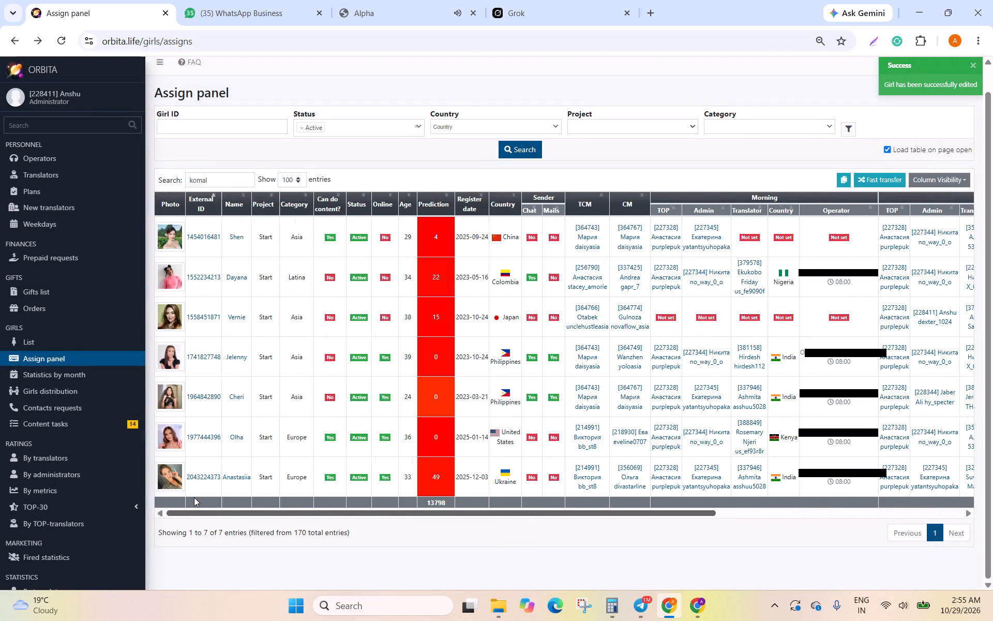
pyautogui.moveTo(194, 497); pyautogui.dragTo(207, 511)
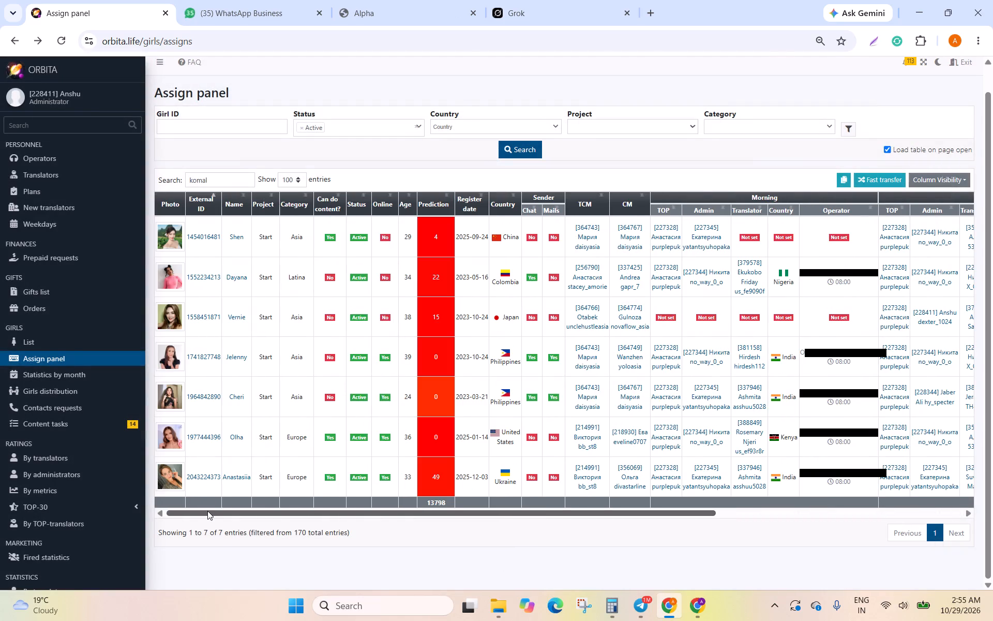
pyautogui.moveTo(207, 511); pyautogui.dragTo(213, 511)
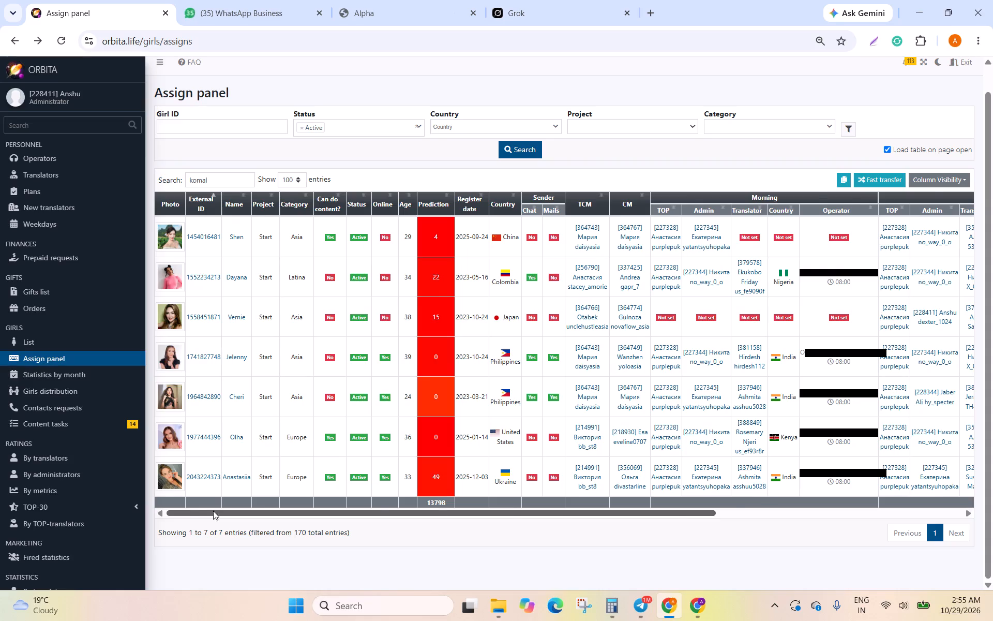
pyautogui.moveTo(213, 511); pyautogui.dragTo(97, 501)
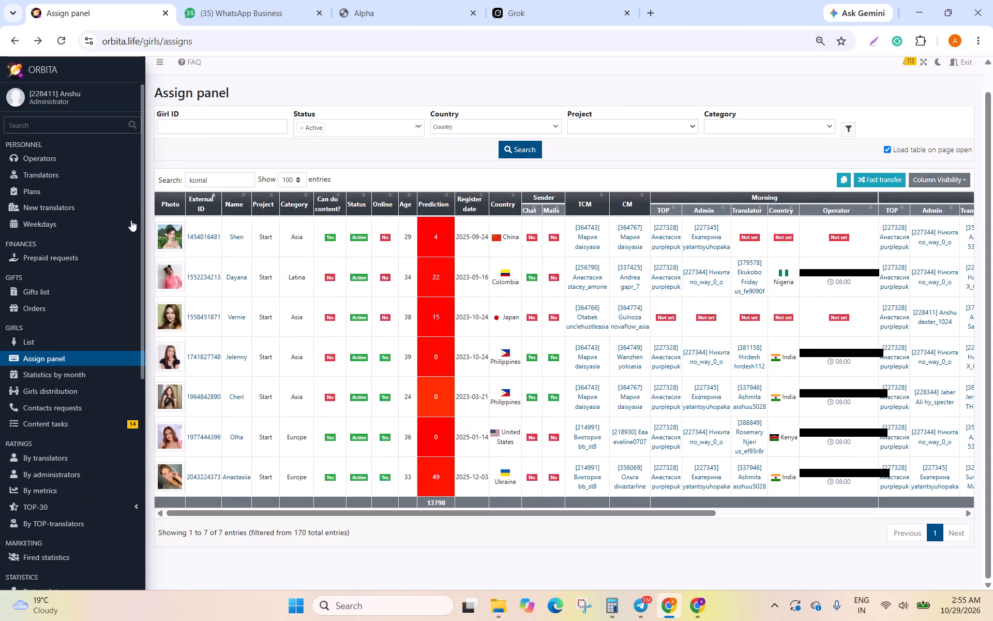
# Filter the assignments table by "sanya" and look over the matching profiles.
pyautogui.click(245, 179)
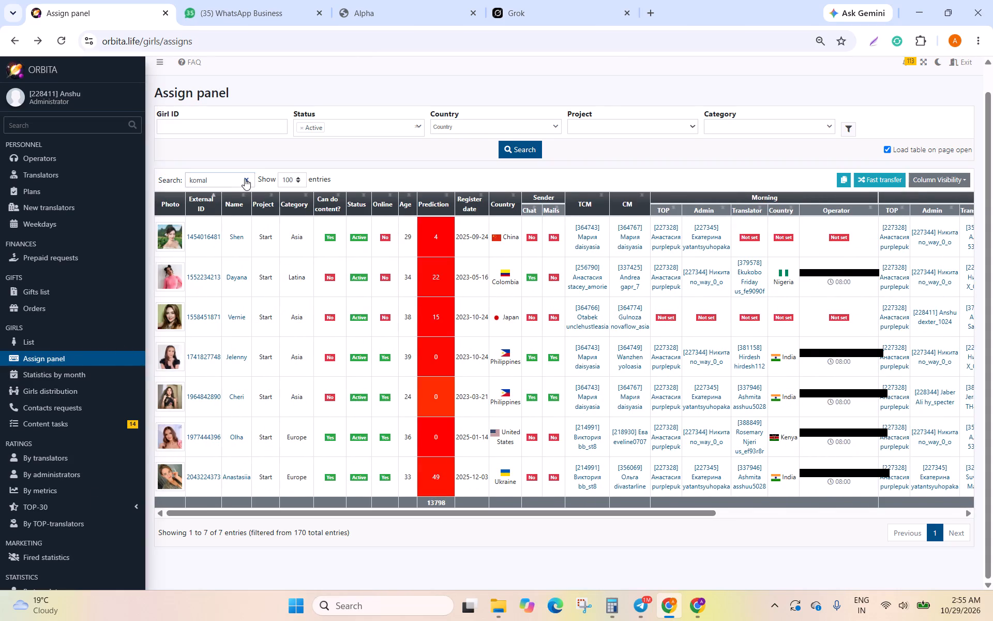
pyautogui.write('saniy')
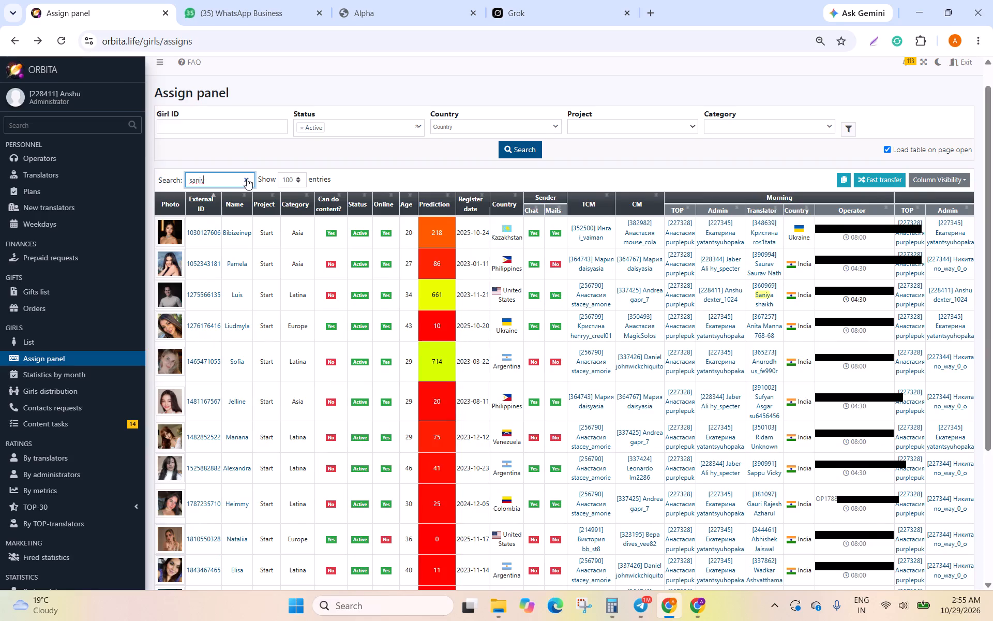
pyautogui.click(247, 179)
pyautogui.write('sanya')
pyautogui.scroll(-3, 276, 235)
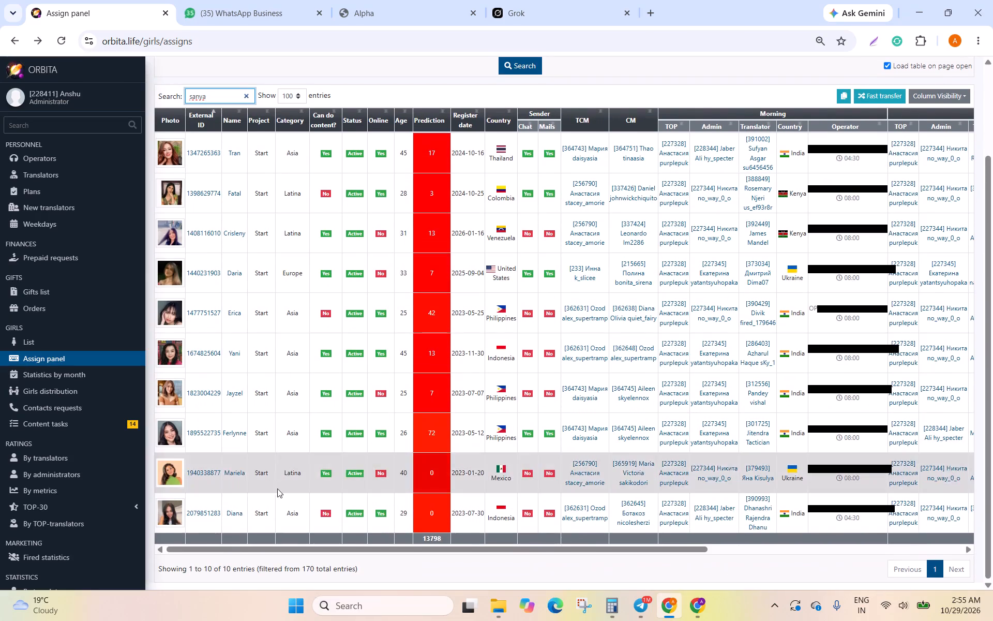
# Set the night-shift translator of profile Tran to Komal with Komal's operator account, and save the assignment.
pyautogui.moveTo(291, 546); pyautogui.dragTo(257, 539)
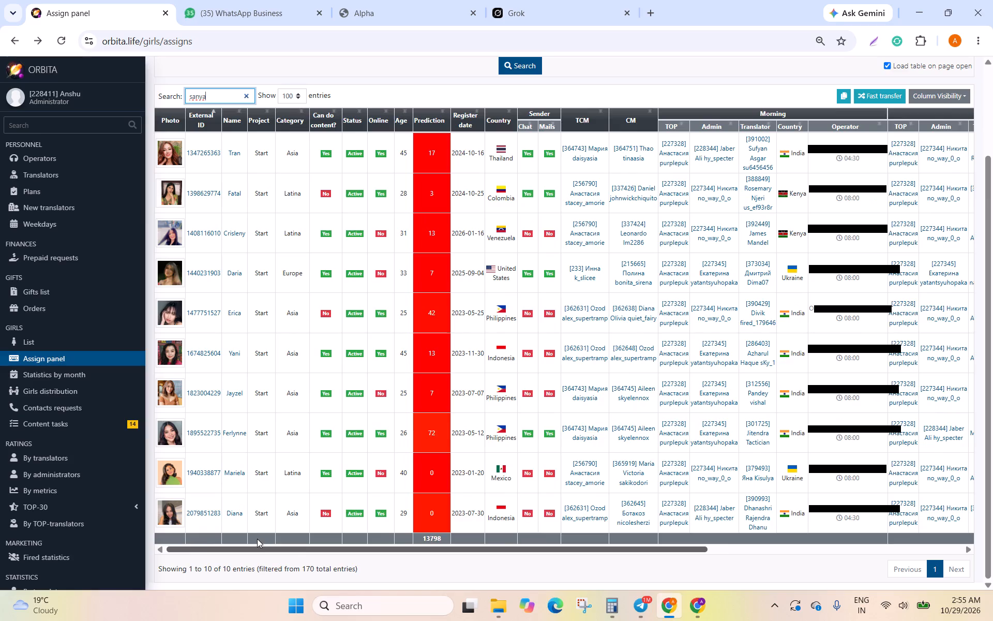
pyautogui.moveTo(257, 539); pyautogui.dragTo(257, 539)
pyautogui.moveTo(257, 539); pyautogui.dragTo(789, 539)
pyautogui.click(960, 150)
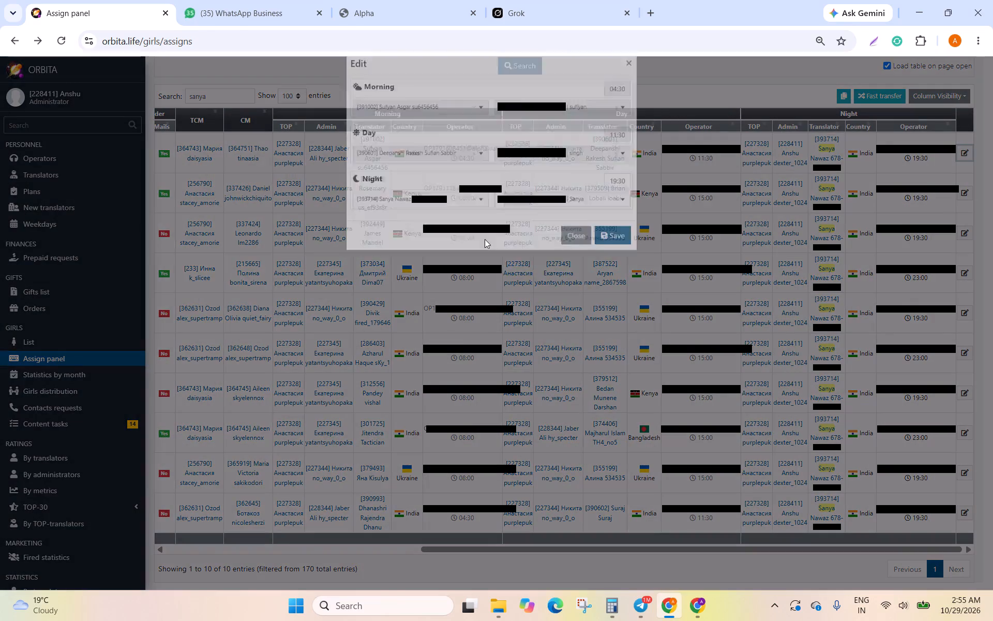
pyautogui.click(462, 218)
pyautogui.click(430, 235)
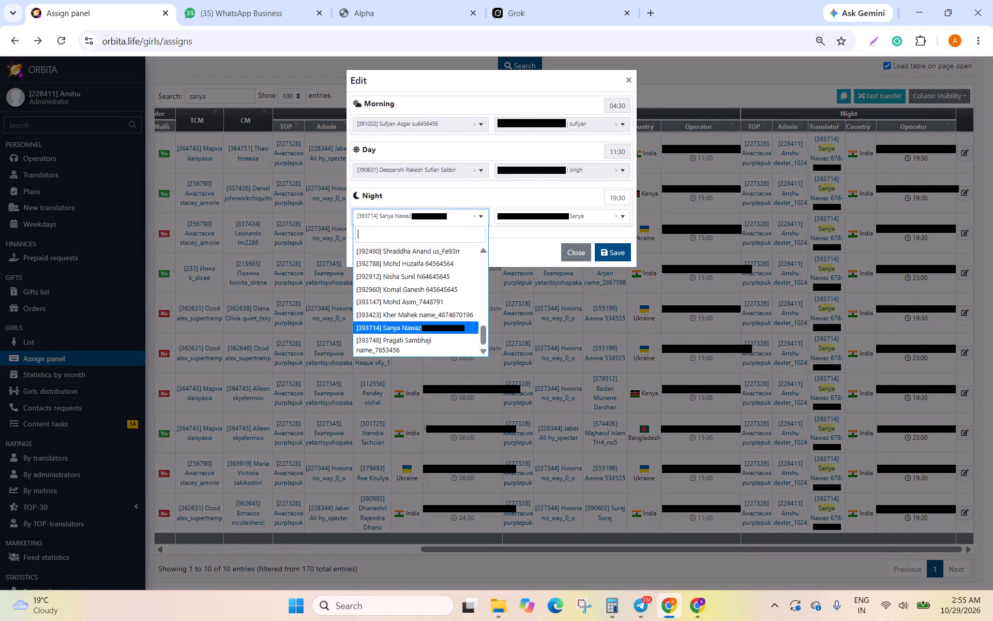
pyautogui.write('kom')
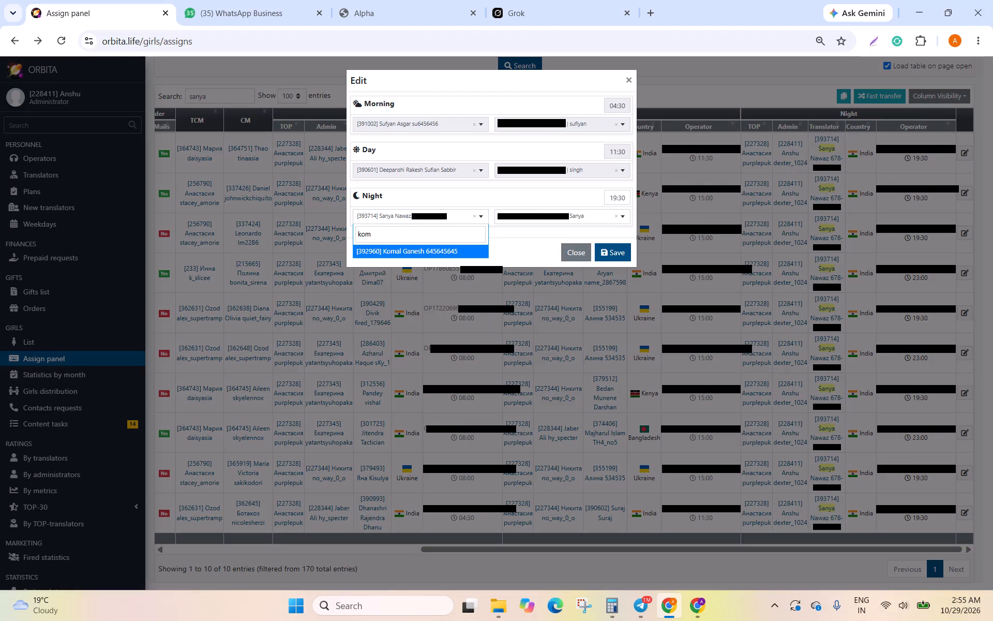
pyautogui.click(447, 245)
pyautogui.click(519, 216)
pyautogui.click(538, 253)
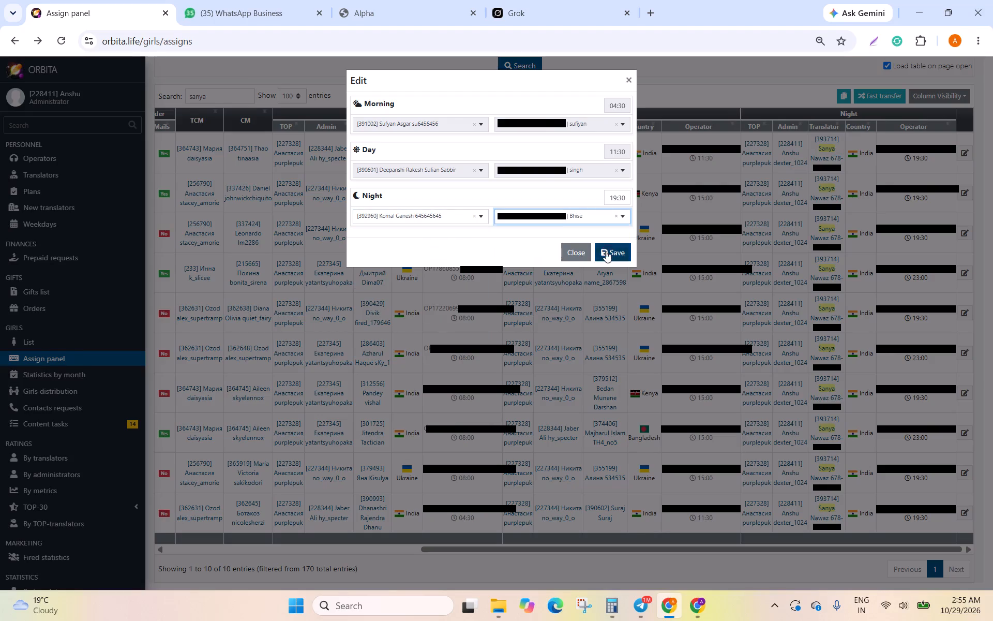
pyautogui.click(606, 251)
# Check the night-shift assignments and start times of the profiles remaining under the "sanya" filter.
pyautogui.moveTo(498, 548); pyautogui.dragTo(119, 528)
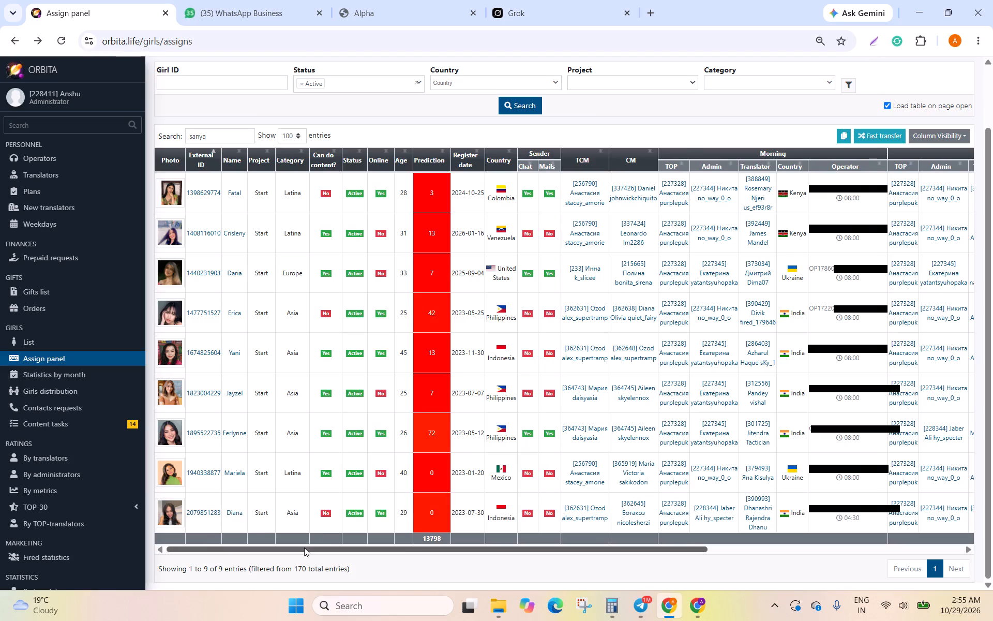
pyautogui.moveTo(304, 548); pyautogui.dragTo(780, 560)
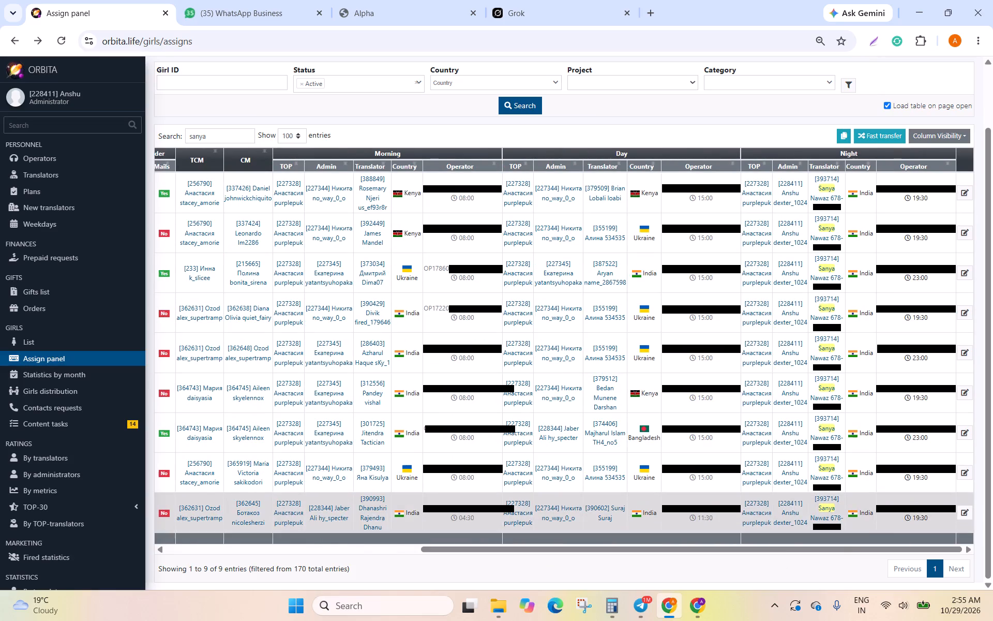
pyautogui.moveTo(823, 550); pyautogui.dragTo(107, 522)
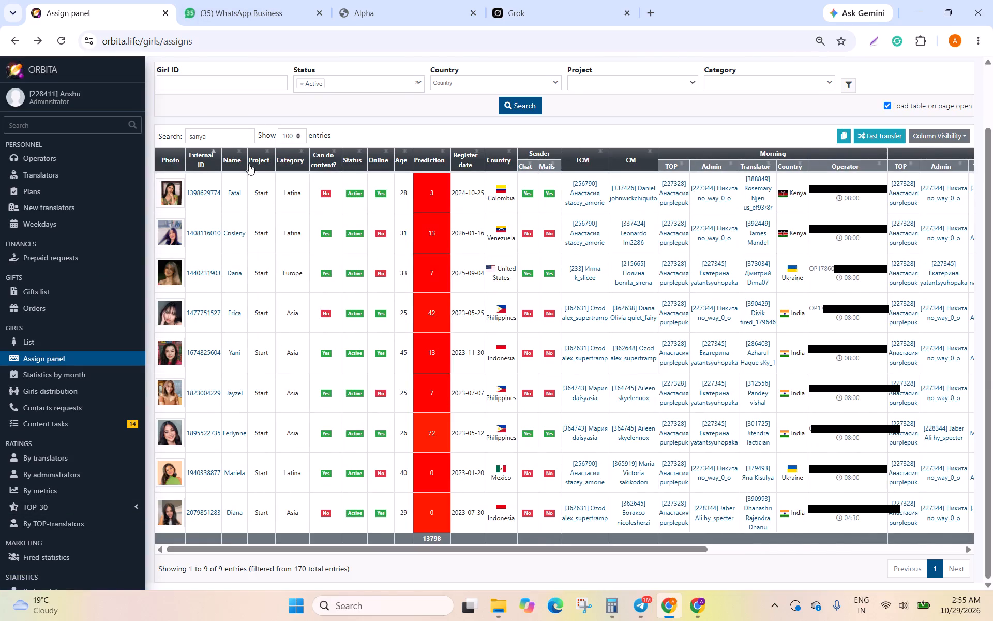
# Filter the assignments table by "koma" to look over Komal's profiles.
pyautogui.click(247, 135)
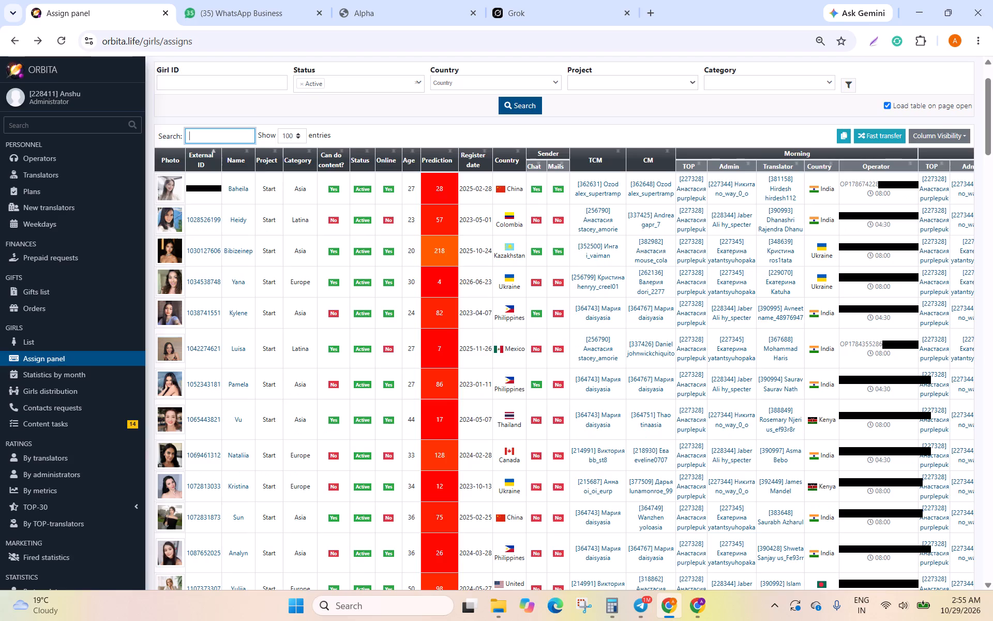
pyautogui.write('koma')
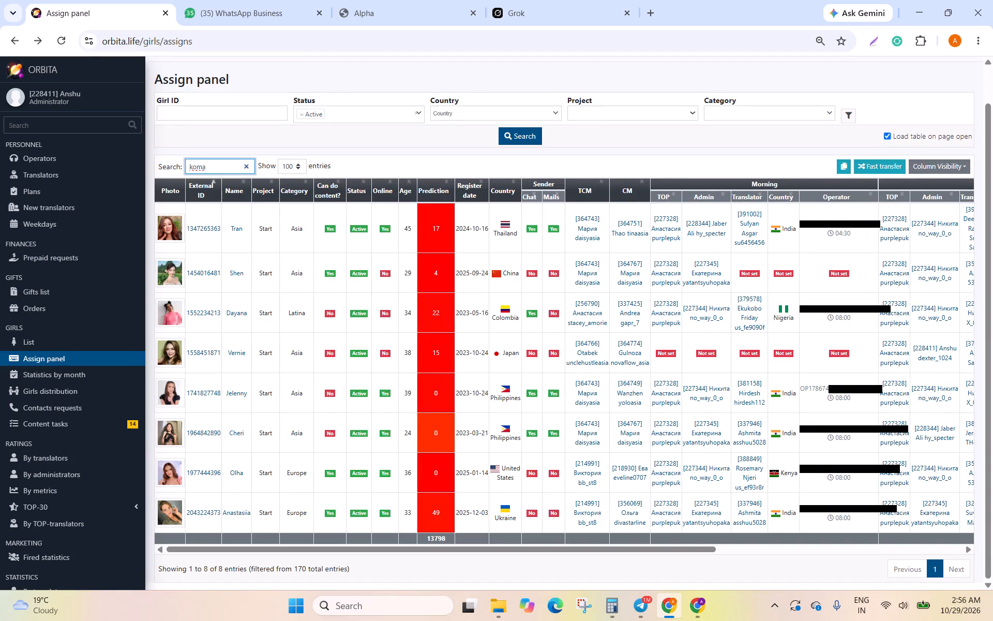
# Filter the assignments table by "mohd" to look over the matching profiles.
pyautogui.press('BackSpace')
pyautogui.press('BackSpace')
pyautogui.press('BackSpace')
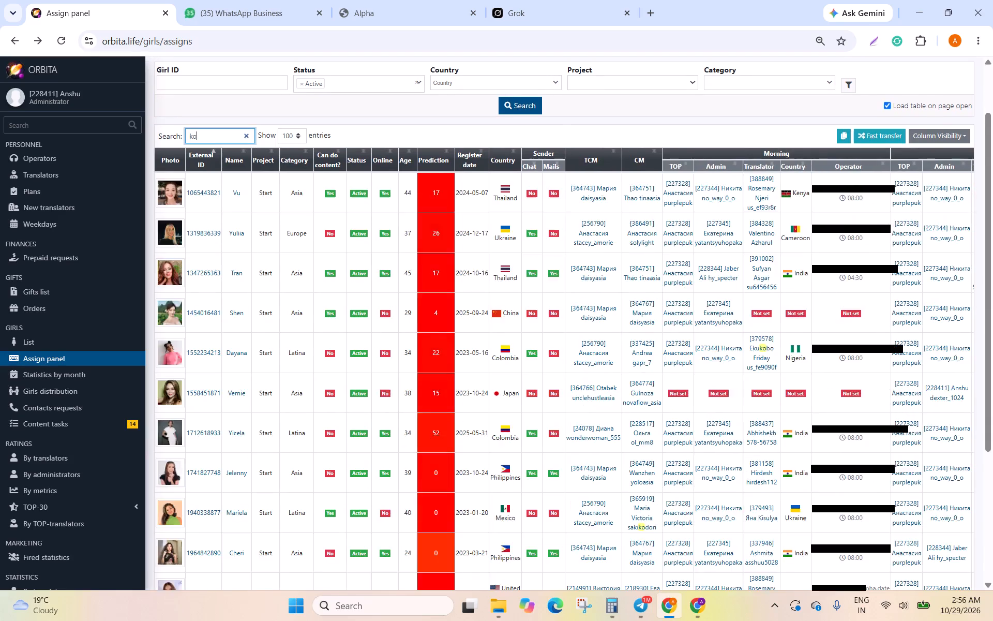
pyautogui.press('BackSpace')
pyautogui.press('BackSpace')
pyautogui.write('moh')
pyautogui.press('d')
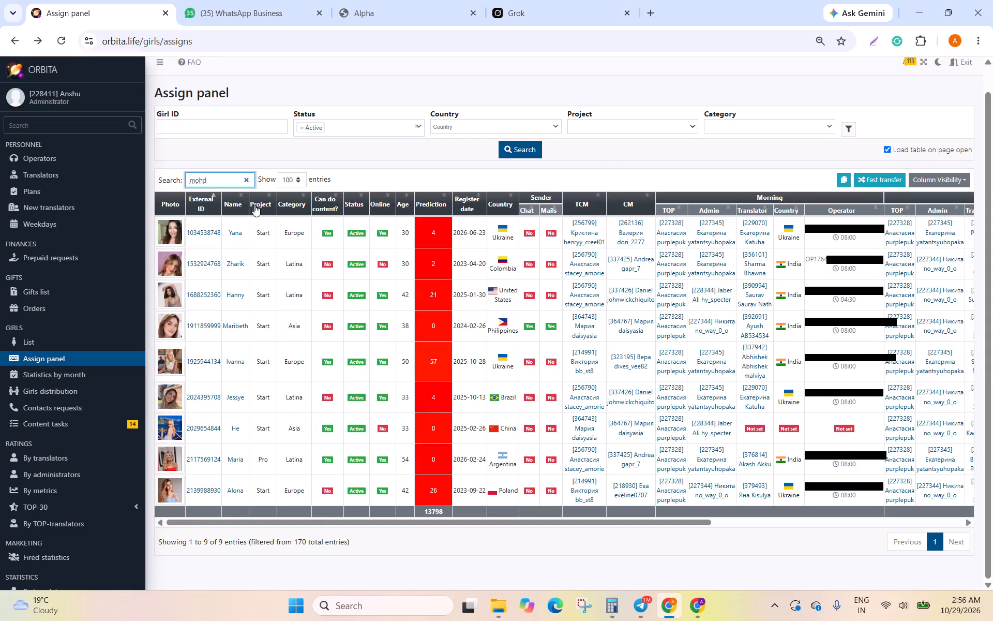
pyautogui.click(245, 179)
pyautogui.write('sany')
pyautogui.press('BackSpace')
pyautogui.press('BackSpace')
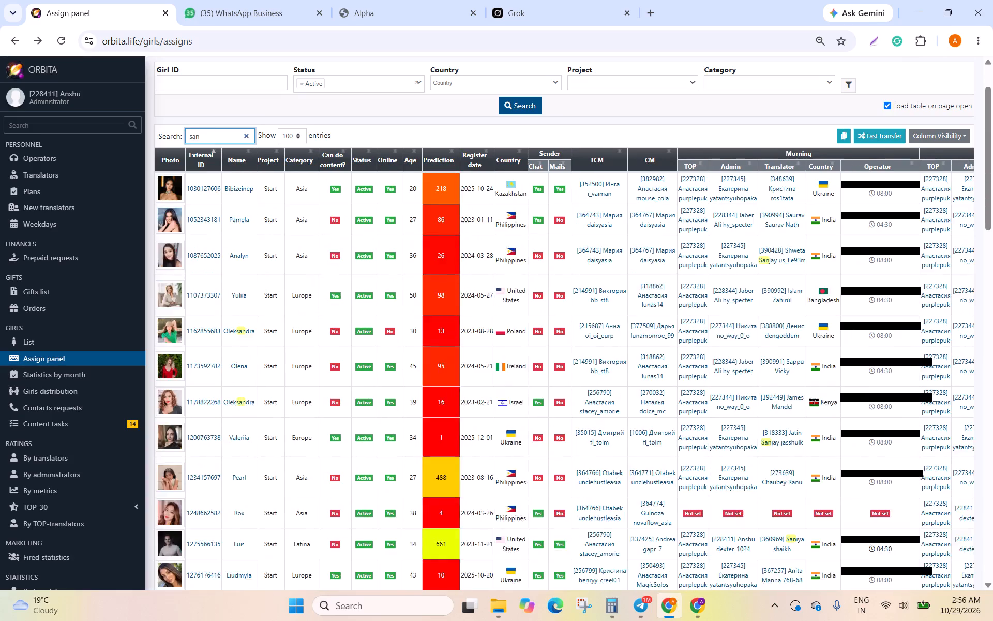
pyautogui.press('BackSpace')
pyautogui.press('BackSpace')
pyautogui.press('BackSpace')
# Filter the assignments table by "komal" and look over the matching profiles.
pyautogui.write('komal')
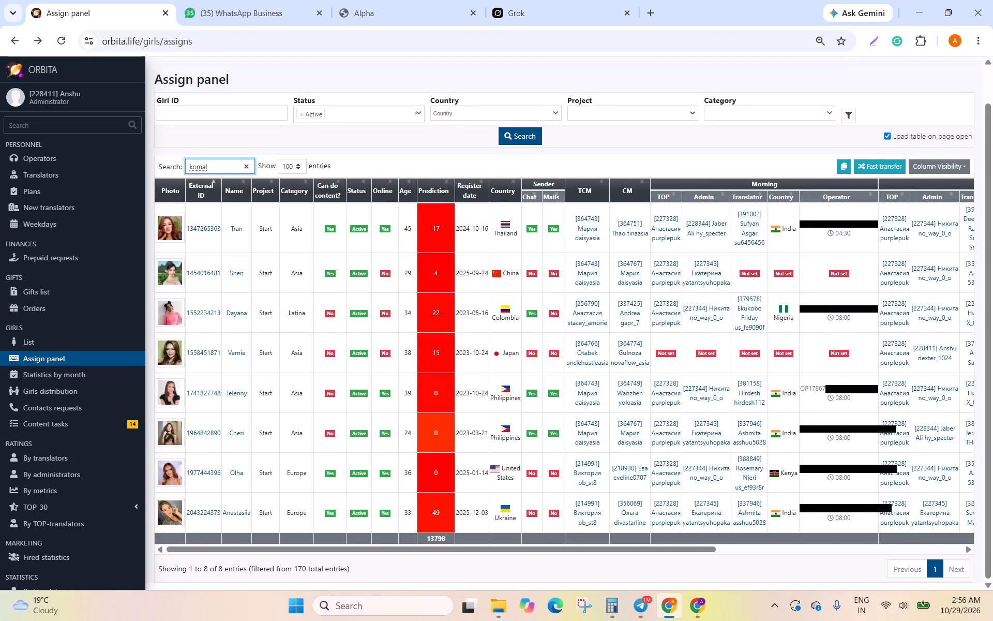
# Filter the assignments table by "momo" to look over the matching profiles.
pyautogui.press('BackSpace')
pyautogui.press('BackSpace')
pyautogui.press('BackSpace')
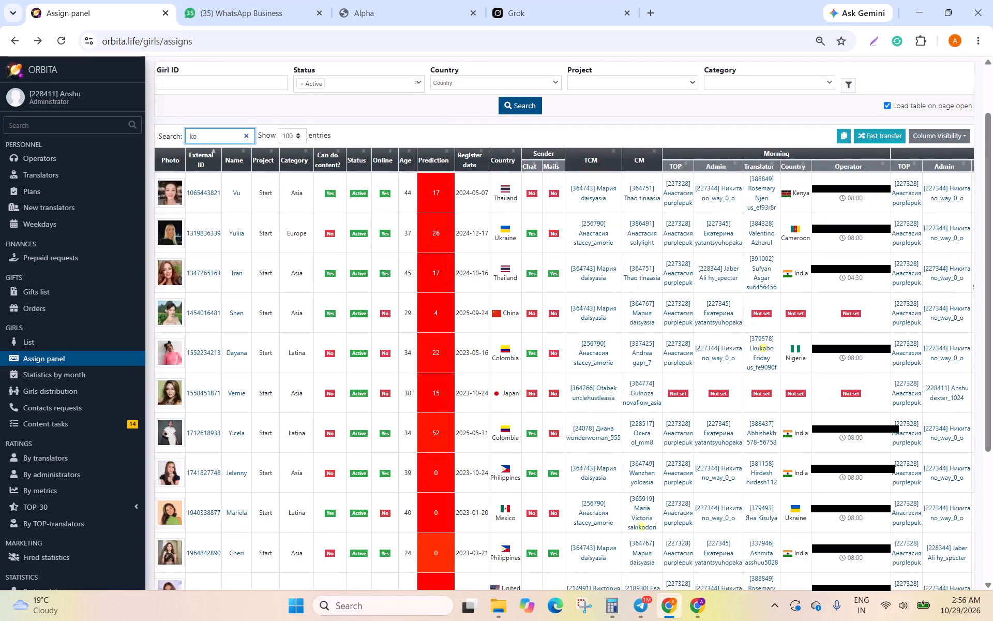
pyautogui.press('BackSpace')
pyautogui.press('BackSpace')
pyautogui.press('BackSpace')
pyautogui.press('BackSpace')
pyautogui.write('momo')
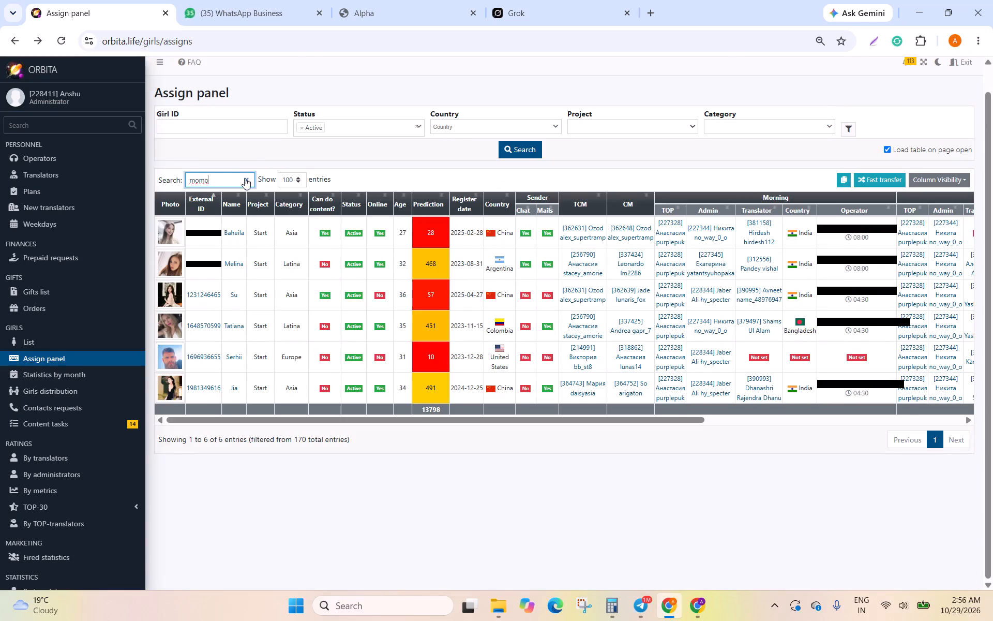
# Filter the table by "iva" and examine the night-shift assignments of the matching profiles.
pyautogui.click(247, 181)
pyautogui.write('iv')
pyautogui.press('a')
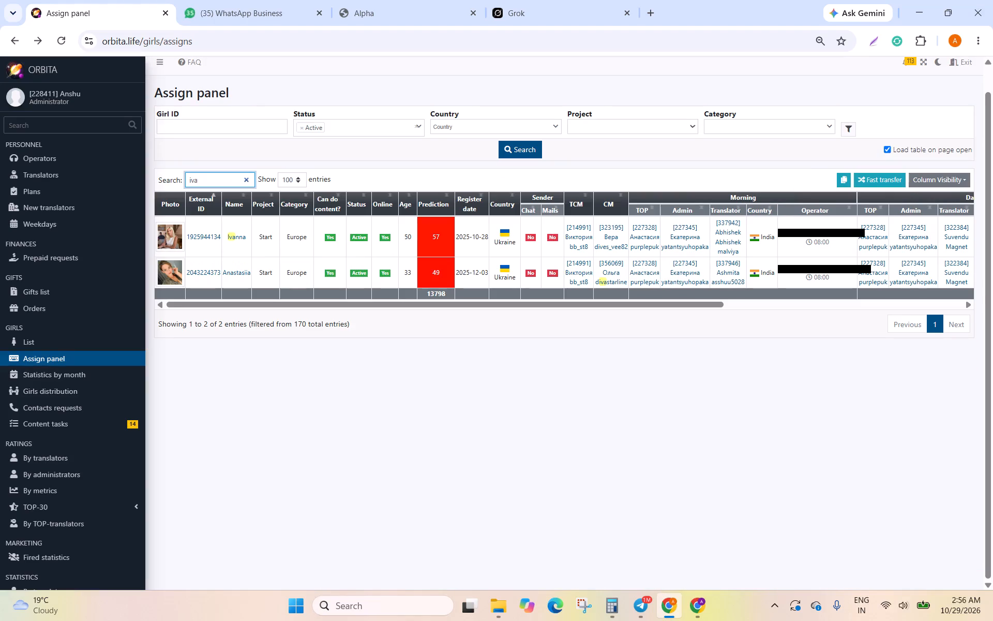
pyautogui.moveTo(332, 304); pyautogui.dragTo(659, 315)
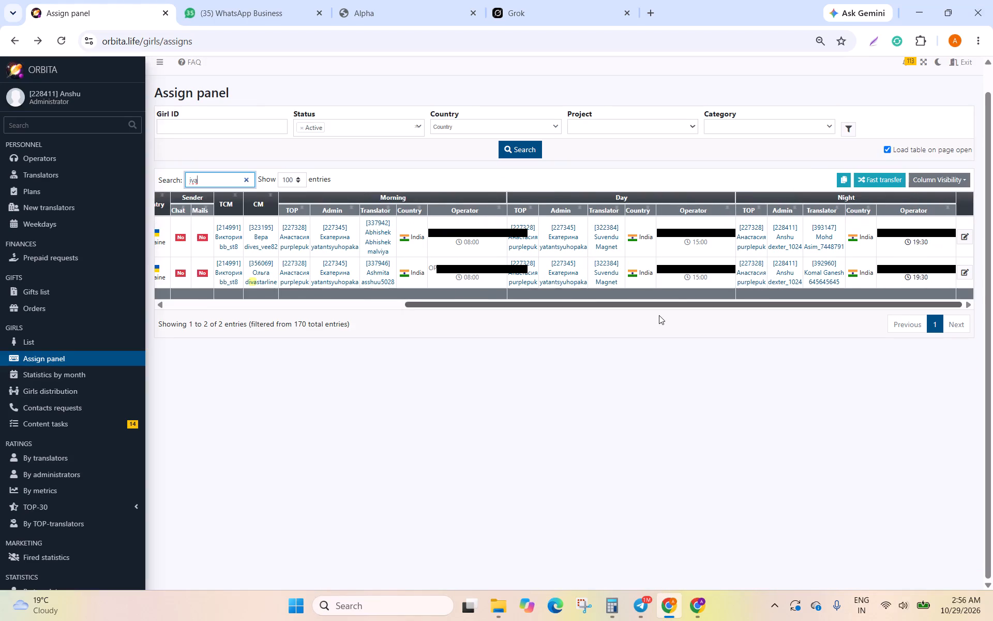
pyautogui.moveTo(659, 315); pyautogui.dragTo(285, 315)
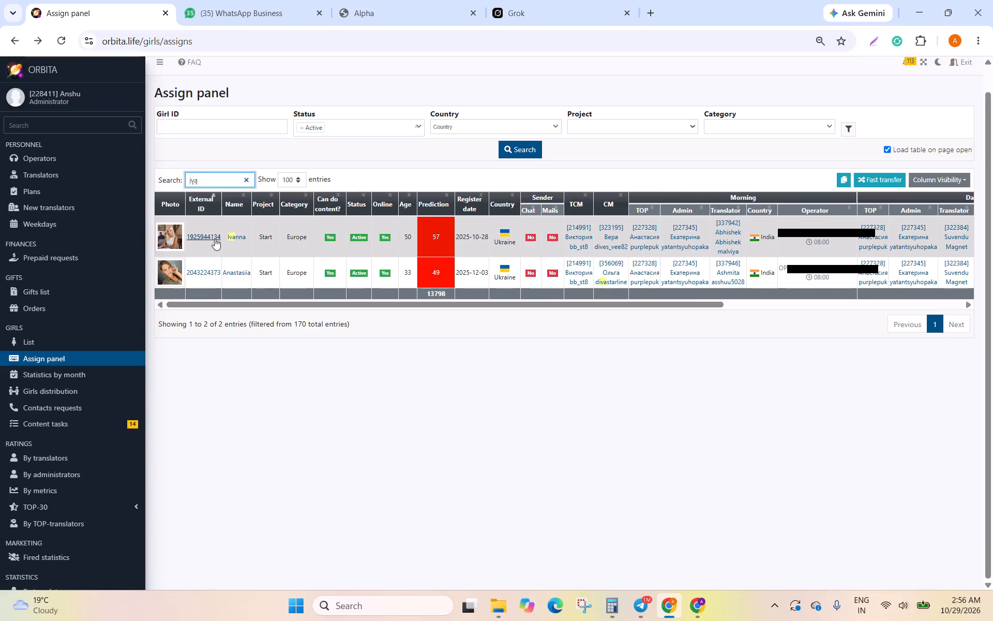
pyautogui.click(215, 239)
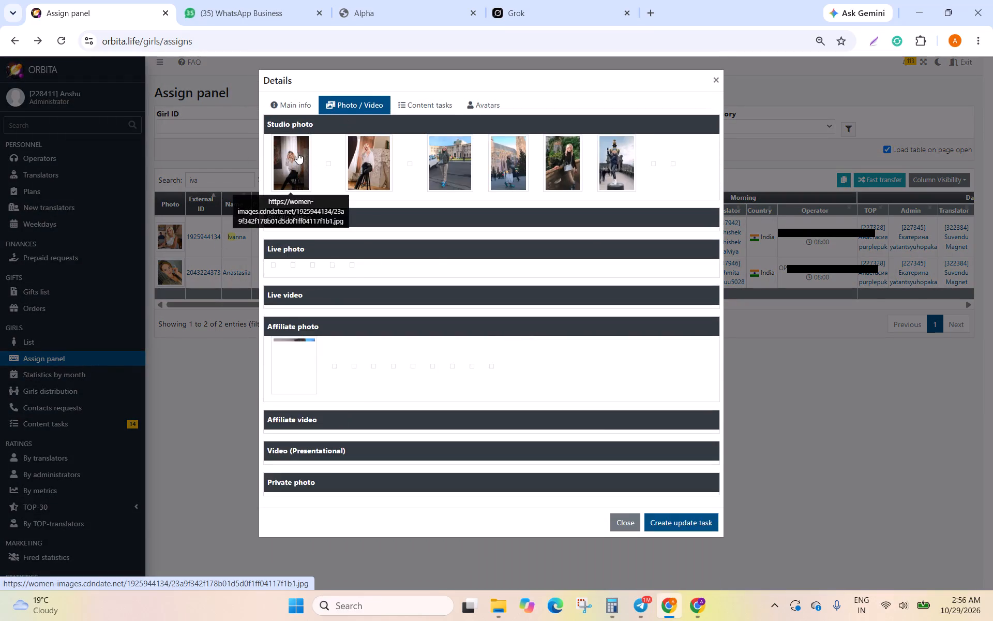
pyautogui.click(297, 153)
pyautogui.click(972, 324)
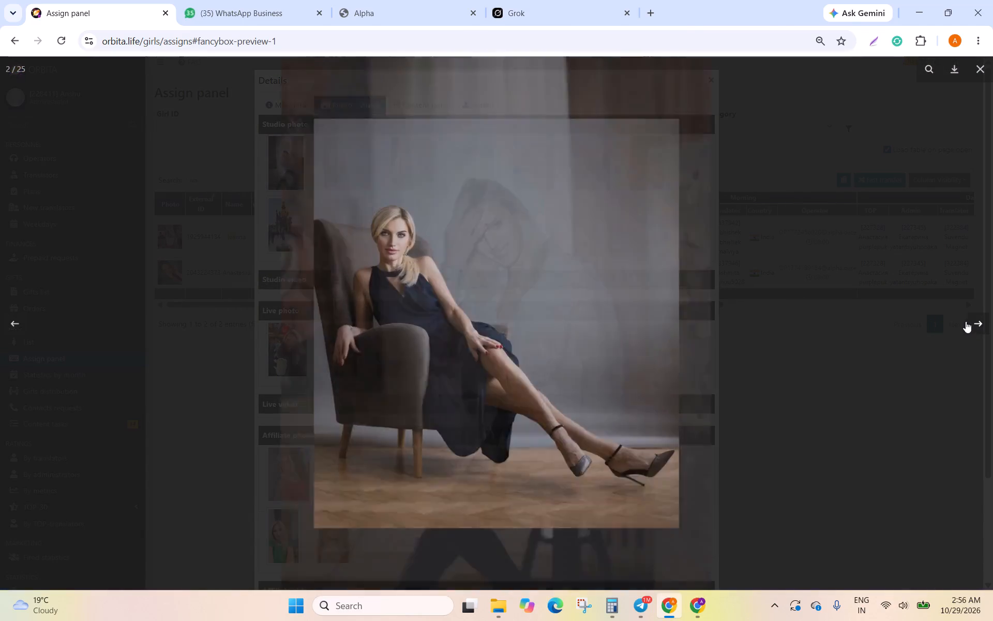
pyautogui.click(830, 269)
pyautogui.click(710, 80)
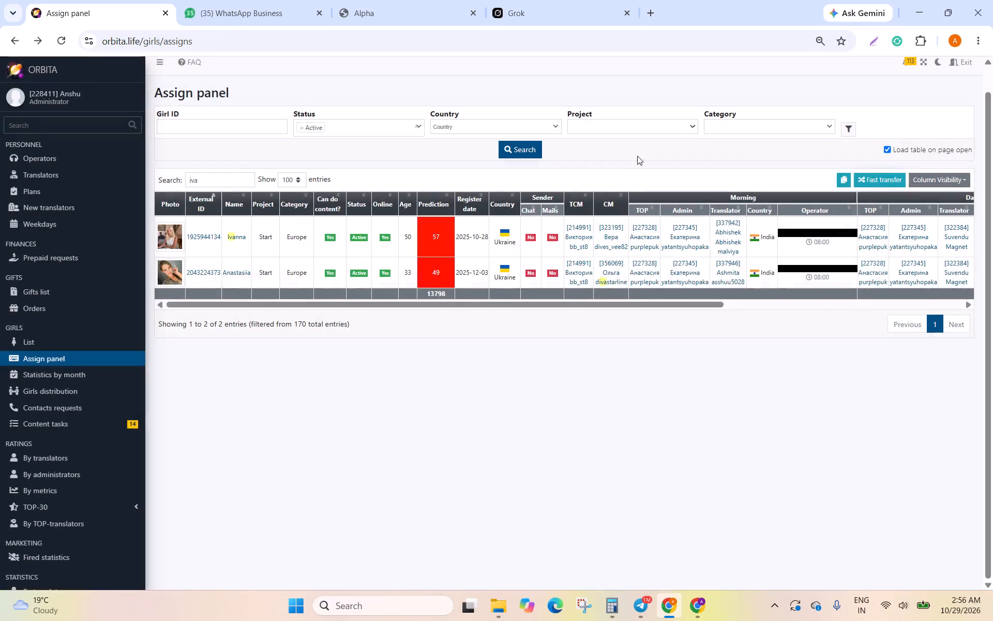
pyautogui.moveTo(631, 302); pyautogui.dragTo(866, 333)
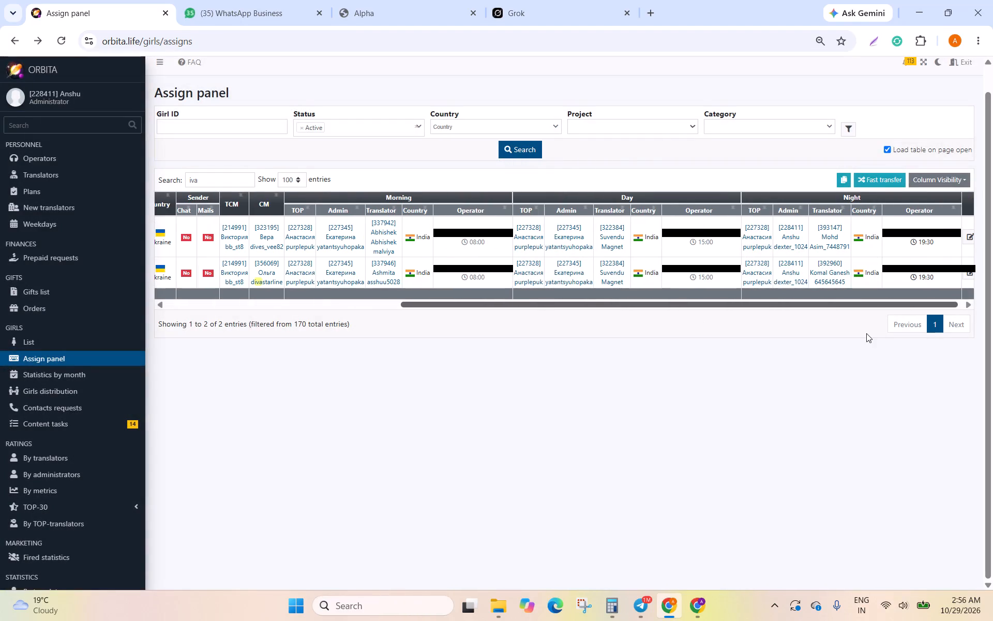
pyautogui.moveTo(866, 333); pyautogui.dragTo(178, 283)
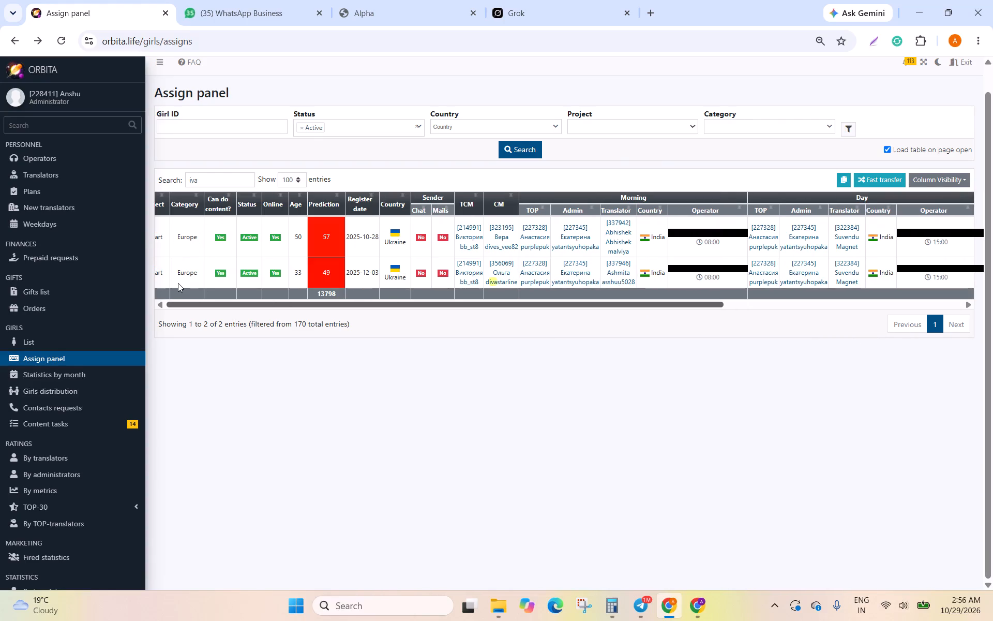
pyautogui.moveTo(178, 283); pyautogui.dragTo(851, 294)
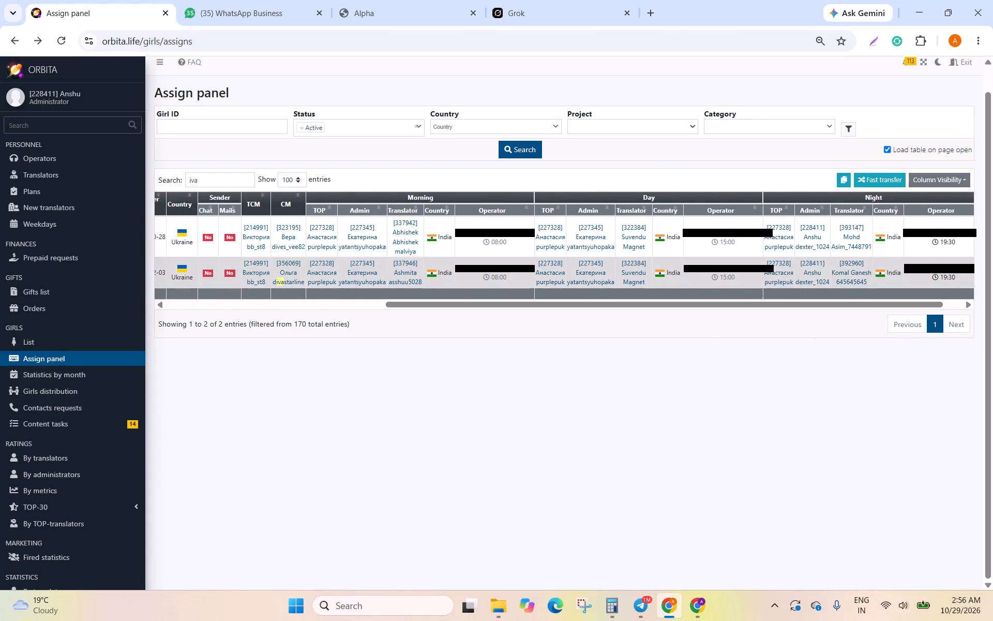
pyautogui.moveTo(856, 302); pyautogui.dragTo(977, 296)
pyautogui.click(968, 237)
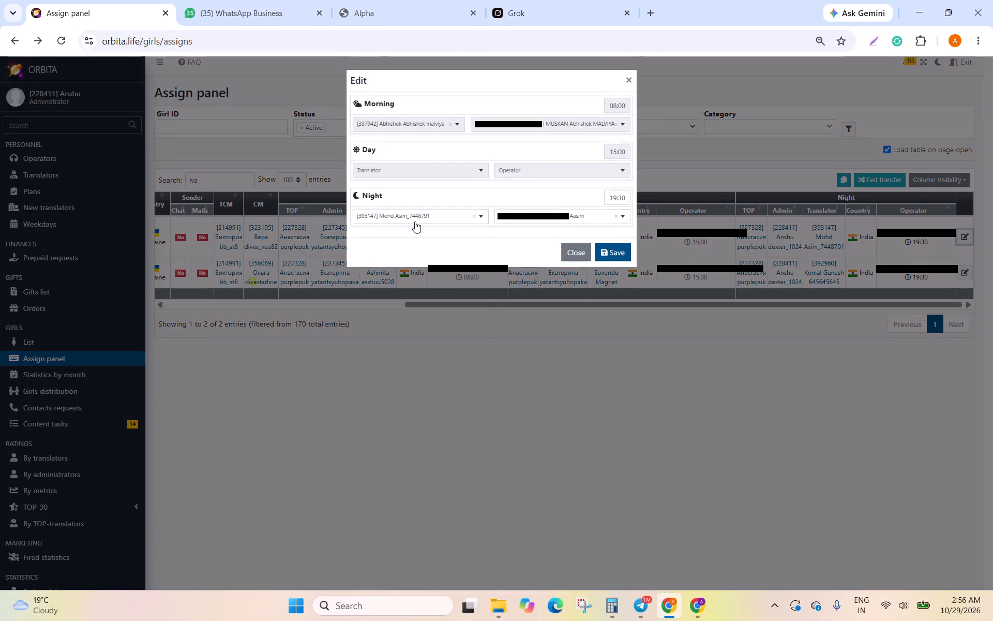
pyautogui.click(412, 214)
pyautogui.click(392, 227)
pyautogui.write('kom')
pyautogui.click(434, 256)
pyautogui.click(535, 223)
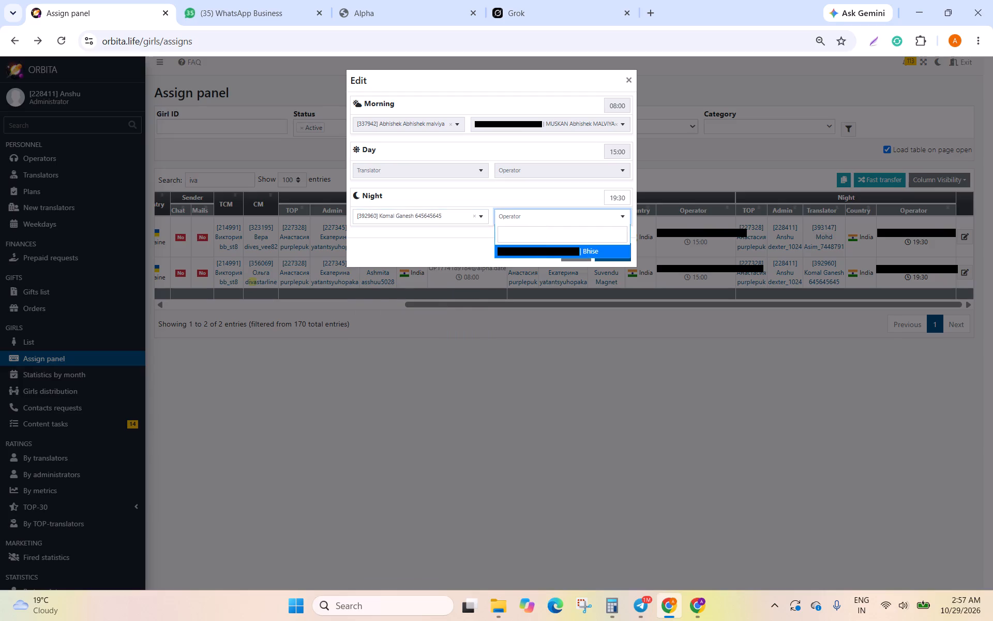
pyautogui.click(541, 247)
pyautogui.click(599, 252)
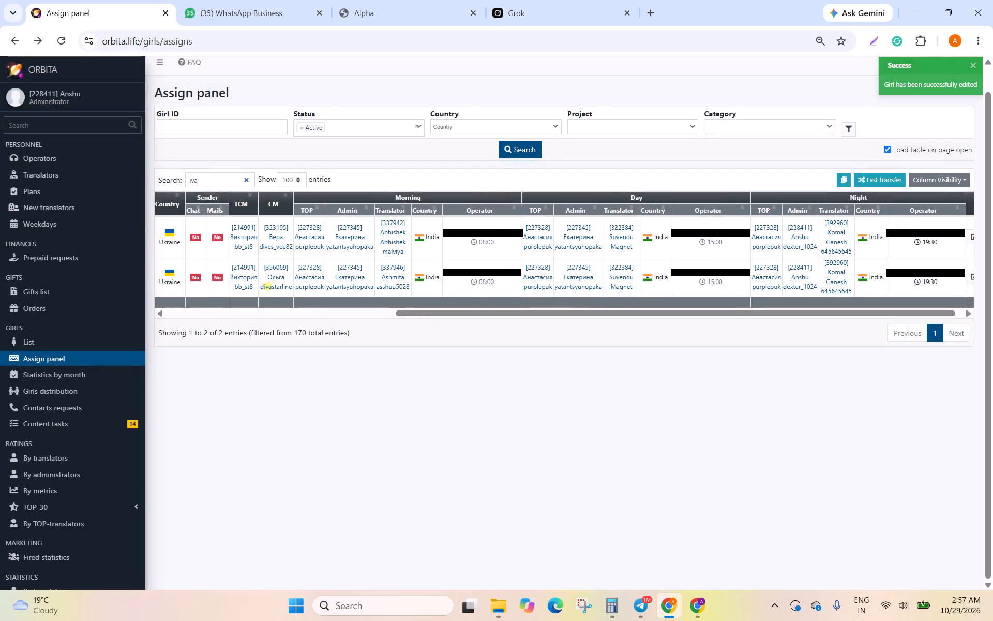
# Filter the assignments table by "komal" and look over the matching profiles.
pyautogui.click(247, 181)
pyautogui.write('komal')
pyautogui.scroll(-6, 292, 246)
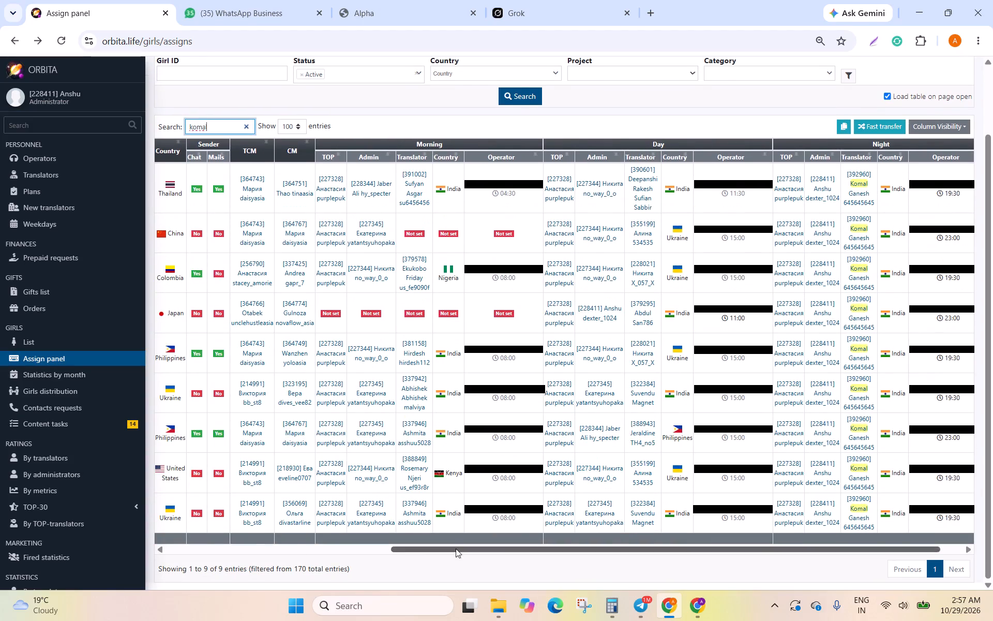
pyautogui.moveTo(456, 549); pyautogui.dragTo(160, 546)
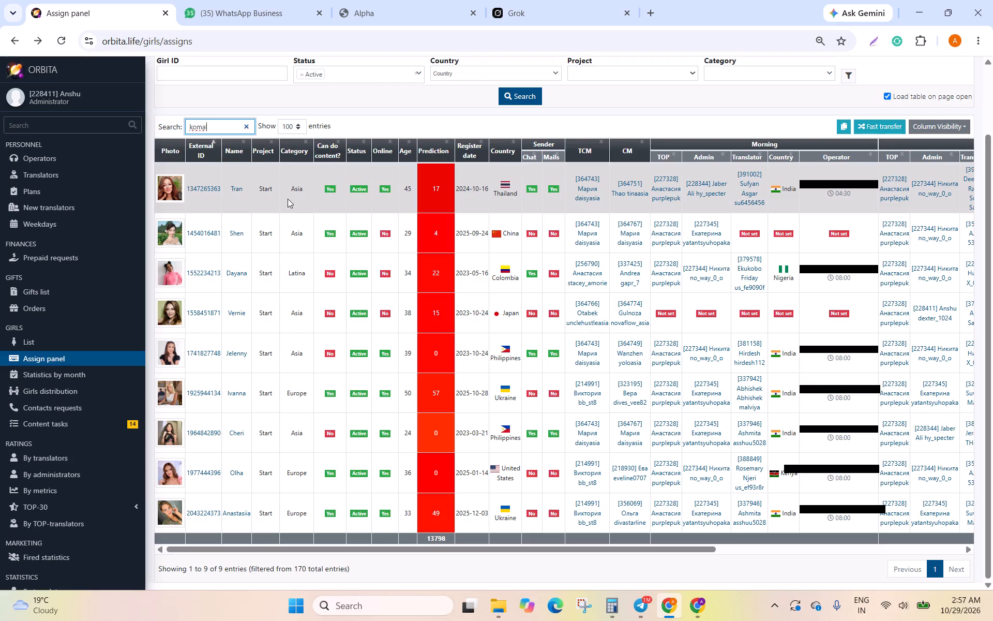
# Filter the assignments table by "sanya" to look over the matching profiles.
pyautogui.click(245, 126)
pyautogui.write('saniya')
pyautogui.press('BackSpace')
pyautogui.press('BackSpace')
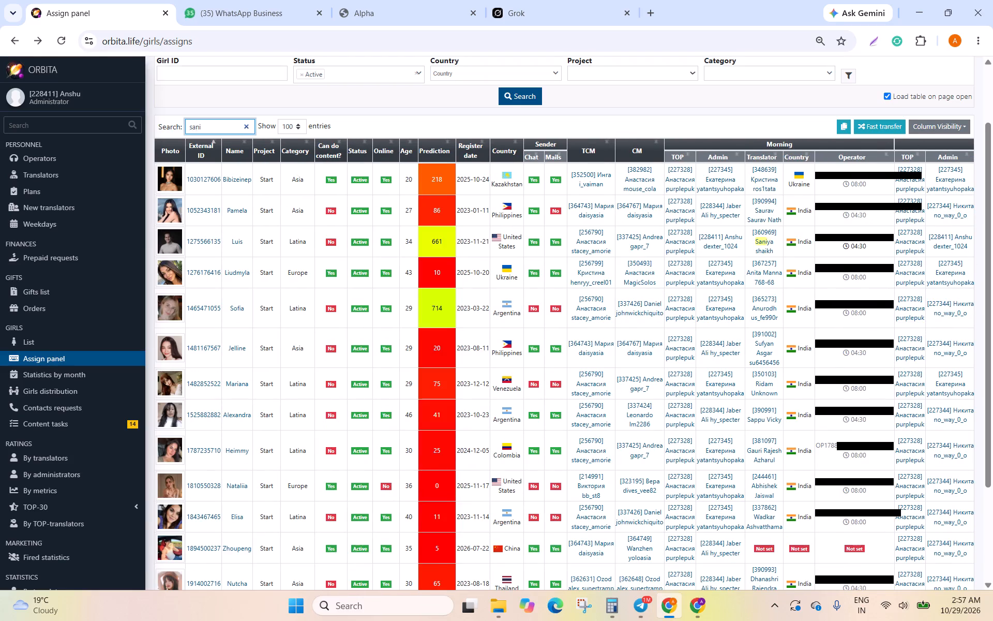
pyautogui.press('BackSpace')
pyautogui.write('ya')
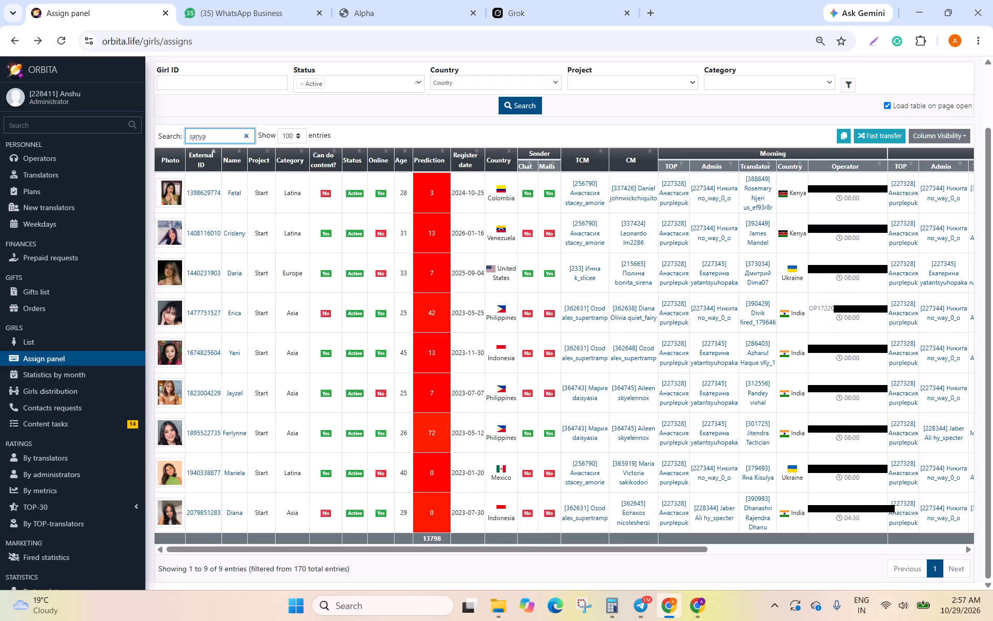
# Filter the assignments table by "kushwa" and look over the matching profiles.
pyautogui.press('BackSpace')
pyautogui.press('BackSpace')
pyautogui.press('BackSpace')
pyautogui.press('BackSpace')
pyautogui.press('BackSpace')
pyautogui.press('BackSpace')
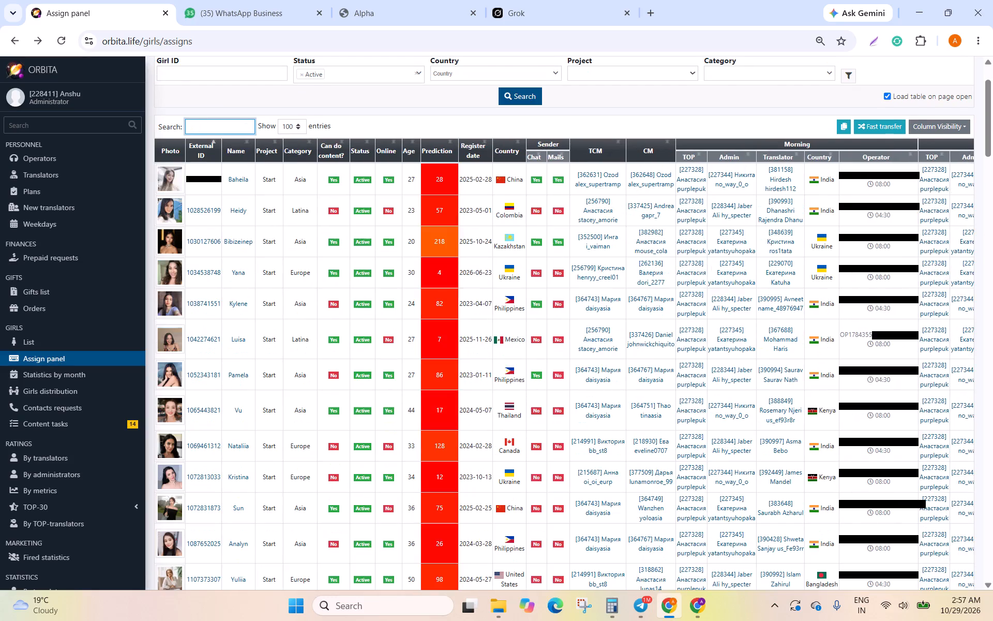
pyautogui.write('kushwa')
pyautogui.scroll(-4, 263, 149)
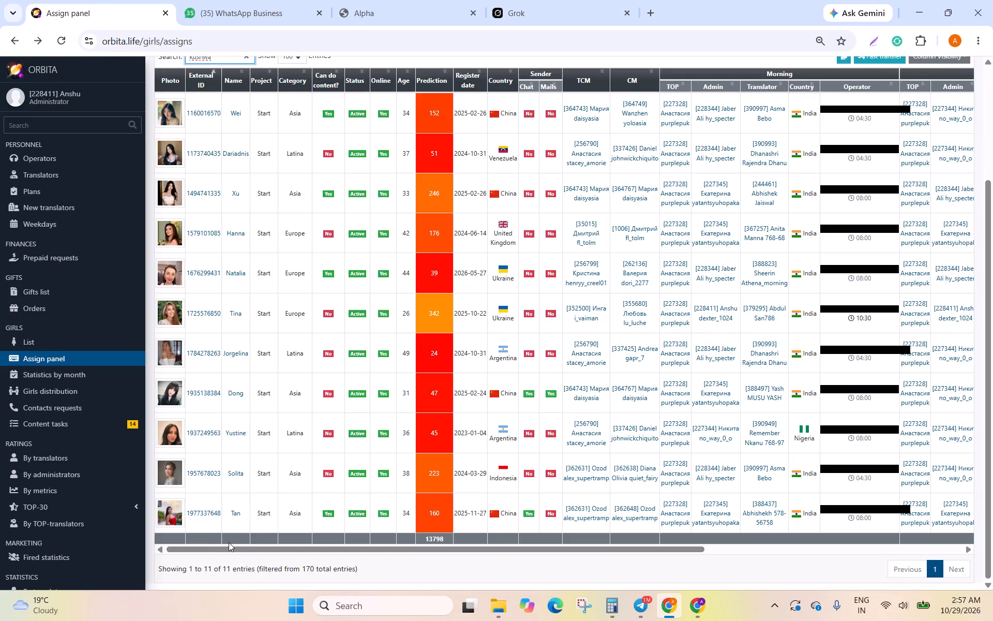
pyautogui.scroll(2, 260, 248)
pyautogui.scroll(-1, 260, 248)
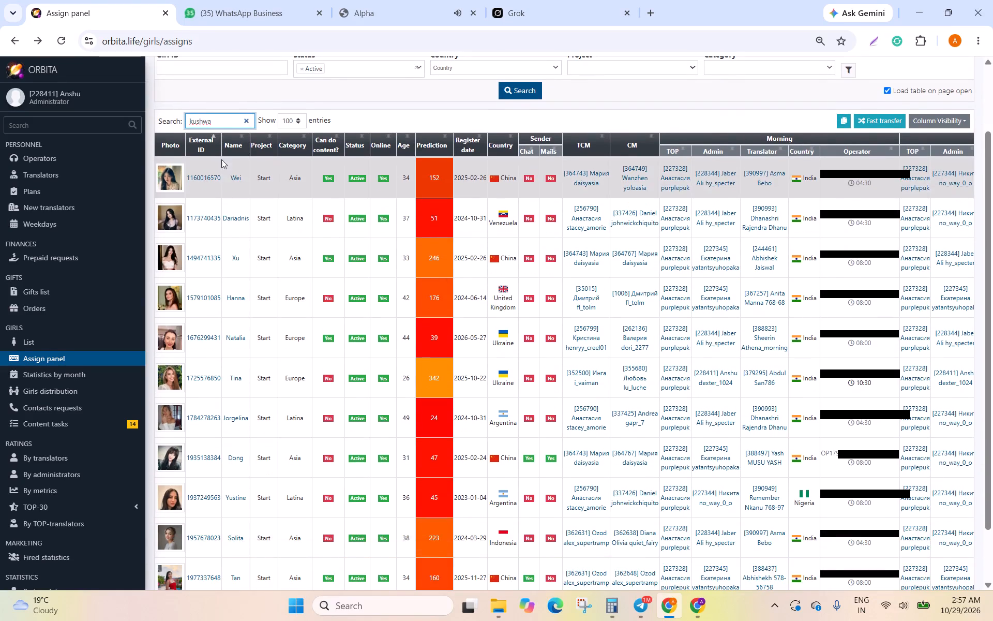
# Switch to the Alpha chats page.
pyautogui.click(404, 23)
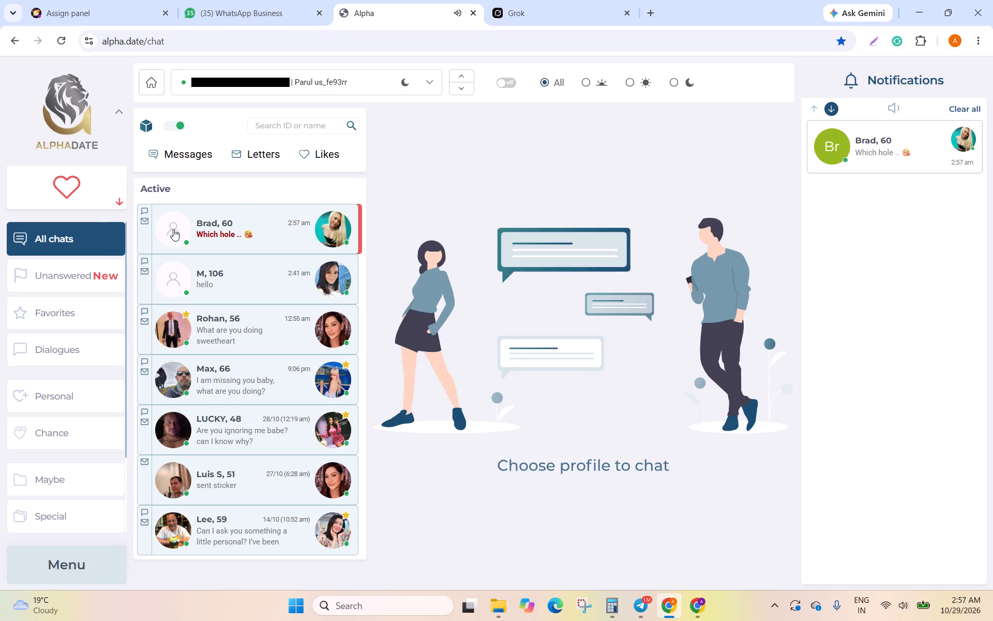
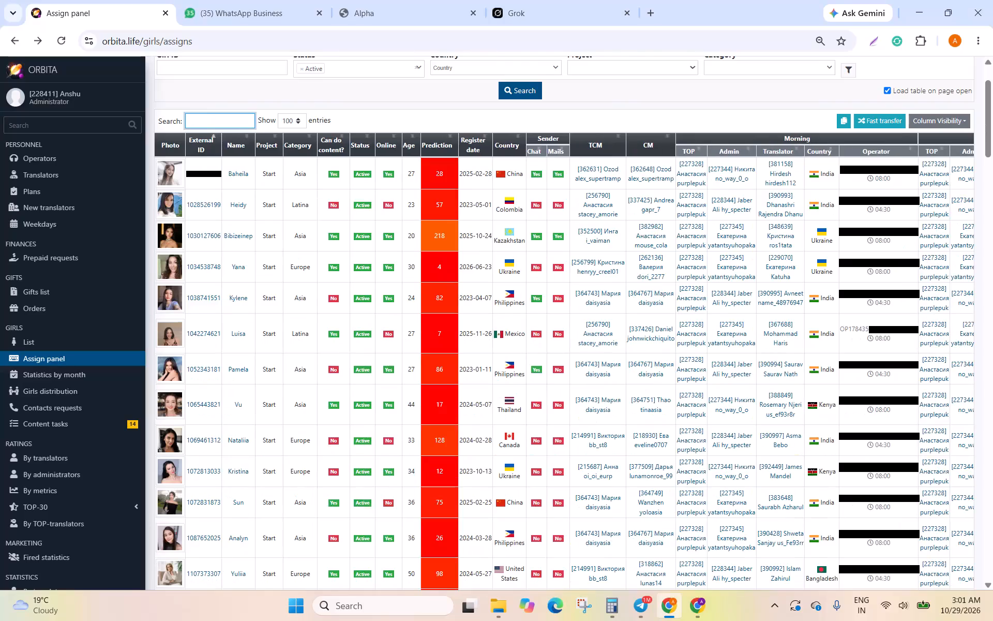
# Filter the assignments table by "shrad".
pyautogui.write('shra')
pyautogui.press('d')
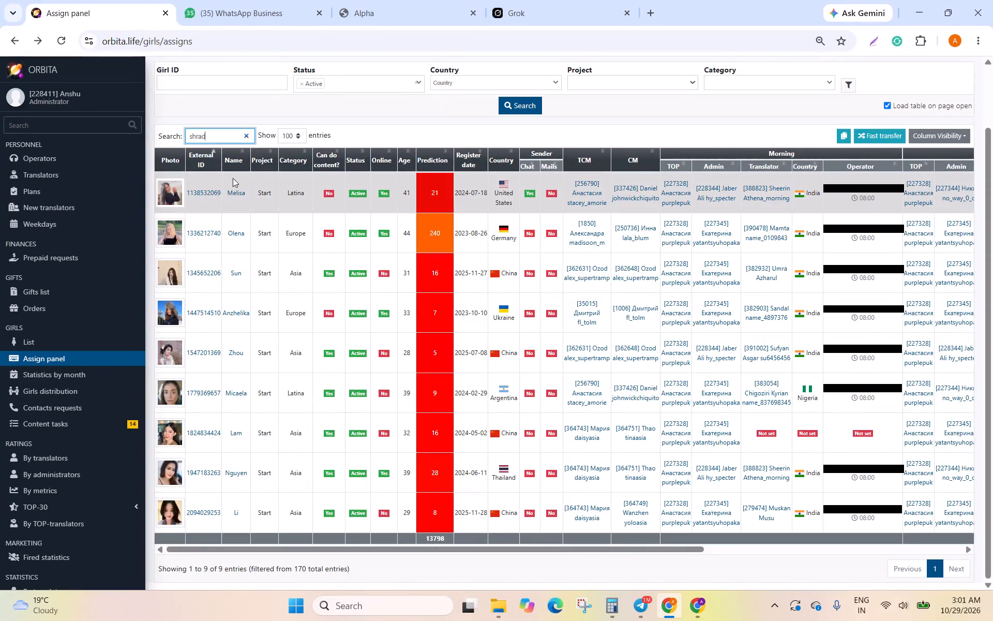
# Copy the Melisa and Olena rows and fast-transfer both profiles to the operator Isha.
pyautogui.moveTo(187, 184); pyautogui.dragTo(268, 245)
pyautogui.moveTo(459, 549); pyautogui.dragTo(813, 555)
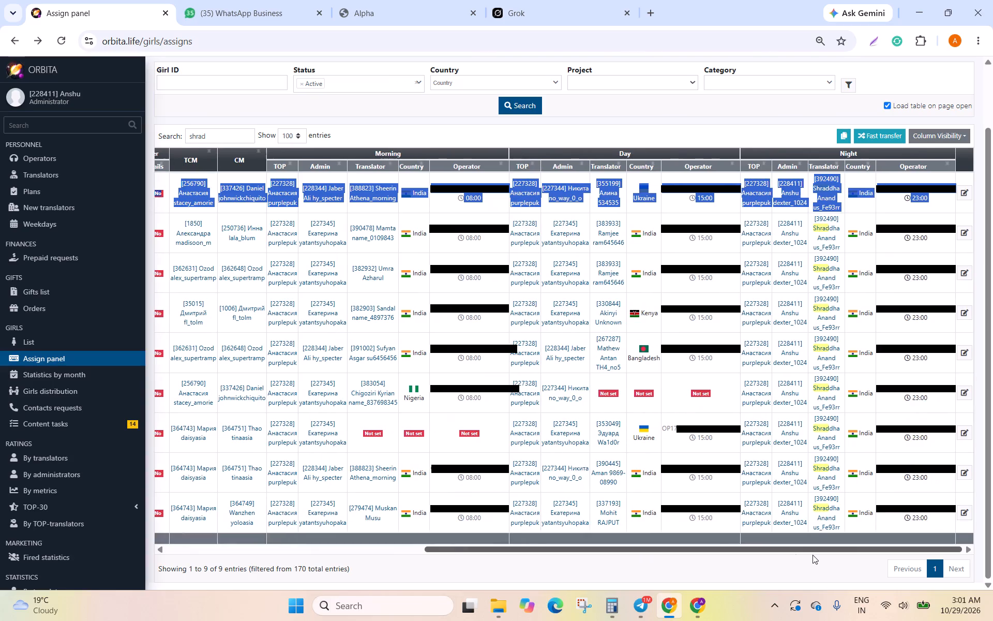
pyautogui.moveTo(813, 555); pyautogui.dragTo(217, 515)
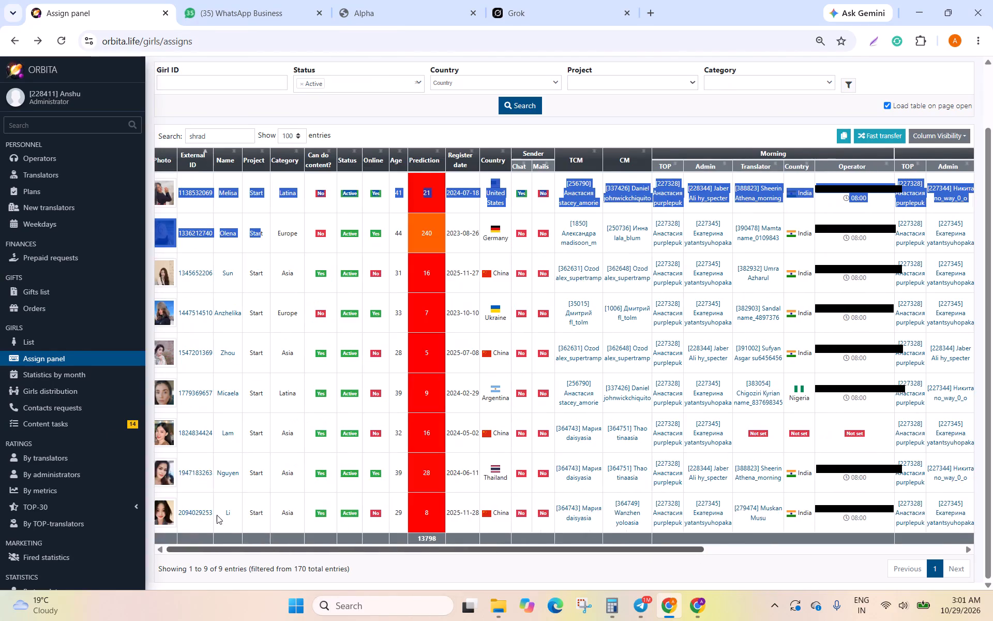
pyautogui.moveTo(217, 515); pyautogui.dragTo(214, 512)
pyautogui.rightClick(202, 236)
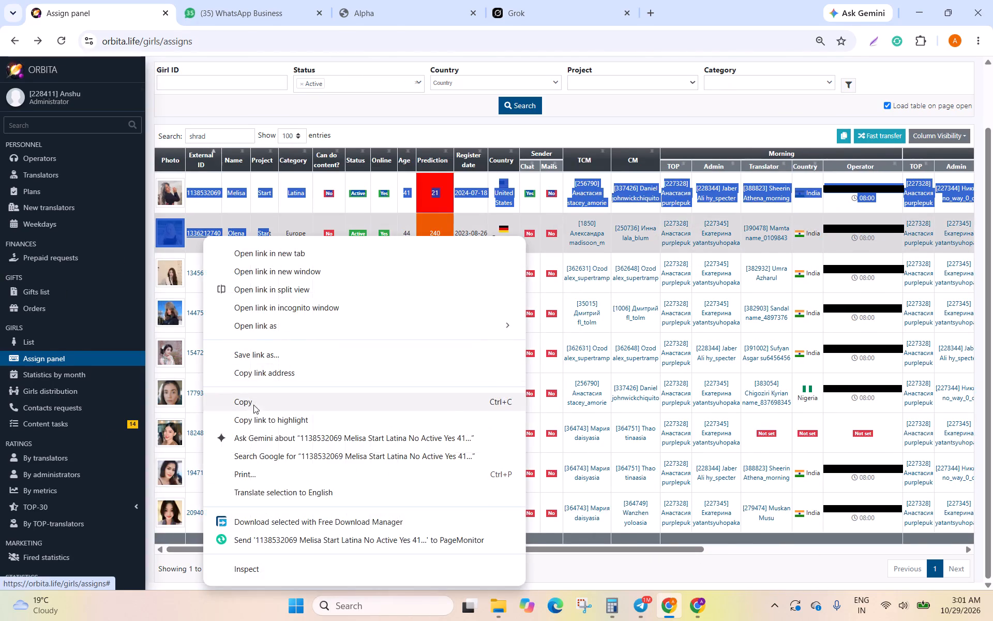
pyautogui.click(252, 406)
pyautogui.click(872, 134)
pyautogui.rightClick(532, 180)
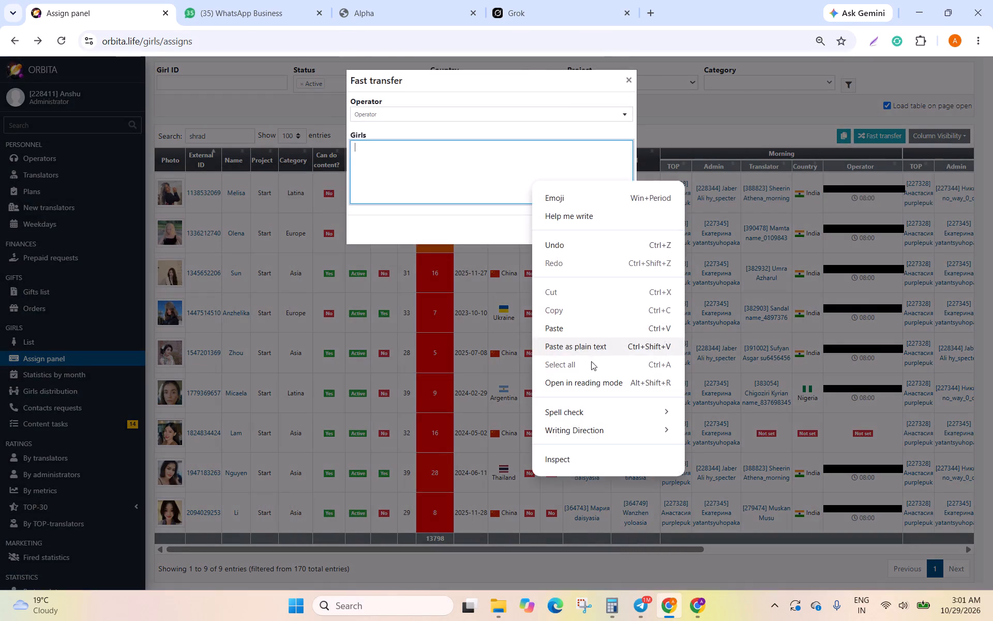
pyautogui.click(569, 331)
pyautogui.click(399, 116)
pyautogui.click(380, 137)
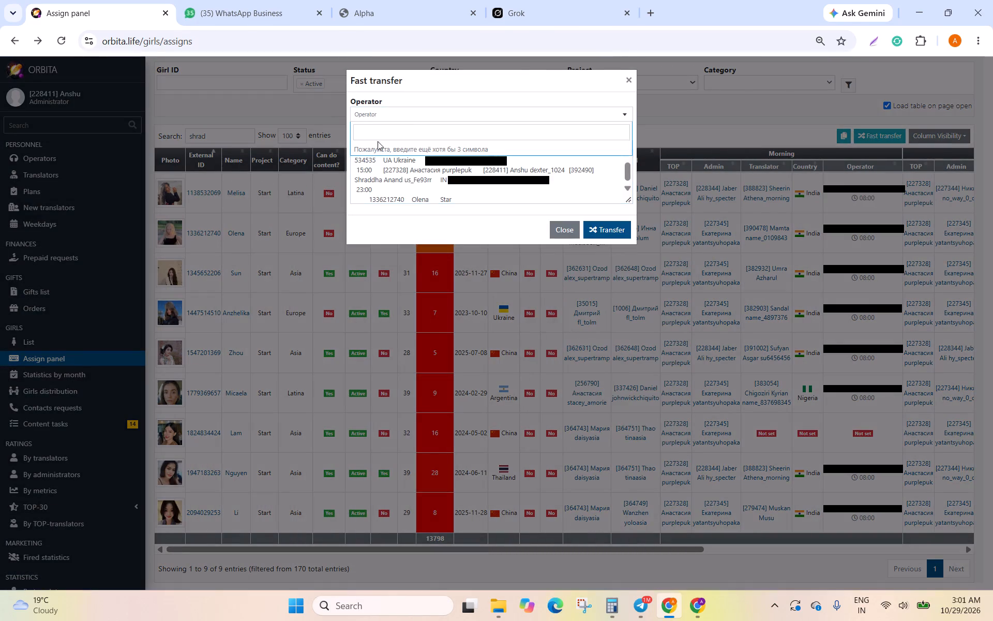
pyautogui.write('is')
pyautogui.press('h')
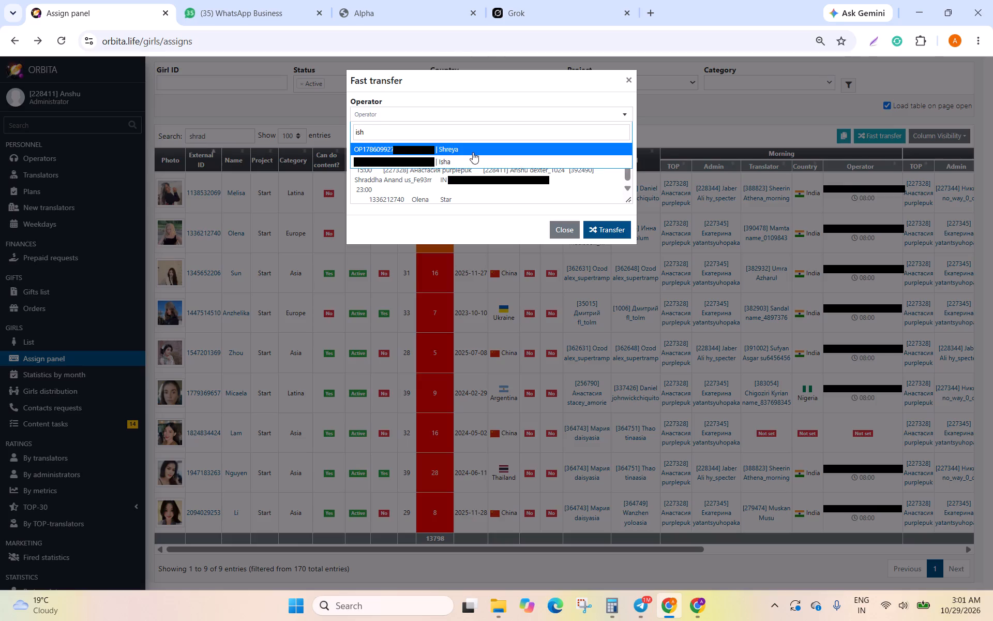
pyautogui.click(460, 159)
pyautogui.click(613, 240)
pyautogui.click(612, 232)
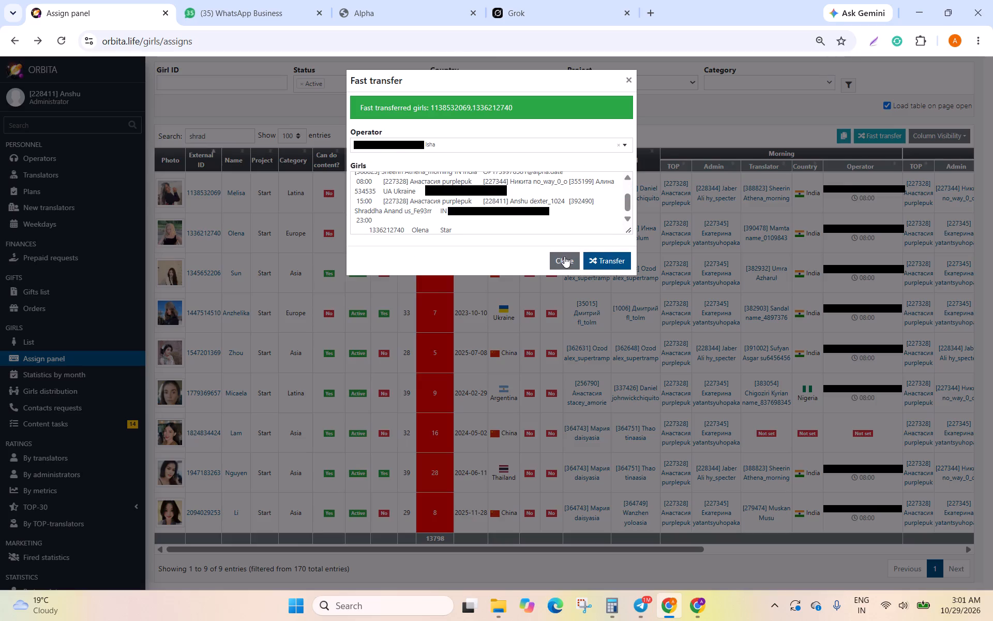
pyautogui.click(564, 256)
# Copy the Sun and Anzhelika rows and fast-transfer both profiles to the operator Sanya.
pyautogui.moveTo(185, 263); pyautogui.dragTo(281, 319)
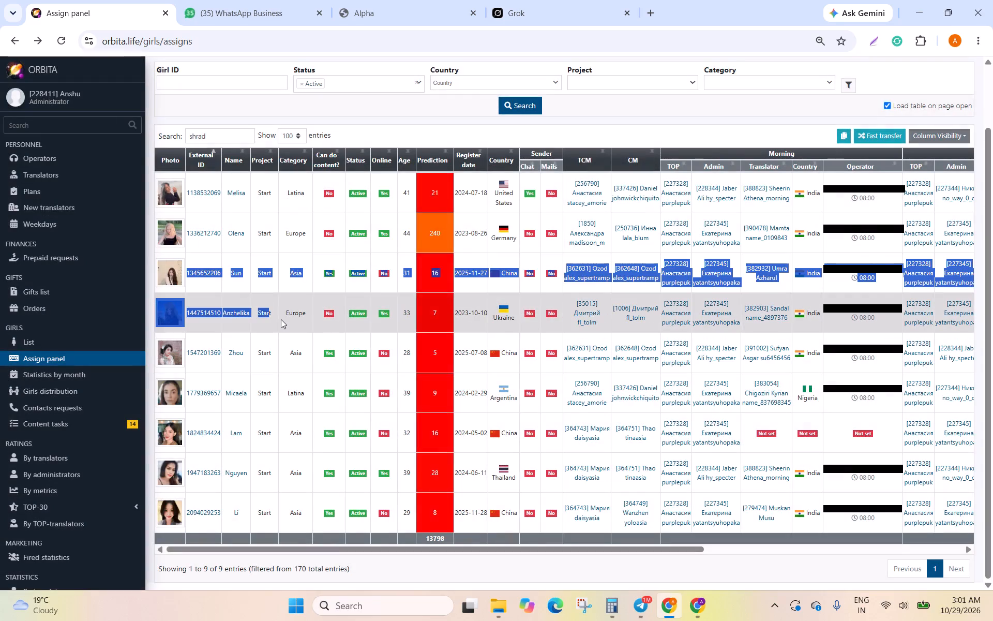
pyautogui.moveTo(281, 319); pyautogui.dragTo(281, 320)
pyautogui.rightClick(263, 326)
pyautogui.click(337, 343)
pyautogui.click(889, 139)
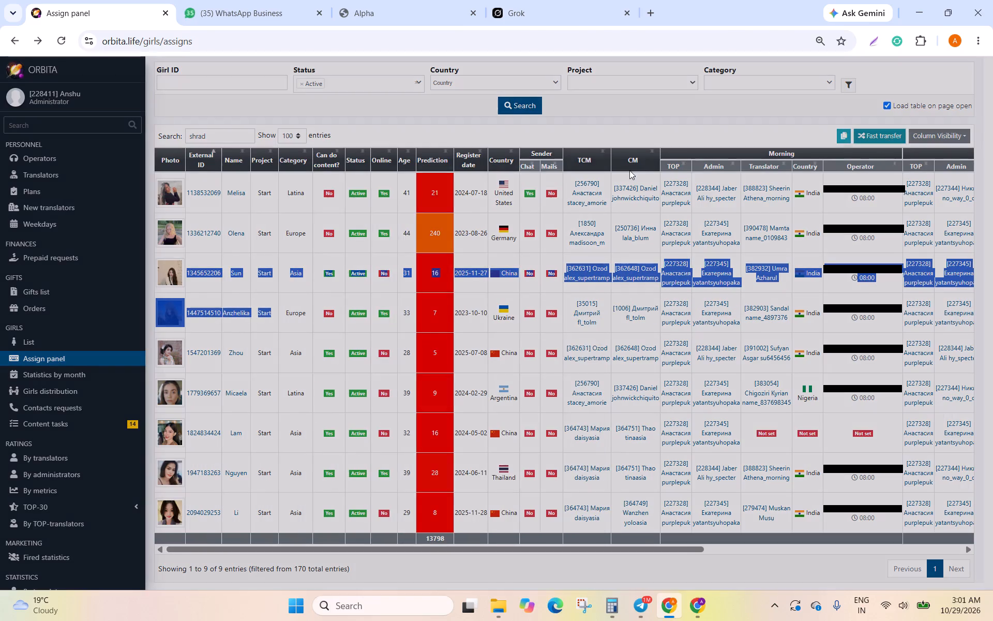
pyautogui.rightClick(440, 191)
pyautogui.click(472, 344)
pyautogui.click(411, 115)
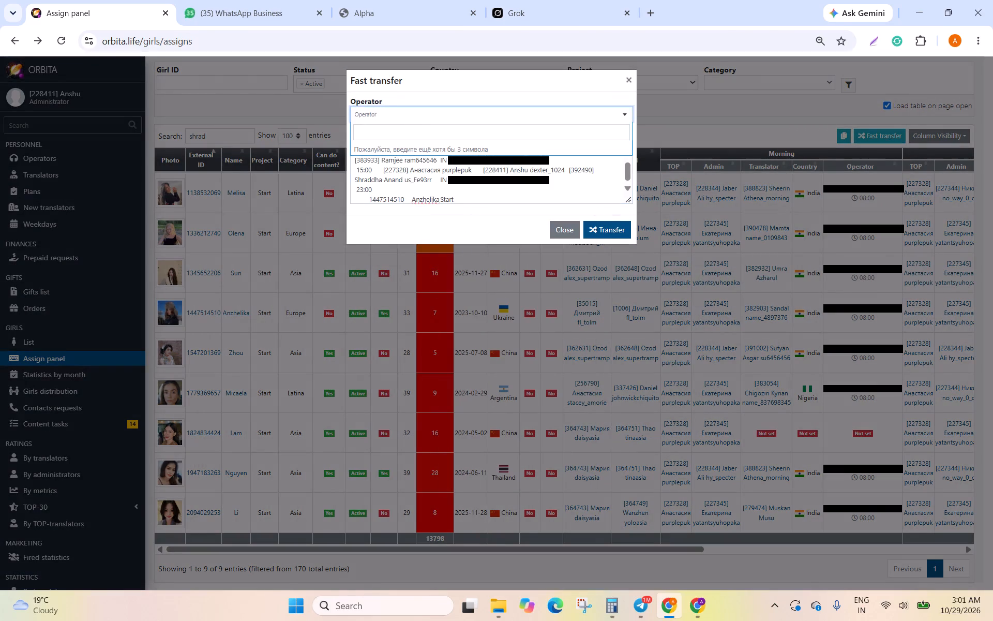
pyautogui.click(390, 130)
pyautogui.write('sa')
pyautogui.press('n')
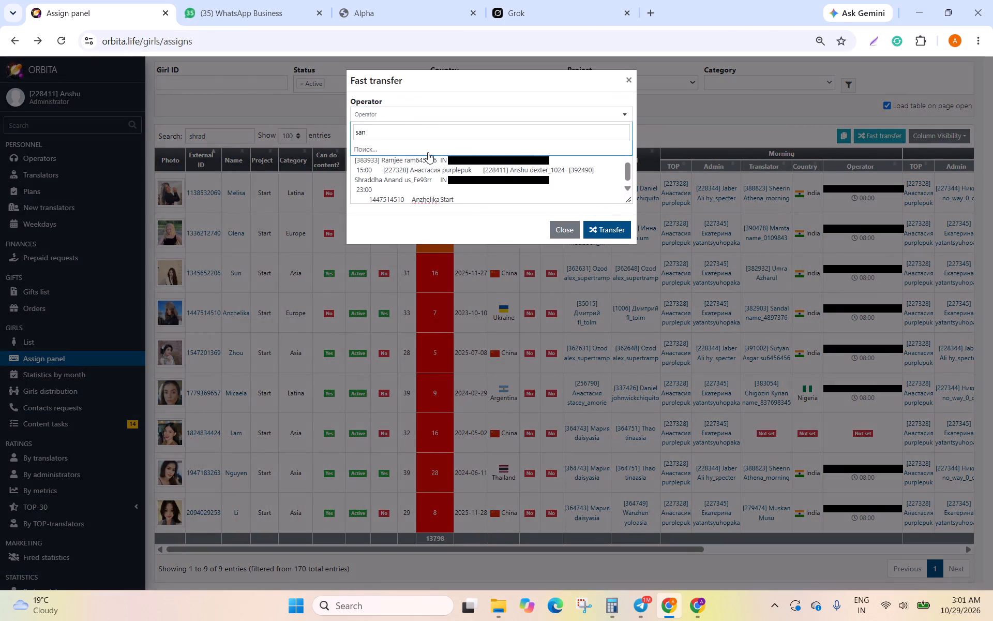
pyautogui.click(428, 171)
pyautogui.click(613, 233)
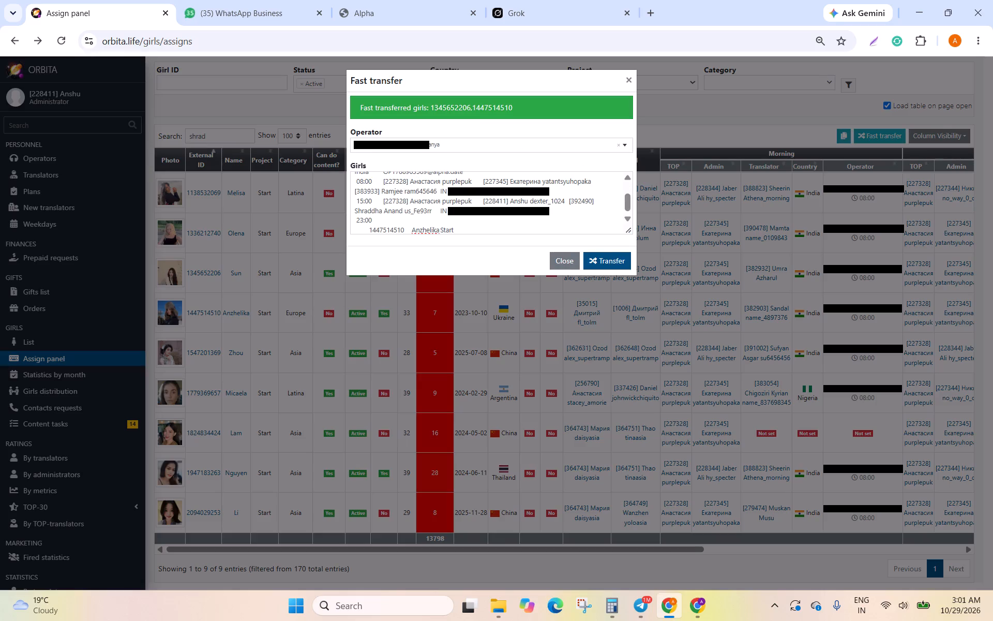
pyautogui.click(556, 253)
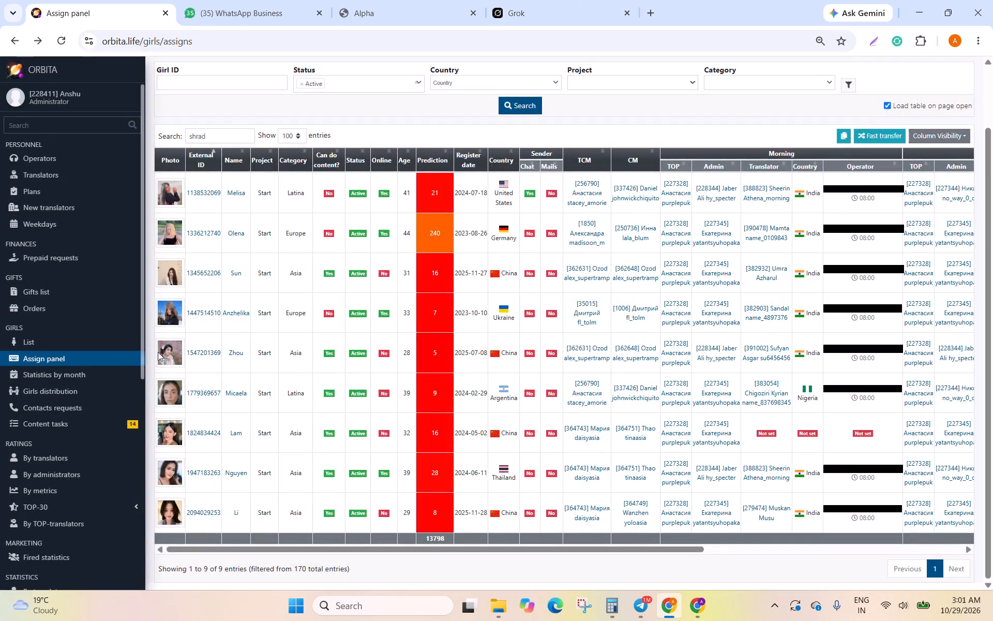
# Copy the Zhou, Micaela and Lam rows and fast-transfer these profiles to the operator Miguel.
pyautogui.moveTo(186, 345); pyautogui.dragTo(251, 408)
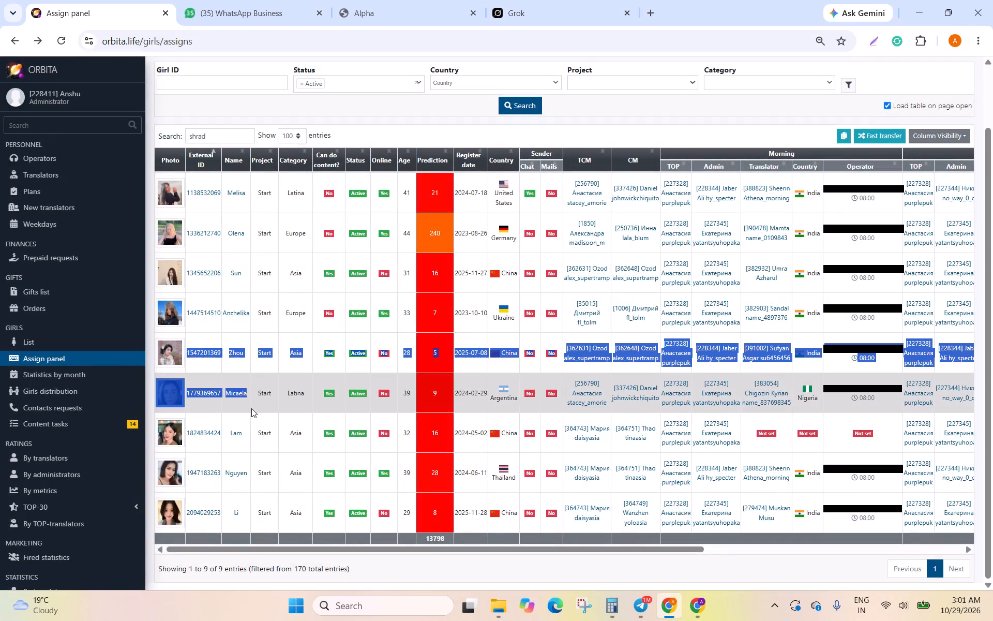
pyautogui.moveTo(251, 408); pyautogui.dragTo(255, 415)
pyautogui.rightClick(237, 413)
pyautogui.click(305, 205)
pyautogui.click(878, 139)
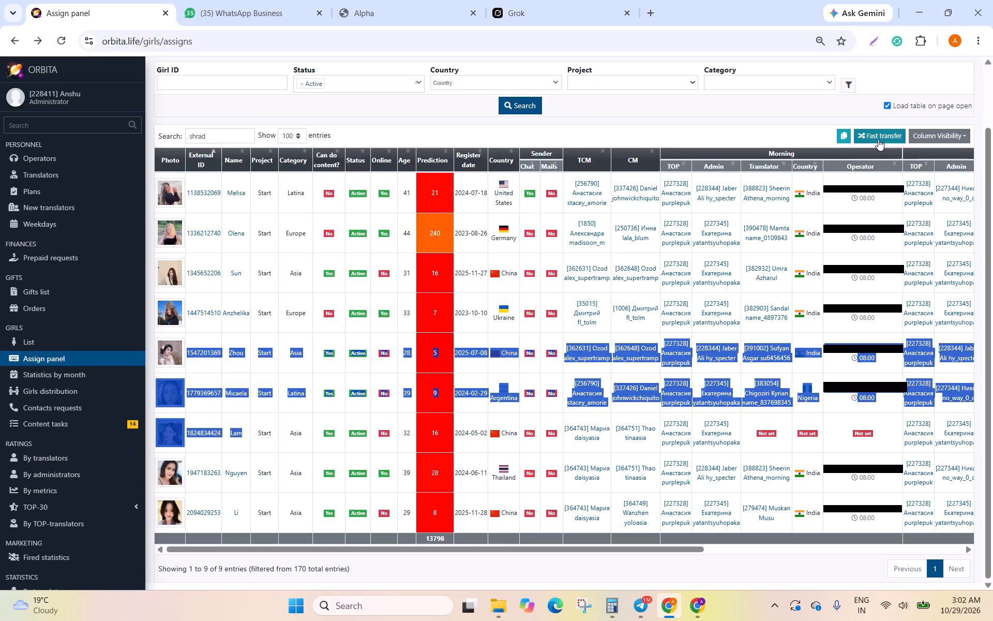
pyautogui.rightClick(461, 183)
pyautogui.click(478, 334)
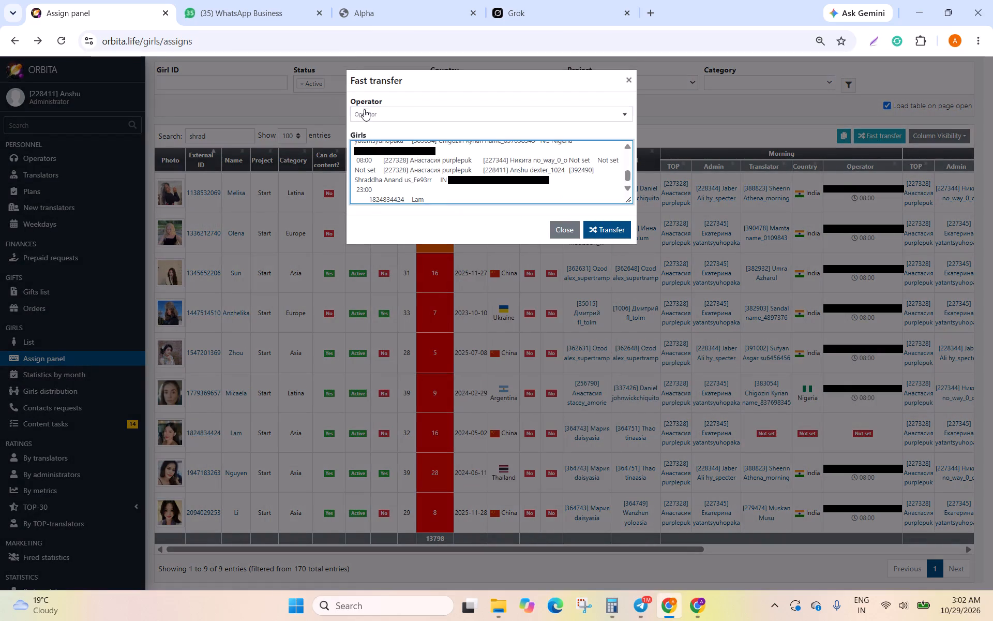
pyautogui.click(364, 109)
pyautogui.click(365, 128)
pyautogui.write('mi')
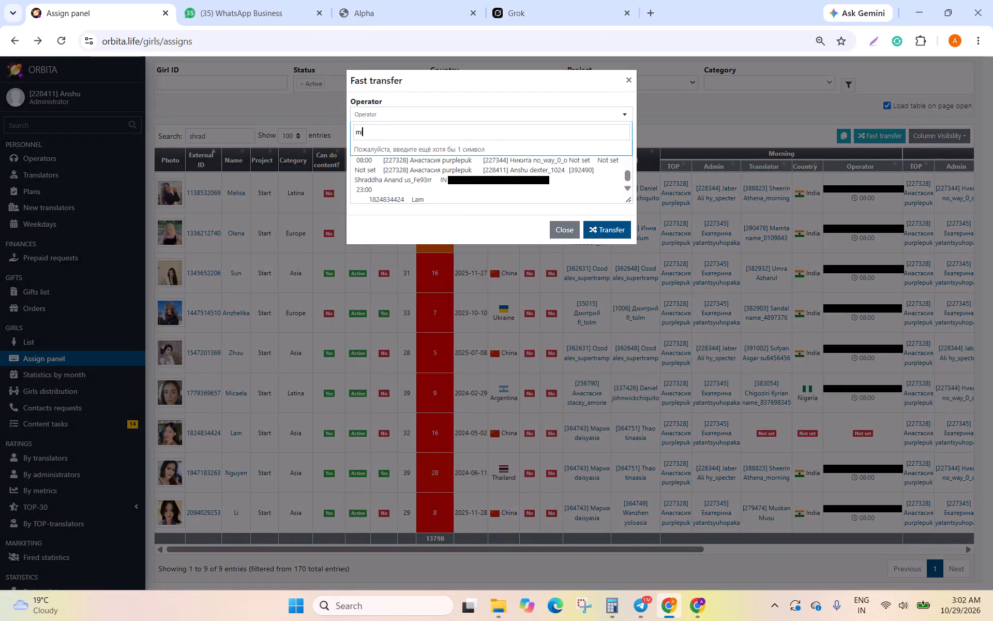
pyautogui.press('g')
pyautogui.click(448, 149)
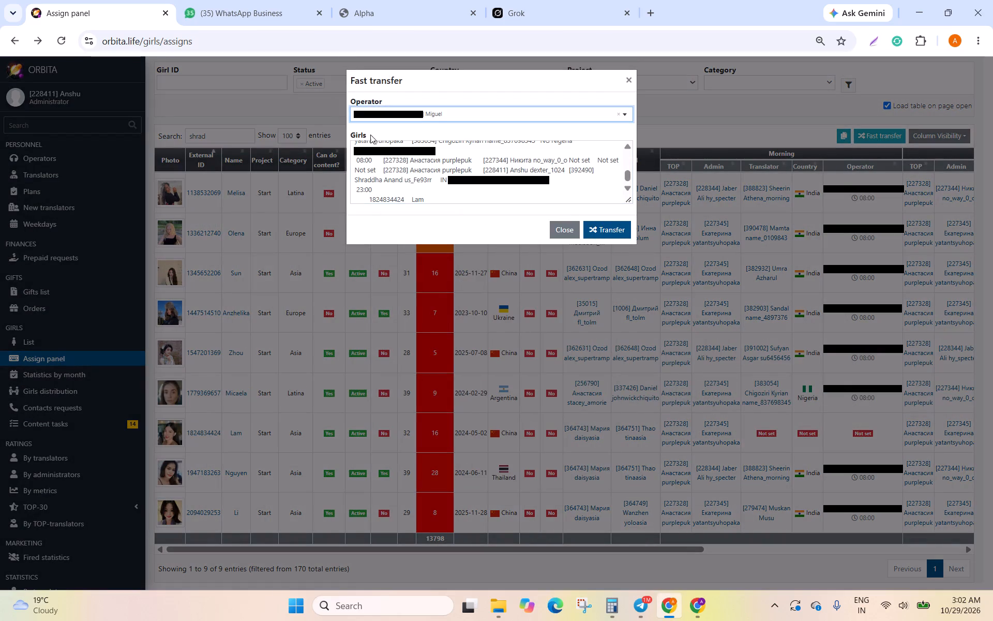
pyautogui.click(602, 223)
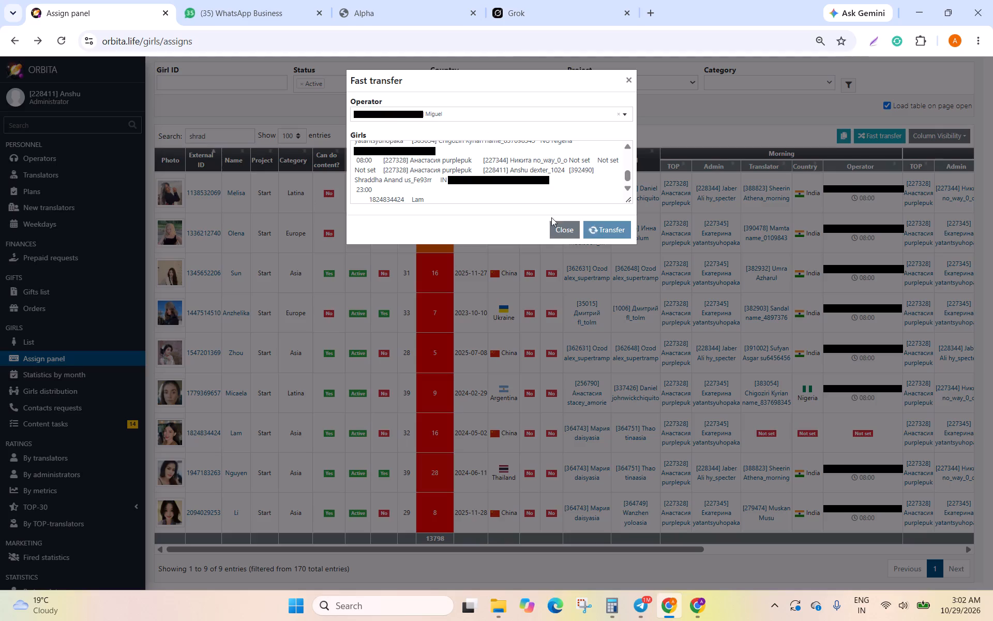
pyautogui.click(559, 258)
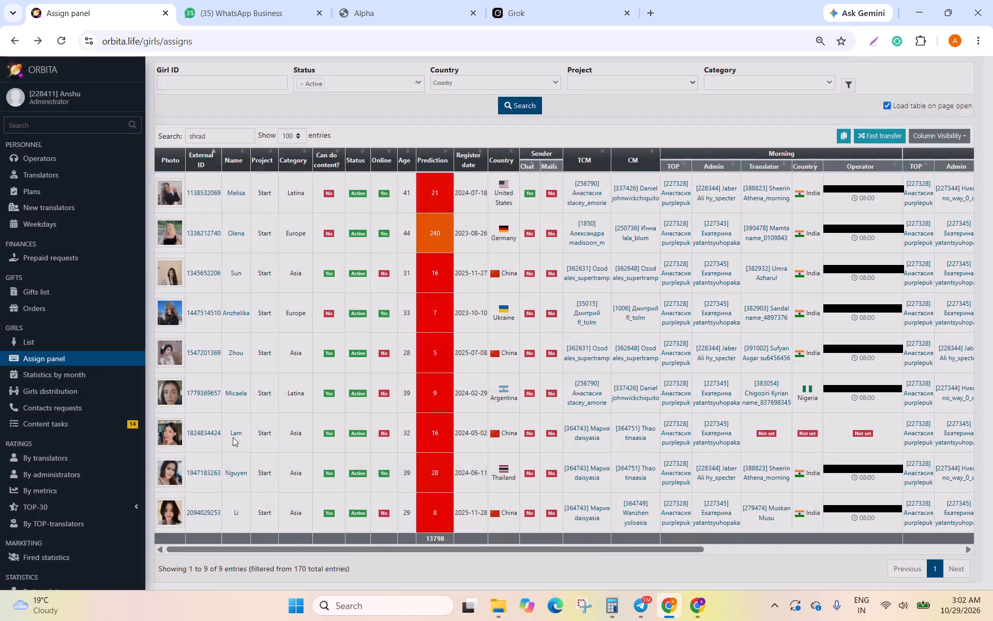
# Copy the Nguyen and Li rows and fast-transfer both profiles to the operator matching "saz".
pyautogui.moveTo(187, 461); pyautogui.dragTo(207, 475)
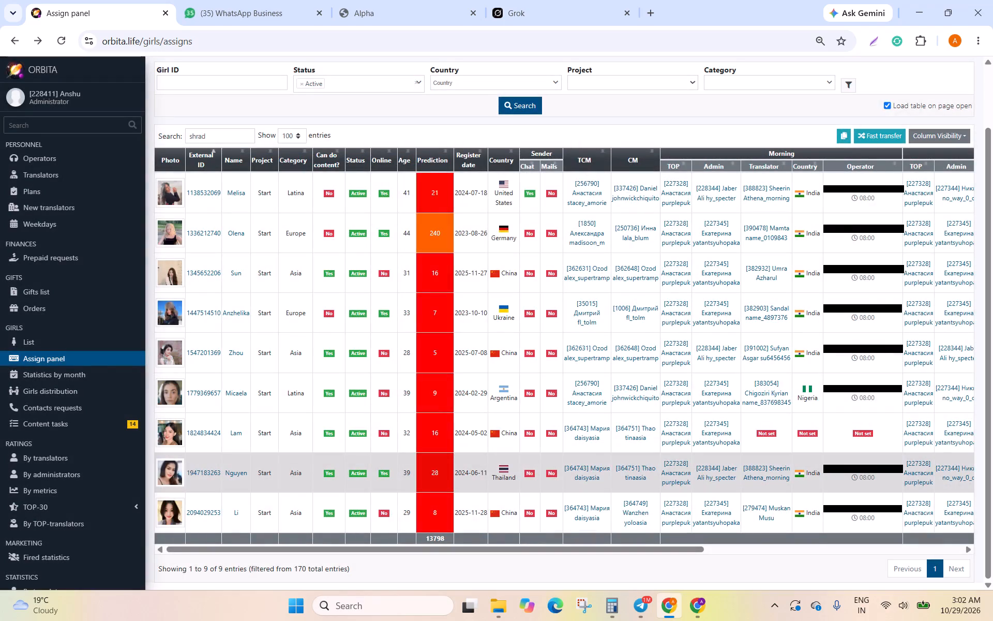
pyautogui.moveTo(207, 475); pyautogui.dragTo(265, 512)
pyautogui.rightClick(243, 499)
pyautogui.click(300, 293)
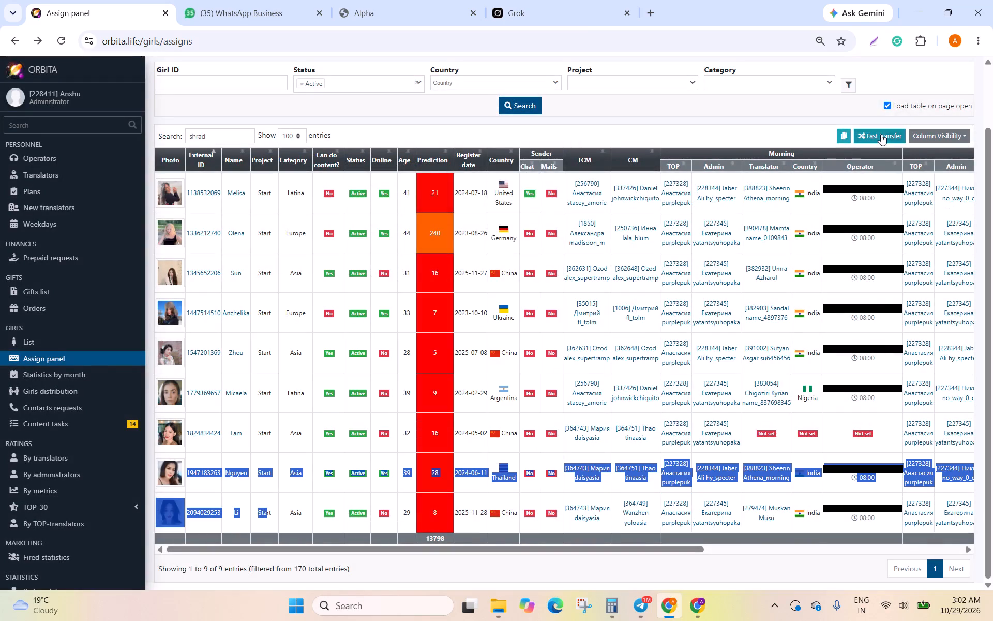
pyautogui.click(881, 134)
pyautogui.rightClick(437, 178)
pyautogui.click(460, 322)
pyautogui.click(411, 117)
pyautogui.click(384, 137)
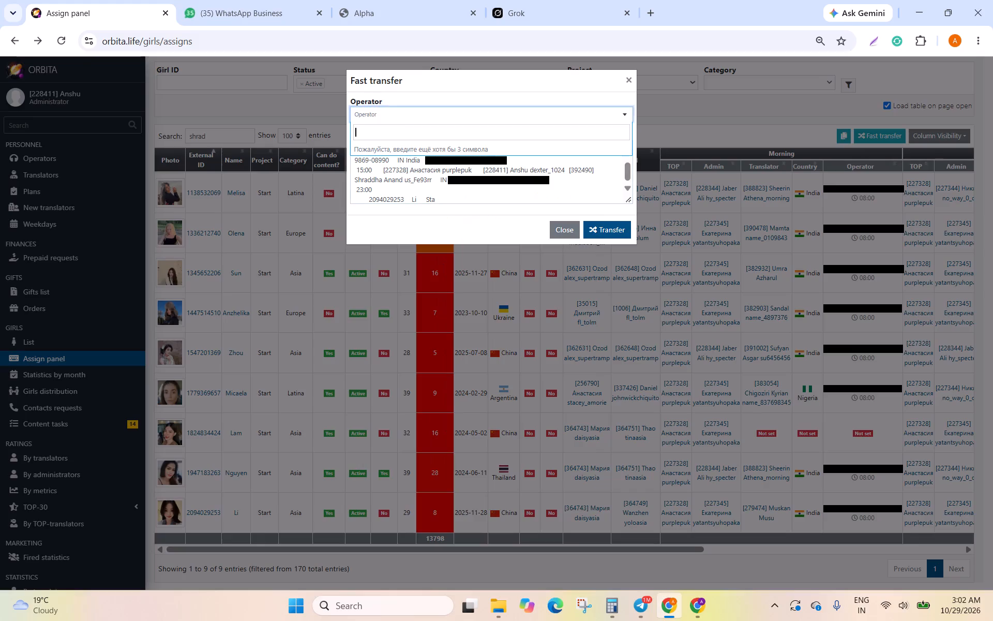
pyautogui.write('saz')
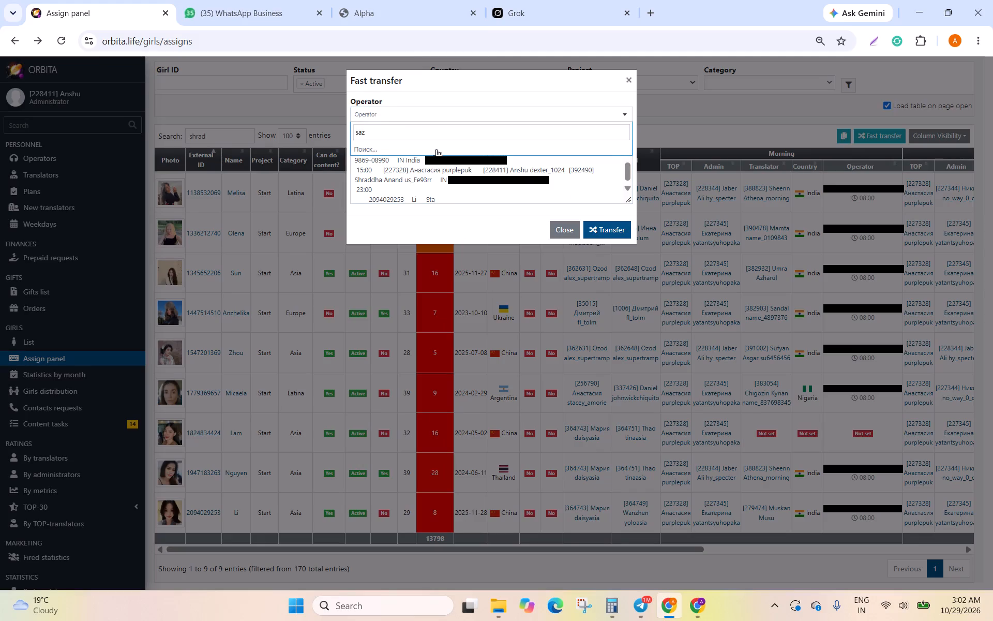
pyautogui.click(436, 149)
pyautogui.click(636, 233)
pyautogui.click(619, 233)
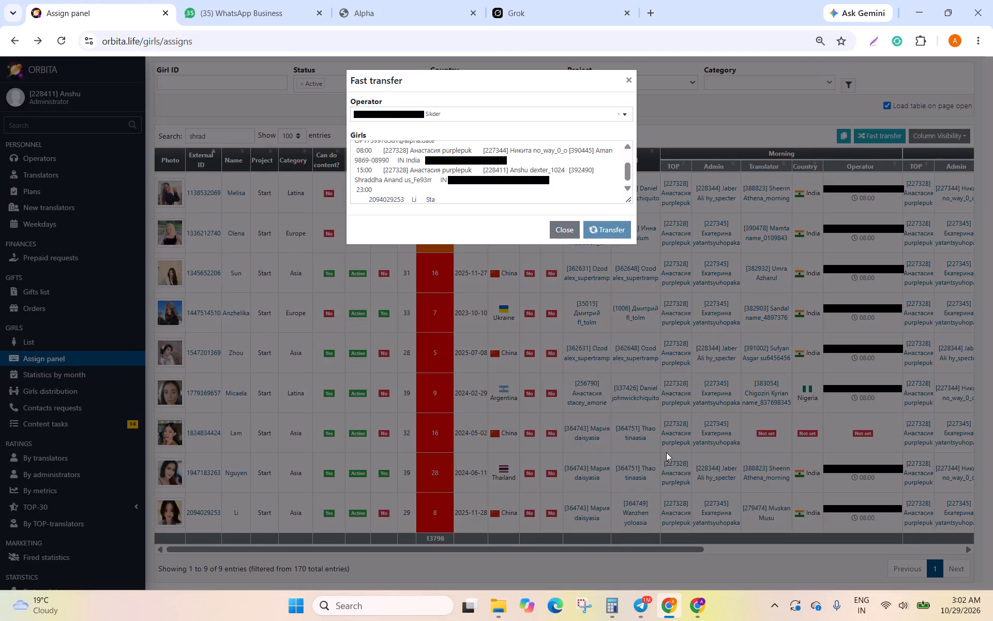
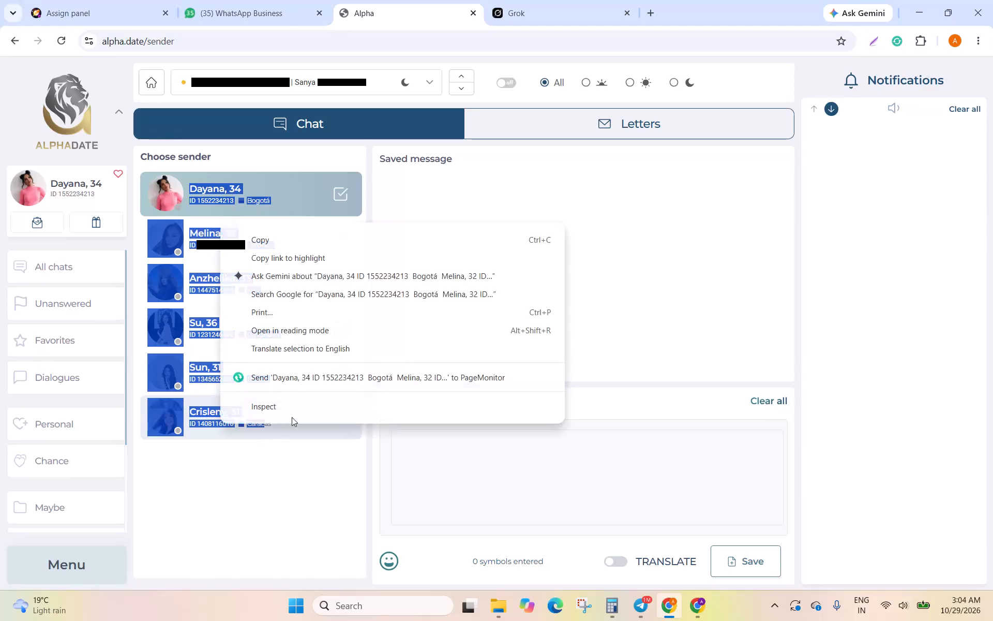
# Copy the highlighted sender list from Dayana through Crisleny in Alpha and fast-transfer those profiles in Orbita to the operator matching "beg".
pyautogui.click(287, 239)
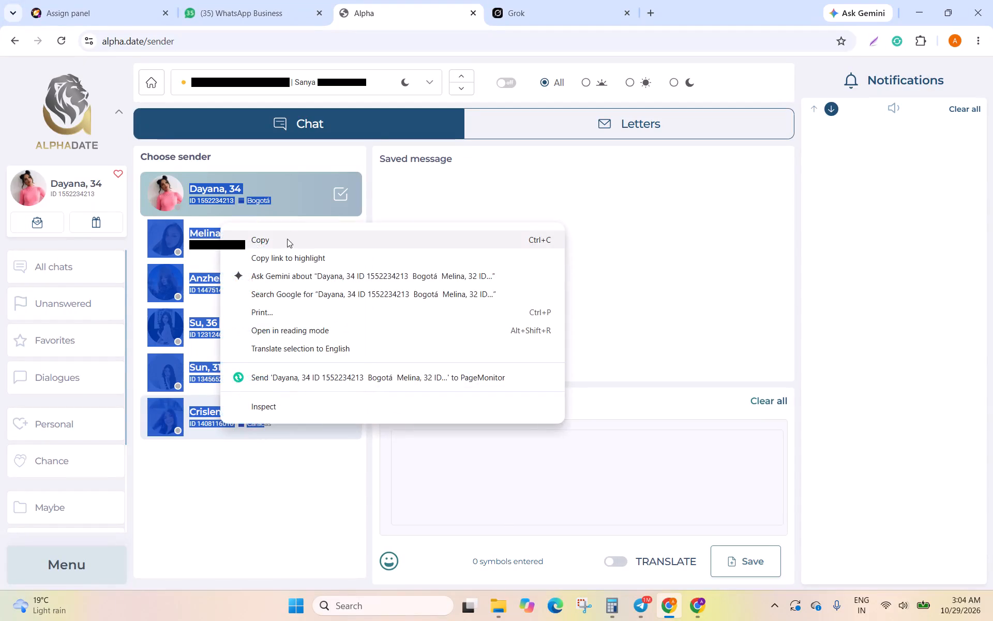
pyautogui.click(116, 19)
pyautogui.click(874, 199)
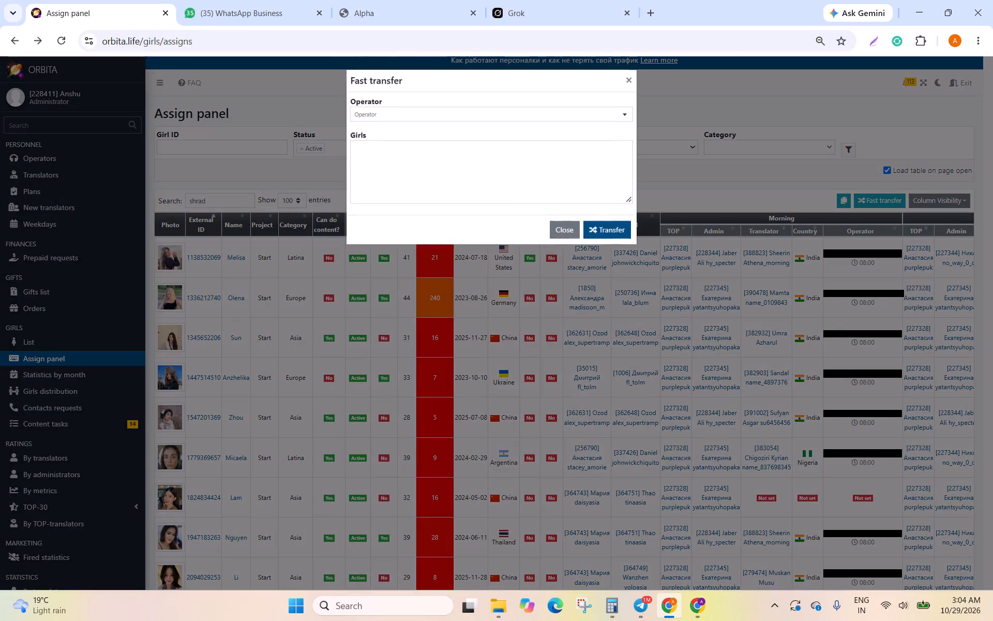
pyautogui.rightClick(502, 181)
pyautogui.click(535, 325)
pyautogui.click(377, 117)
pyautogui.click(367, 132)
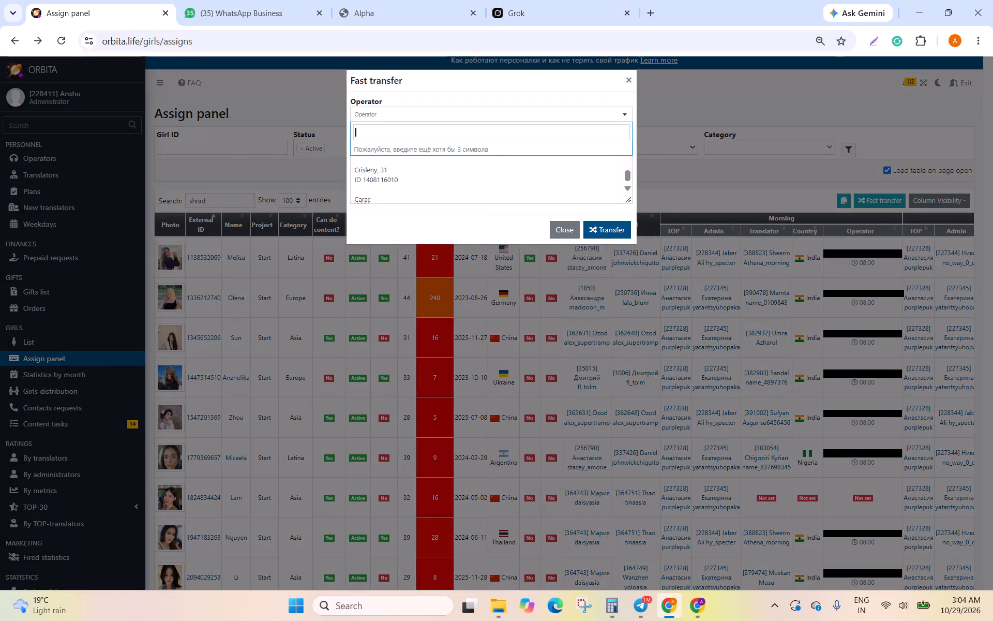
pyautogui.press('b')
pyautogui.write('eg')
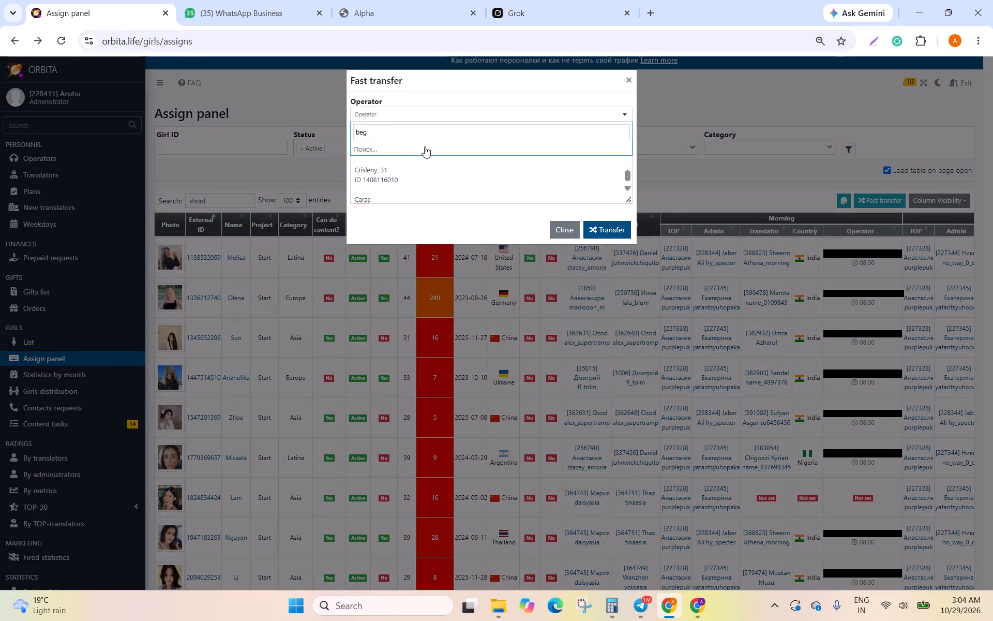
pyautogui.click(425, 146)
pyautogui.click(586, 227)
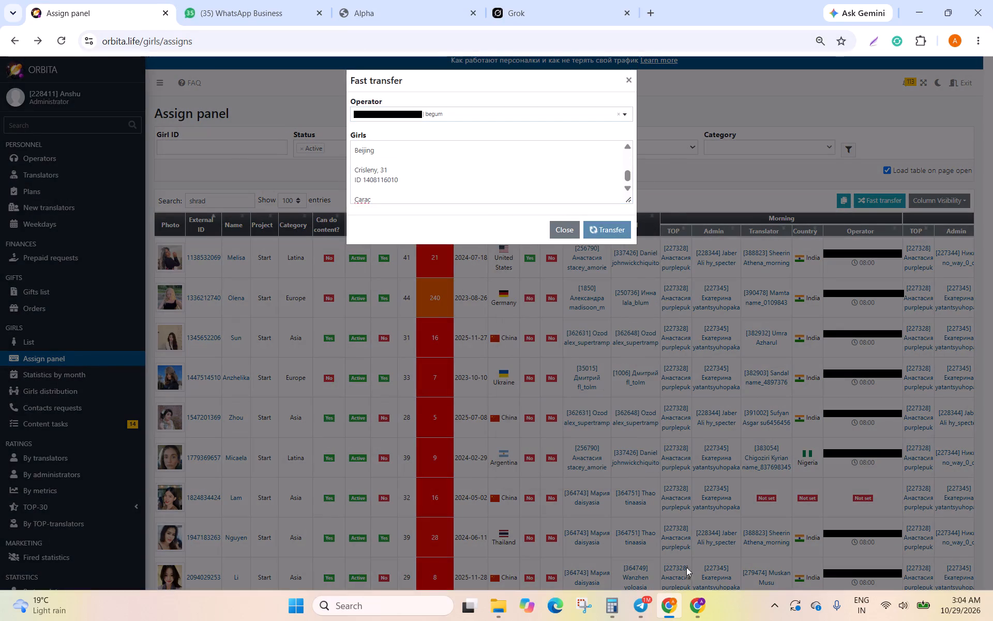
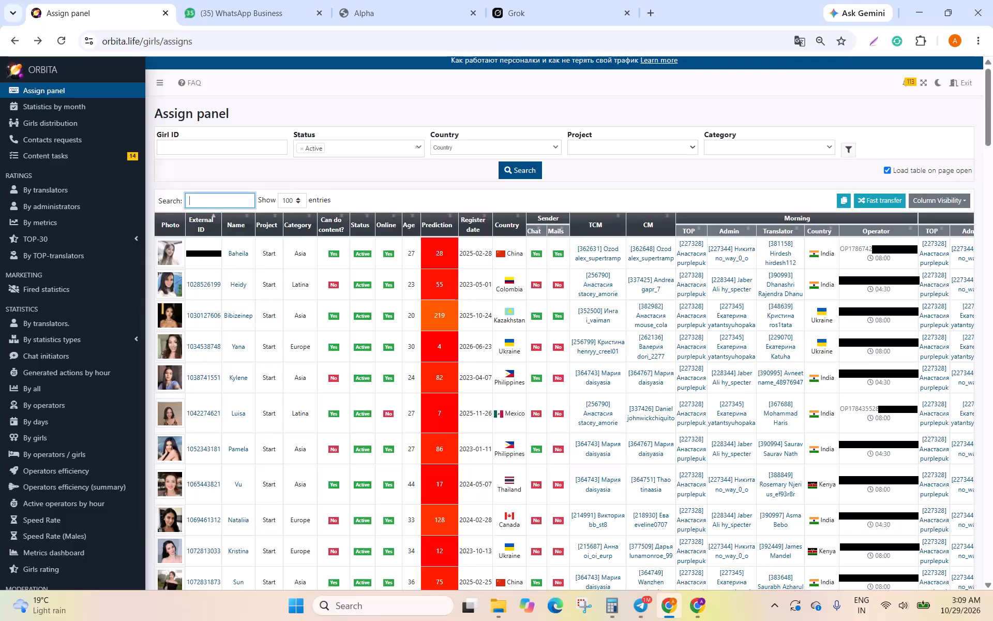
# Search the assignment table for "ayushi", clear the search, and look over the full list.
pyautogui.write('ayuh')
pyautogui.press('i')
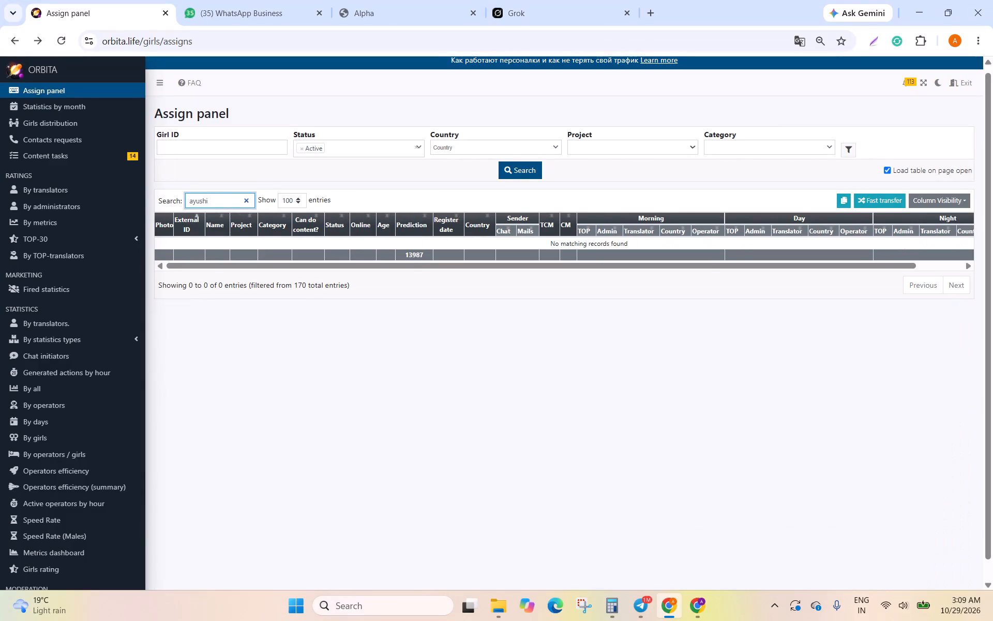
pyautogui.click(246, 200)
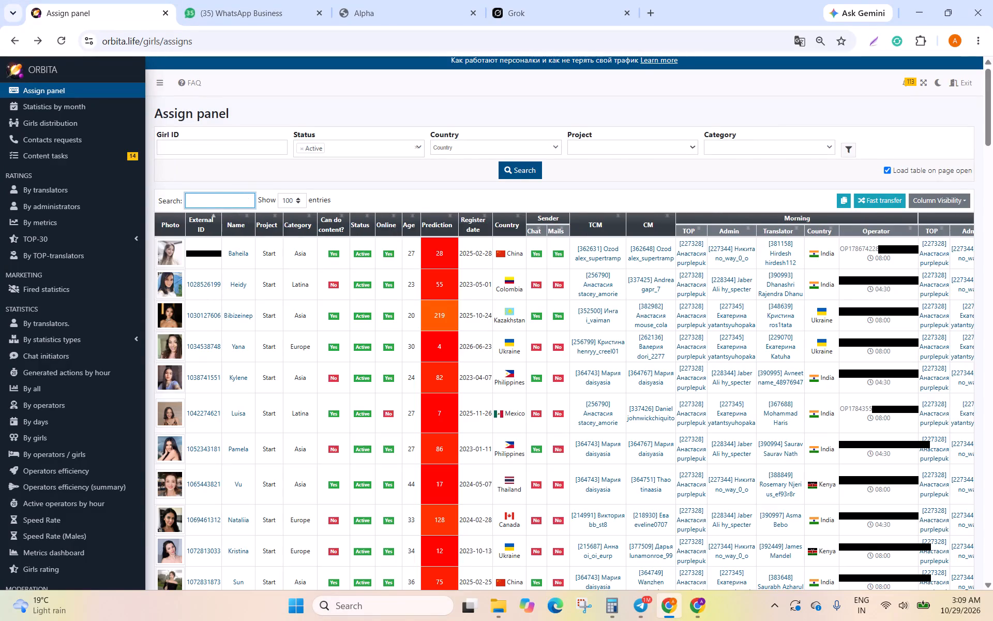
pyautogui.scroll(-6, 845, 300)
pyautogui.scroll(5, 471, 327)
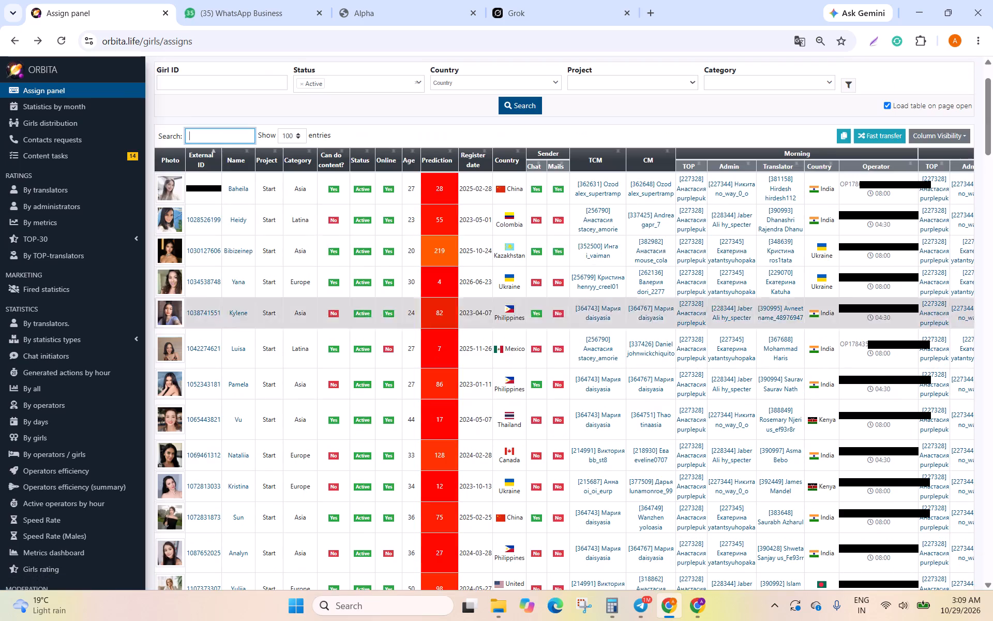
# Filter the assignments by "sazid" and set Rica's night-shift time to 19:30, saving the edit.
pyautogui.click(233, 139)
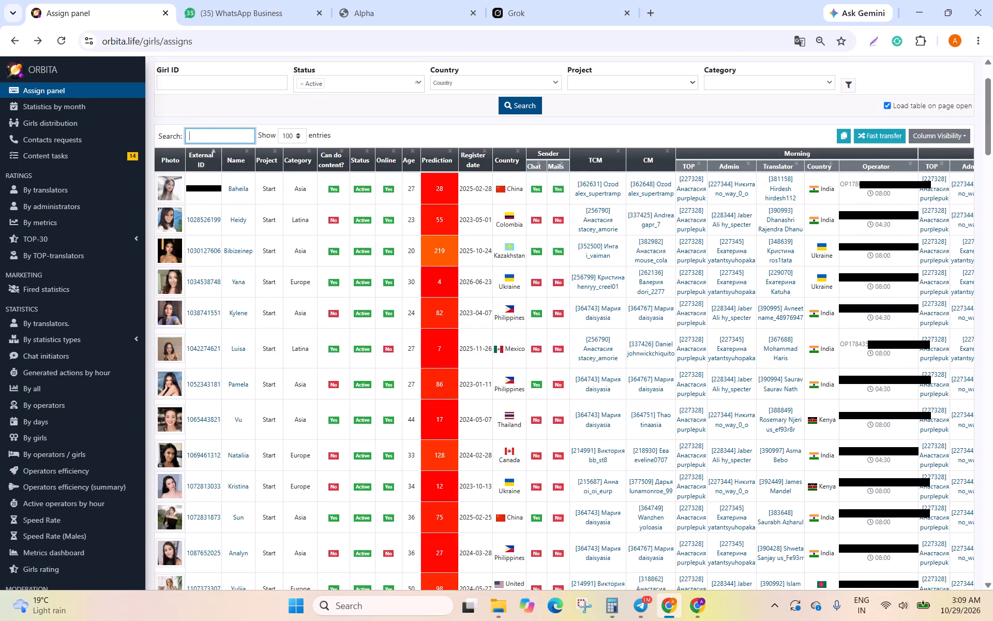
pyautogui.write('sazid')
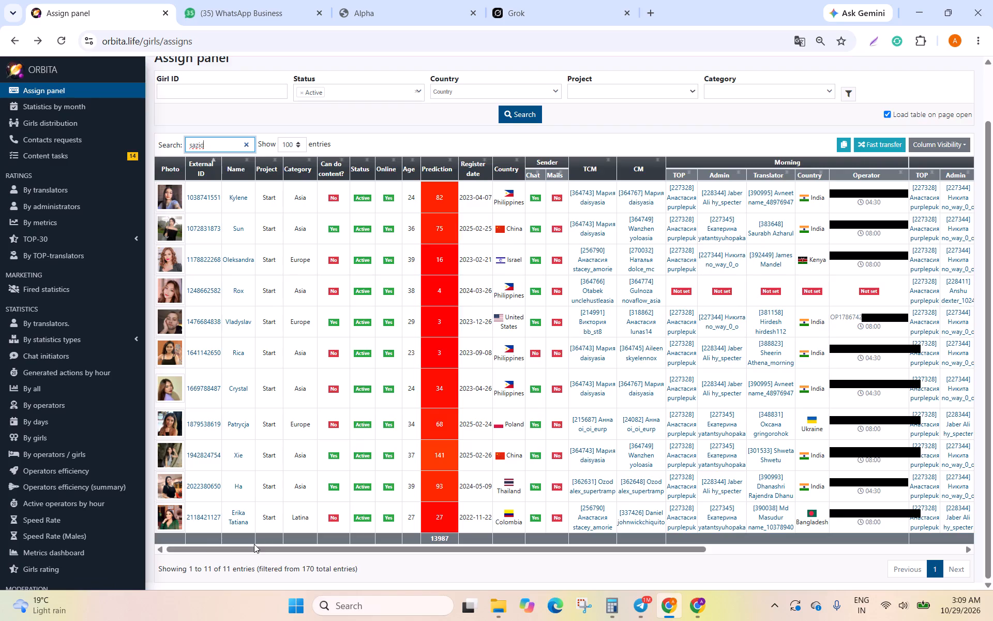
pyautogui.moveTo(424, 552); pyautogui.dragTo(808, 536)
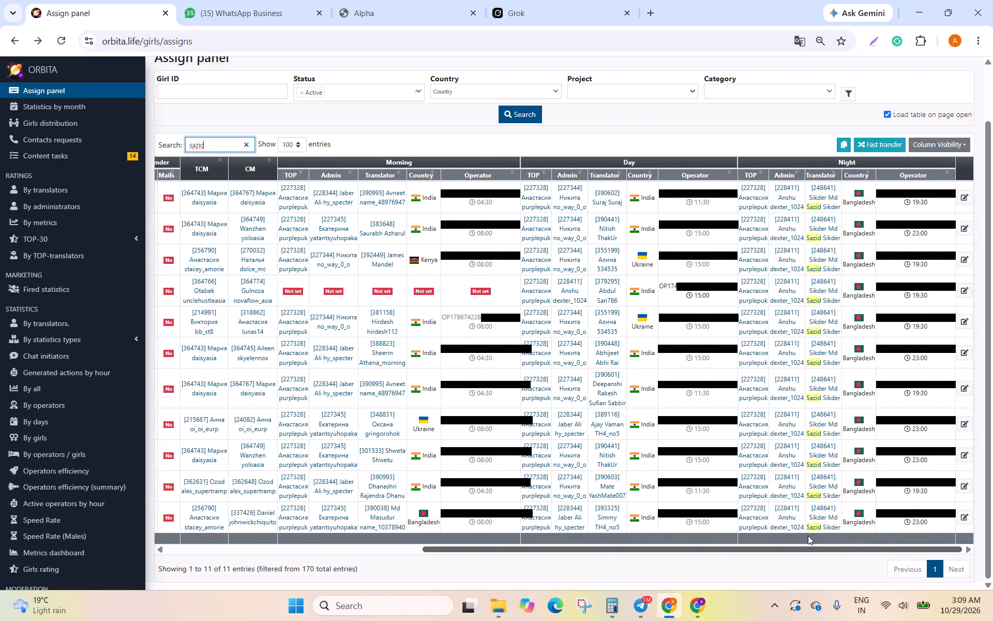
pyautogui.moveTo(808, 536); pyautogui.dragTo(808, 536)
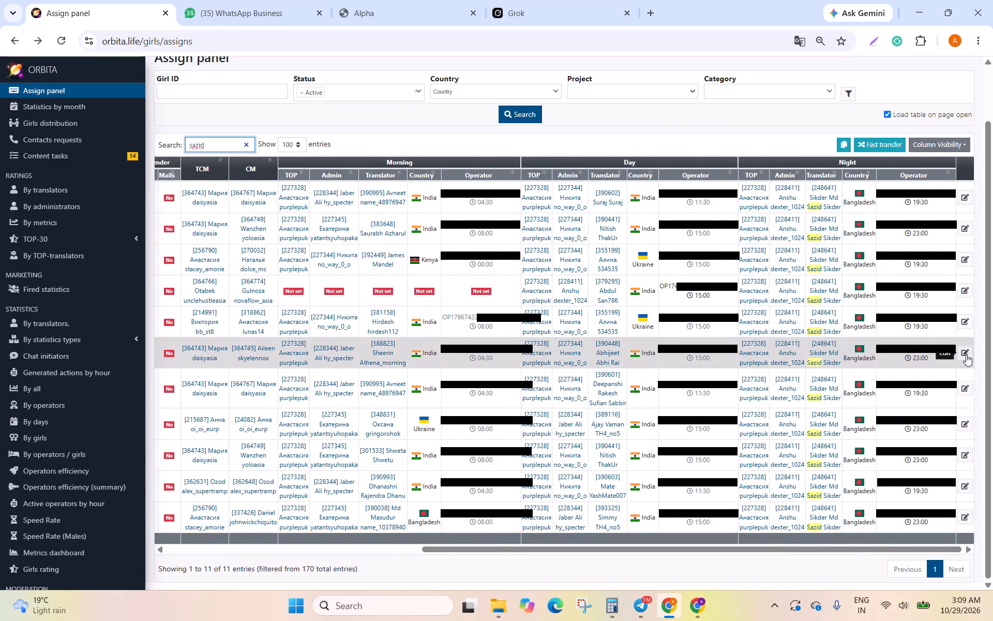
pyautogui.click(966, 354)
pyautogui.click(615, 201)
pyautogui.click(624, 218)
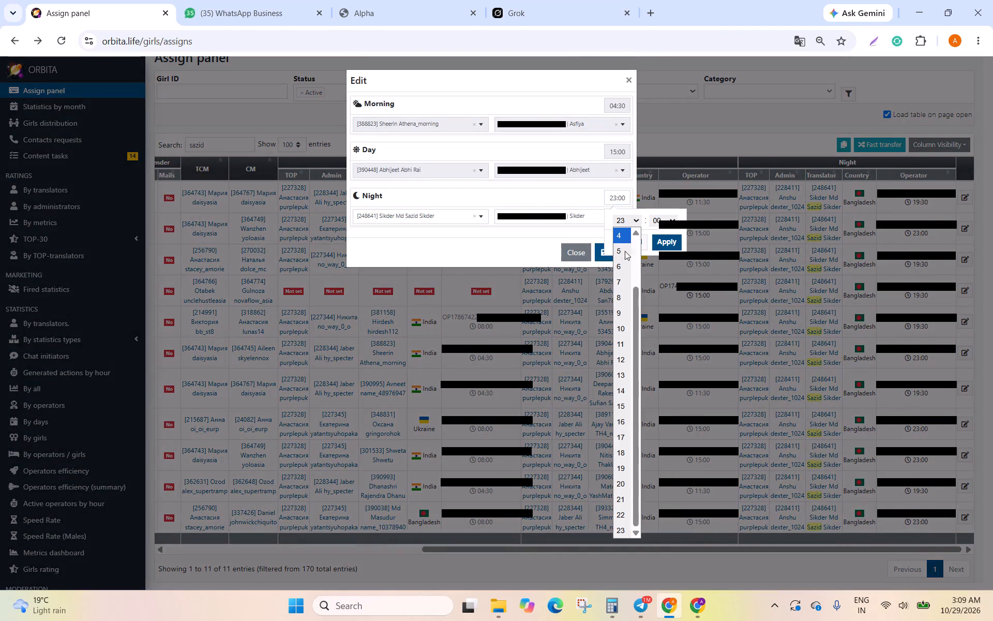
pyautogui.click(622, 468)
pyautogui.click(657, 218)
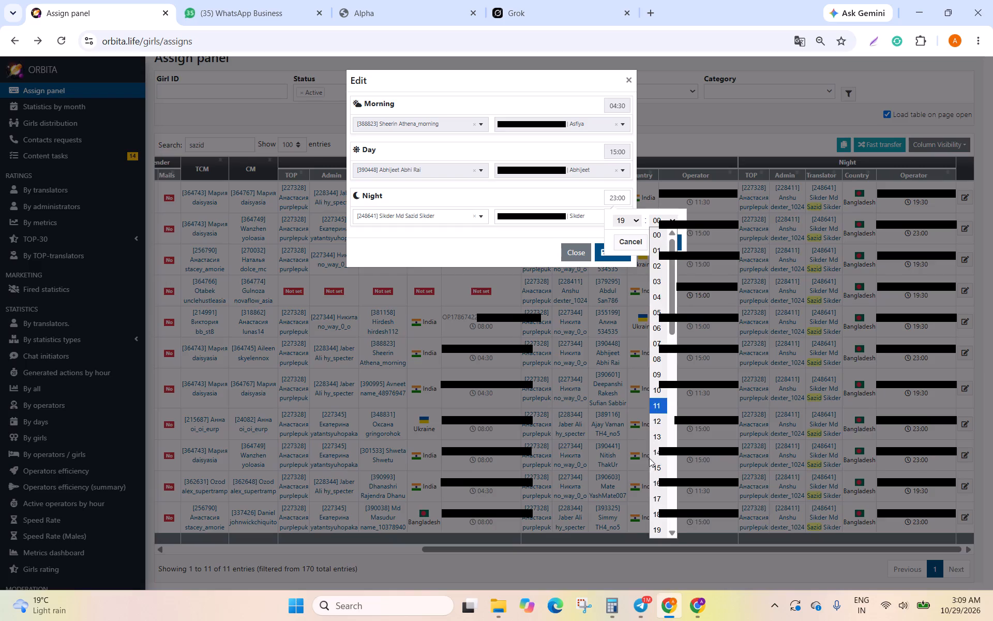
pyautogui.scroll(-1, 655, 470)
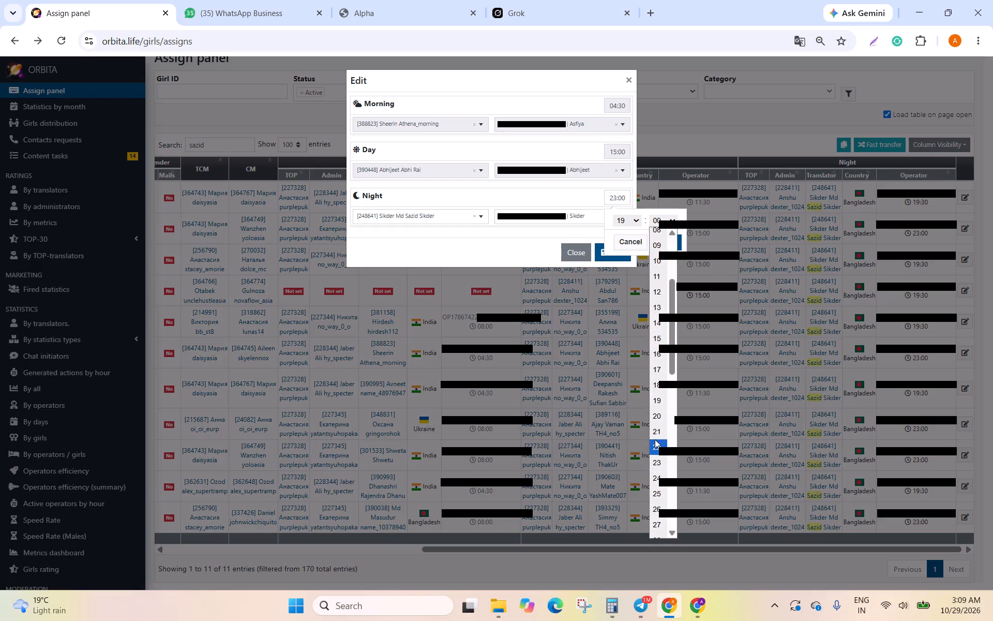
pyautogui.scroll(-1, 651, 484)
pyautogui.click(656, 442)
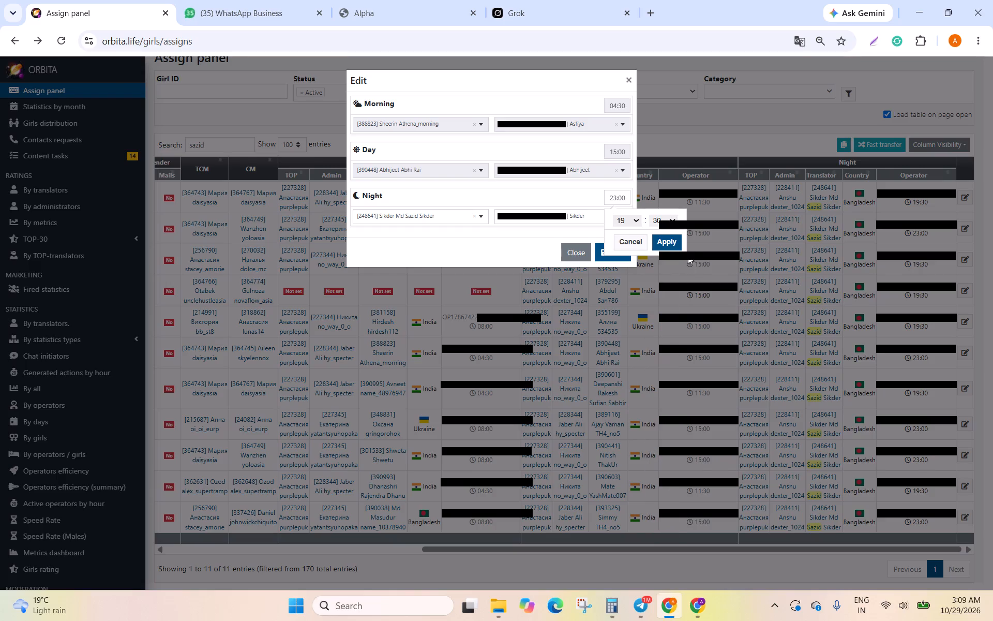
pyautogui.click(675, 238)
pyautogui.click(619, 253)
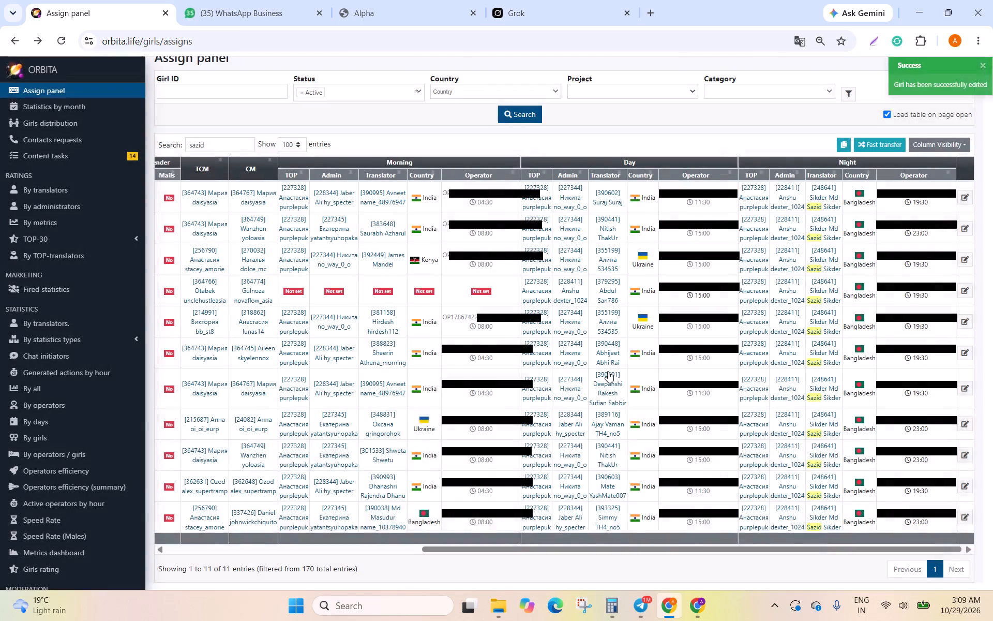
# Filter the assignments by "dhruv" and fast-transfer the Yuliia, Maryna and Marina profiles to the operator matching "beg".
pyautogui.moveTo(575, 548); pyautogui.dragTo(179, 535)
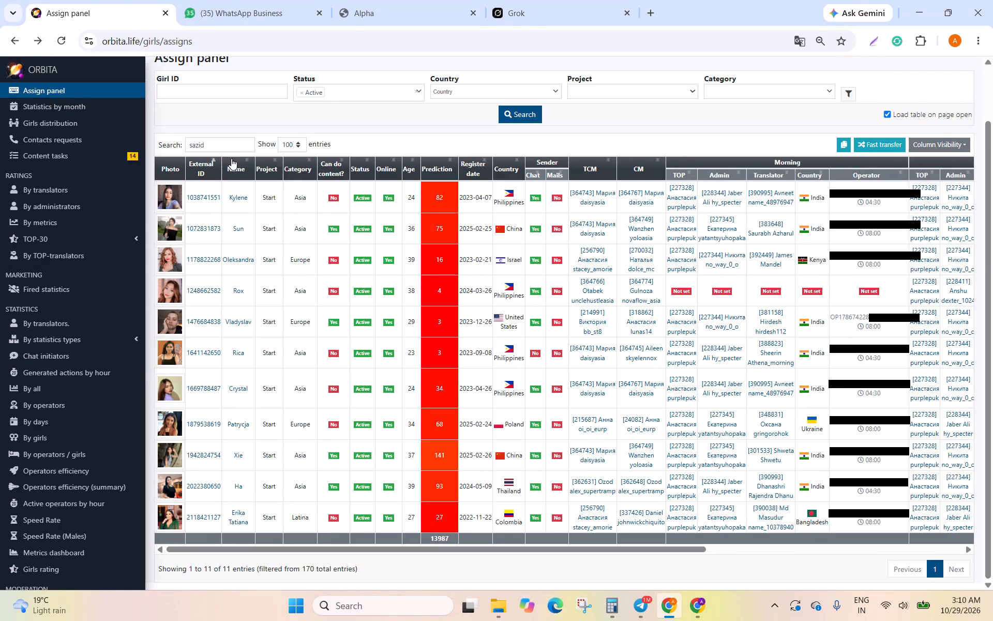
pyautogui.click(246, 142)
pyautogui.write('dhruv')
pyautogui.moveTo(186, 353); pyautogui.dragTo(261, 412)
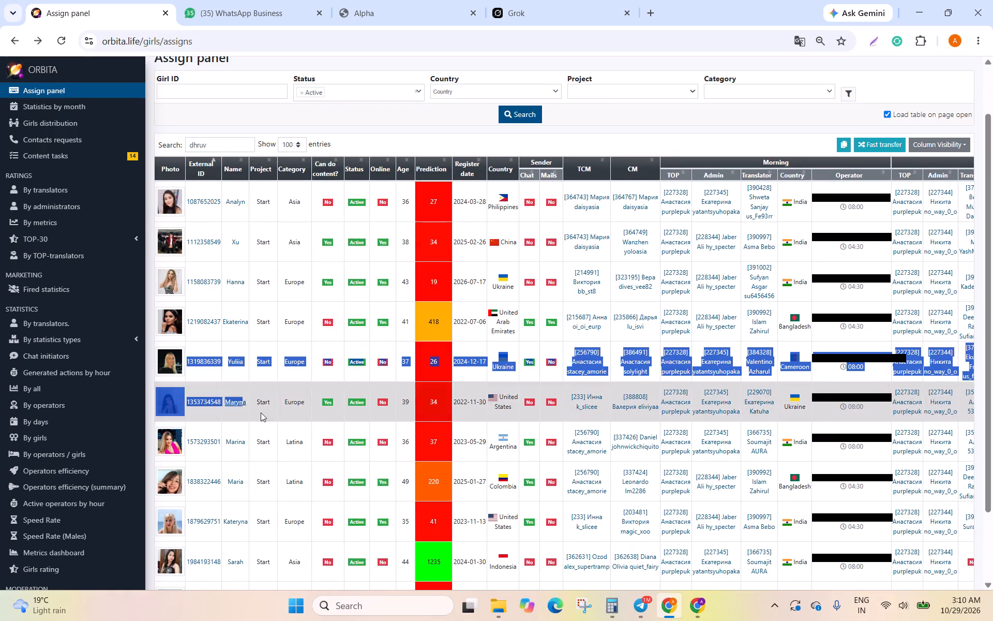
pyautogui.moveTo(261, 412); pyautogui.dragTo(297, 431)
pyautogui.rightClick(274, 422)
pyautogui.click(313, 219)
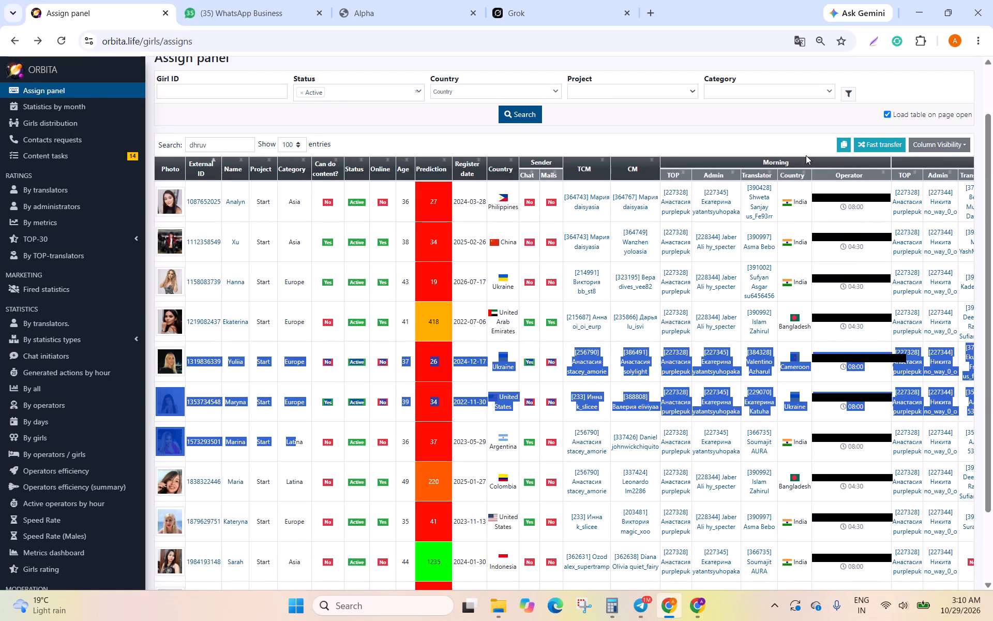
pyautogui.click(874, 137)
pyautogui.click(891, 141)
pyautogui.rightClick(431, 163)
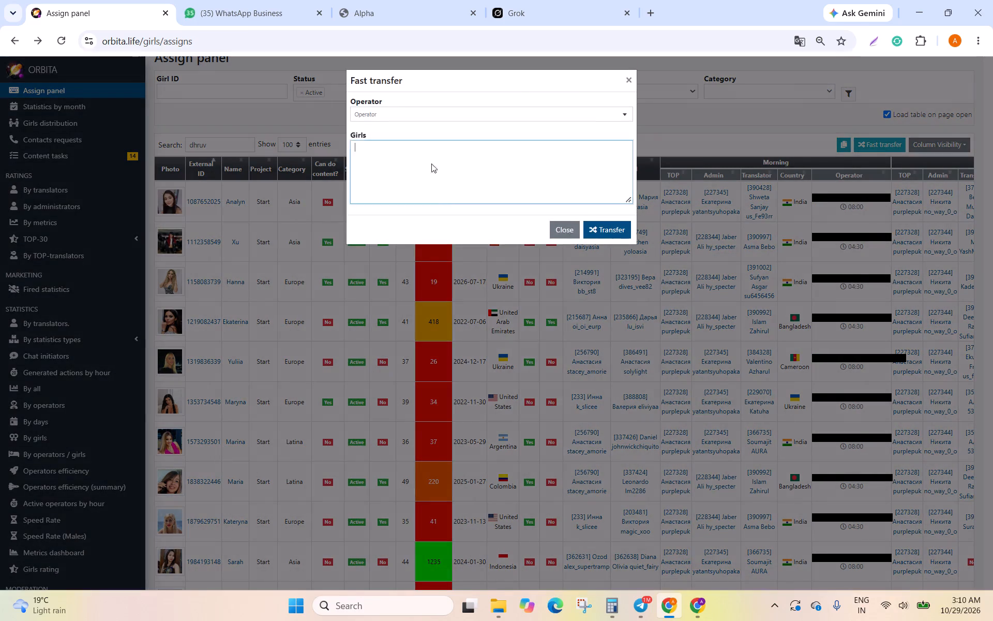
pyautogui.click(469, 319)
pyautogui.click(381, 114)
pyautogui.click(374, 130)
pyautogui.press('b')
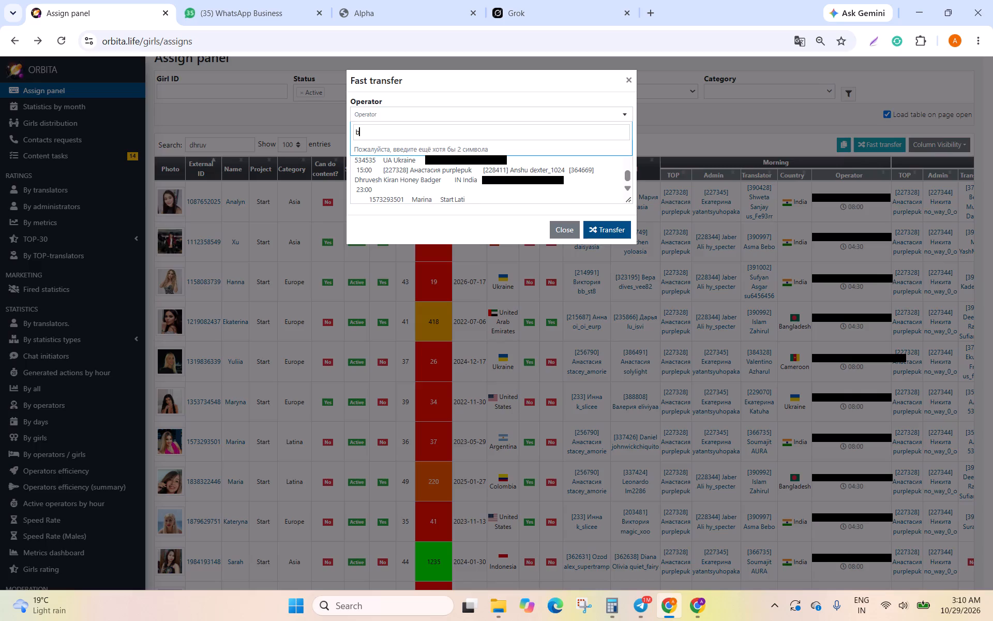
pyautogui.write('eg')
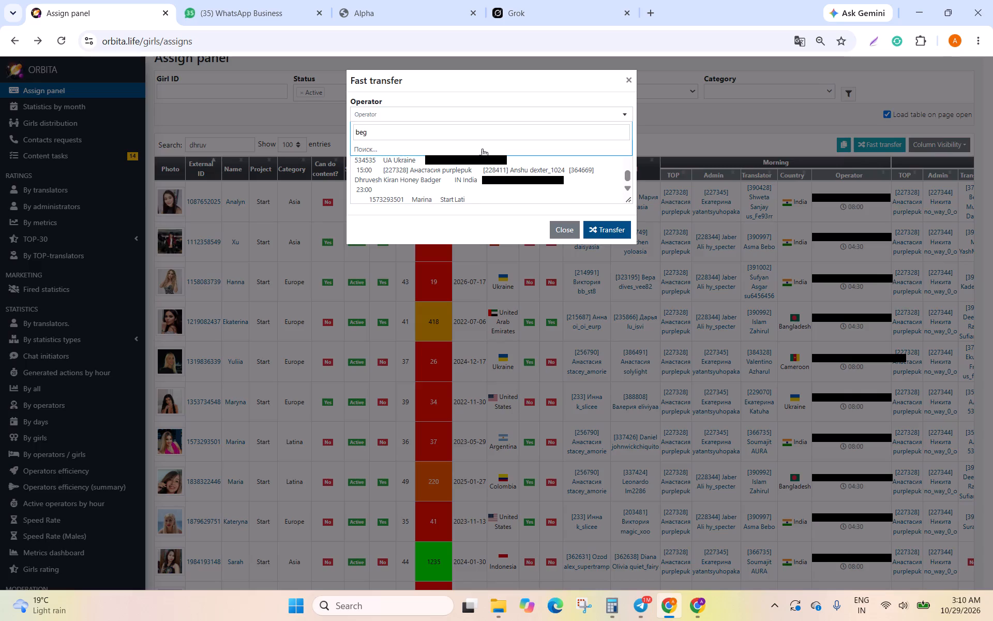
pyautogui.click(483, 149)
pyautogui.click(619, 231)
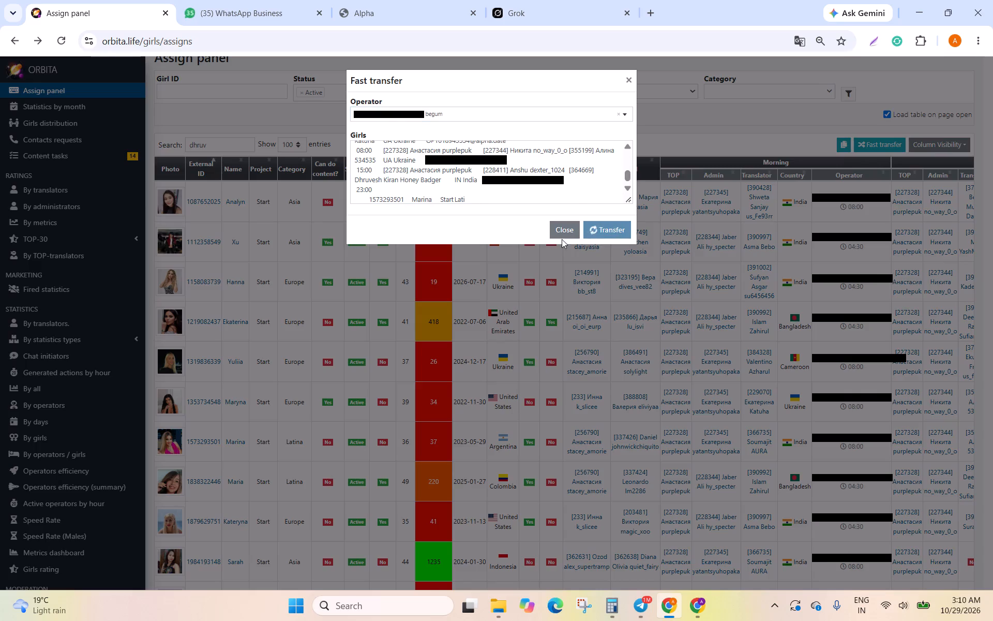
pyautogui.click(559, 264)
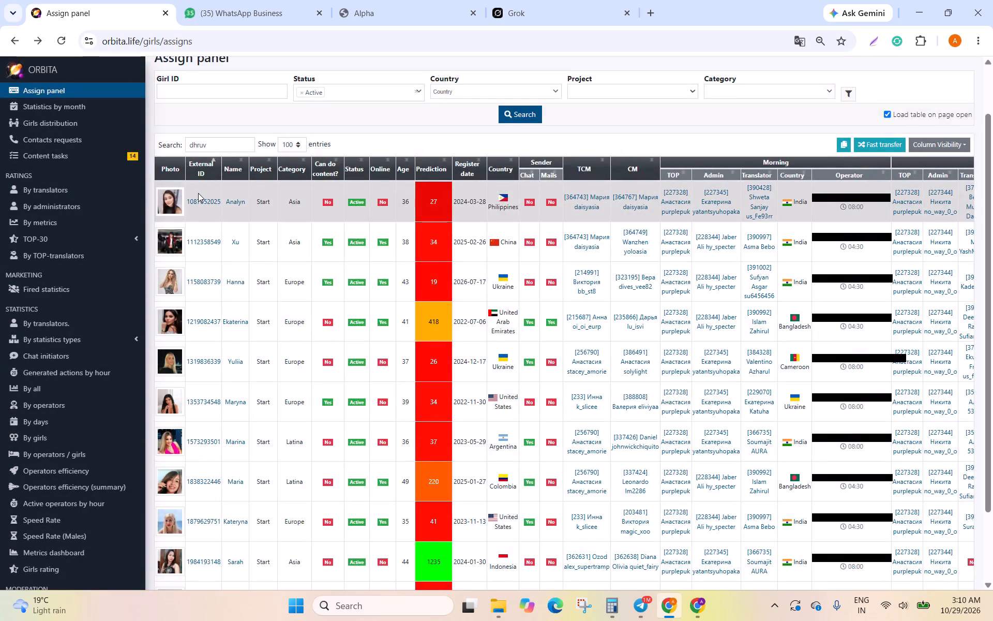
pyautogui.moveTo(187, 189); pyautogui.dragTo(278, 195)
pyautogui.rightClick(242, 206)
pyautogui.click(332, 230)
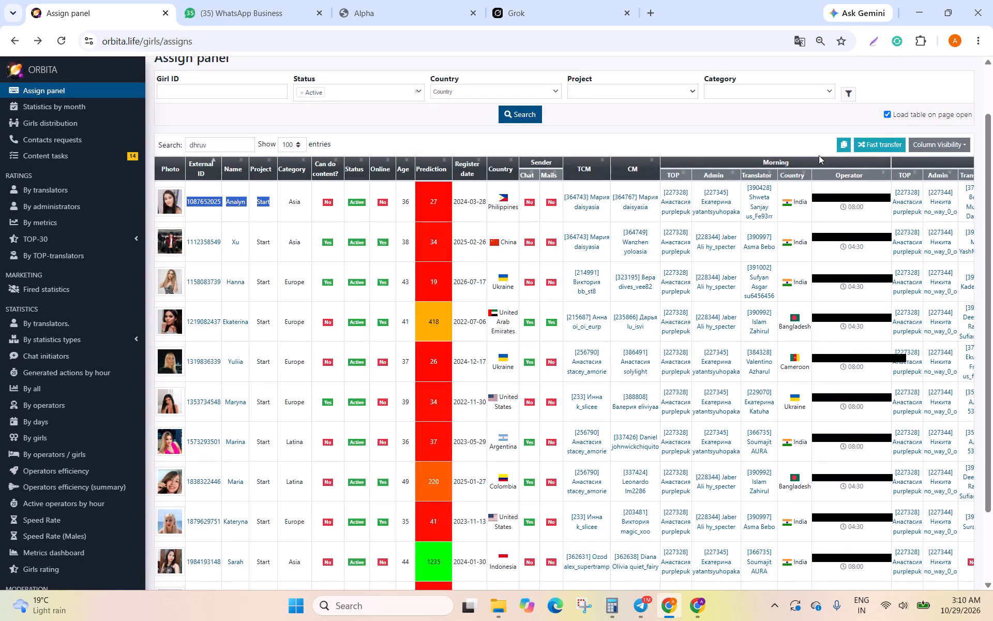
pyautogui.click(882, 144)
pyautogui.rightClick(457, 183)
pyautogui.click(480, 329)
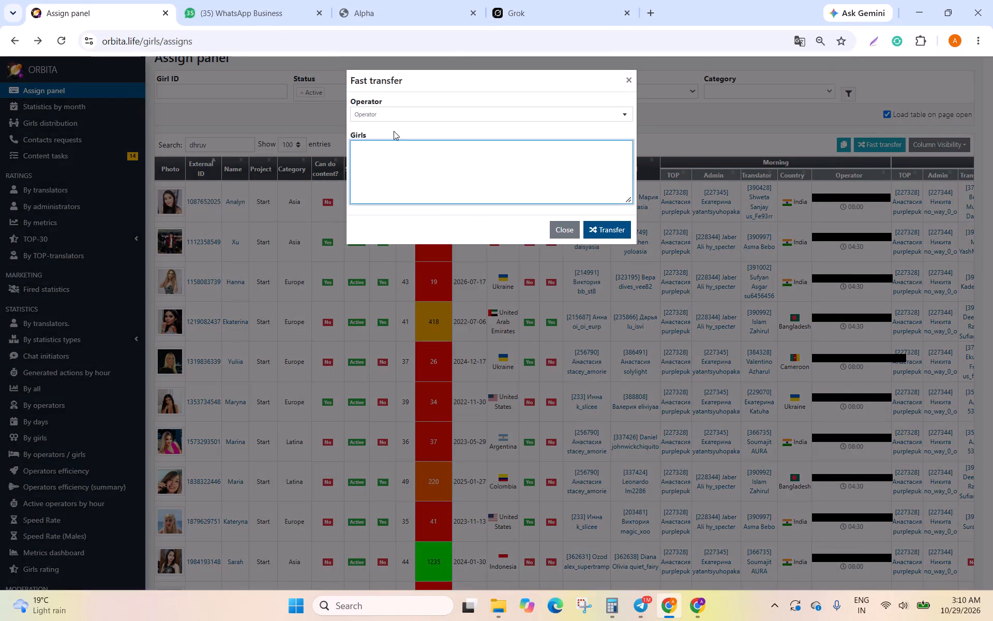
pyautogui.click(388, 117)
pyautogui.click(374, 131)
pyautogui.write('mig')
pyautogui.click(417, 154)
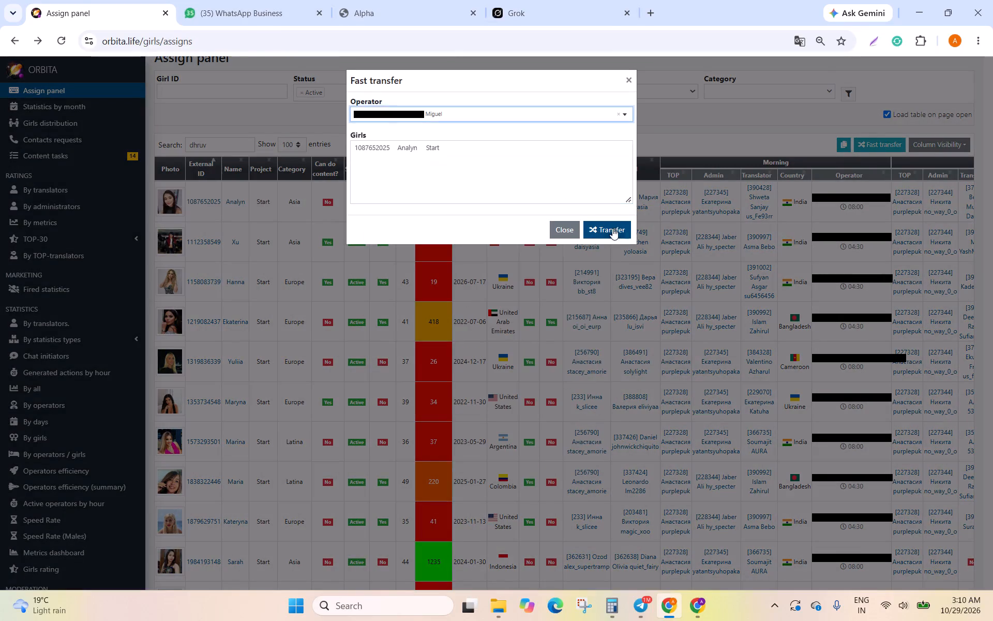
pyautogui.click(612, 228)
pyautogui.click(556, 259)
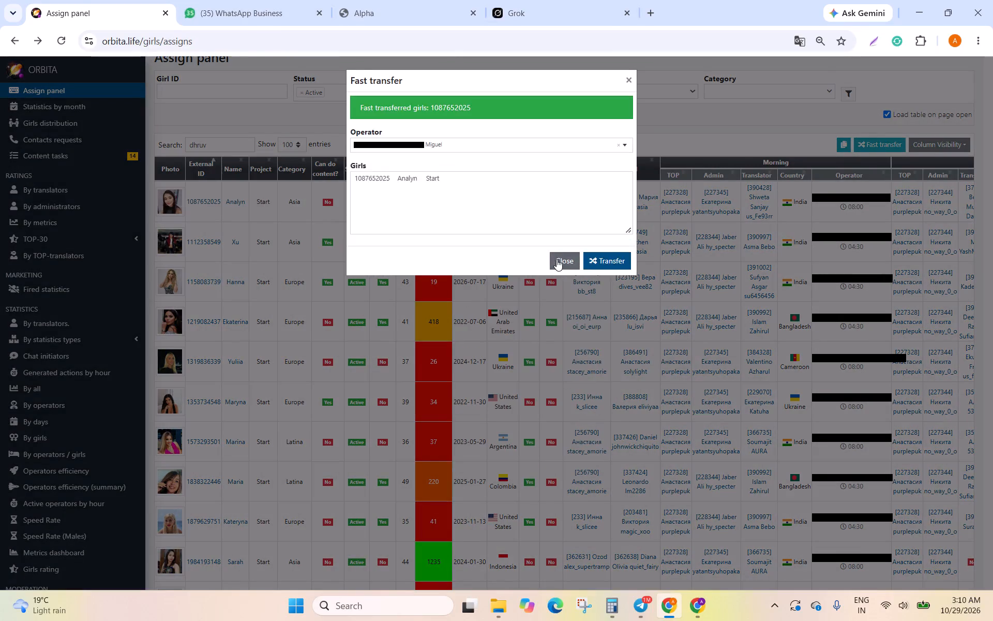
pyautogui.scroll(-3, 356, 426)
pyautogui.scroll(-1, 215, 473)
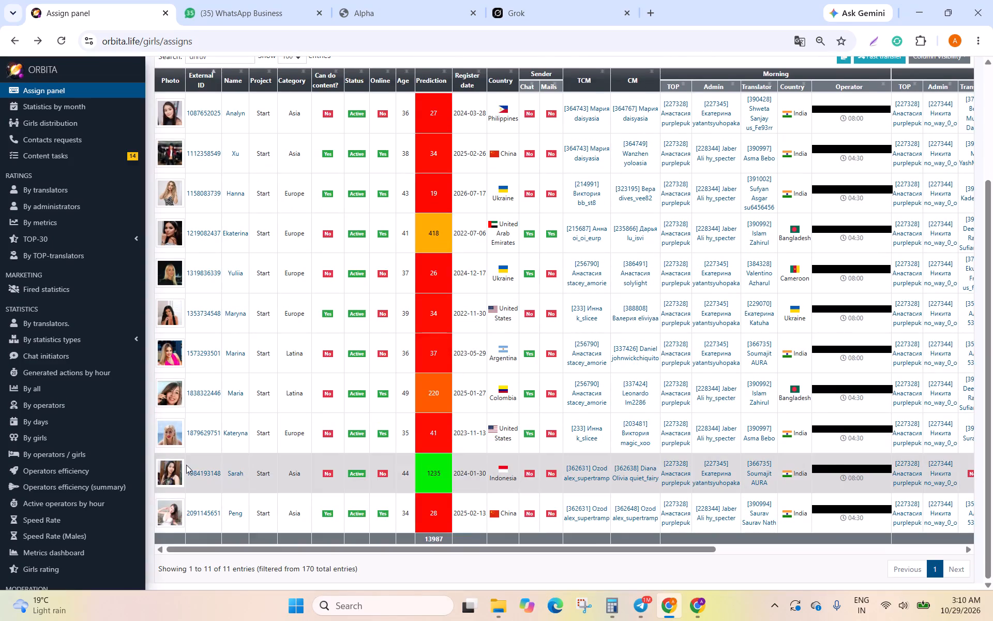
pyautogui.moveTo(186, 465); pyautogui.dragTo(246, 461)
pyautogui.rightClick(214, 480)
pyautogui.click(263, 277)
pyautogui.scroll(1, 791, 194)
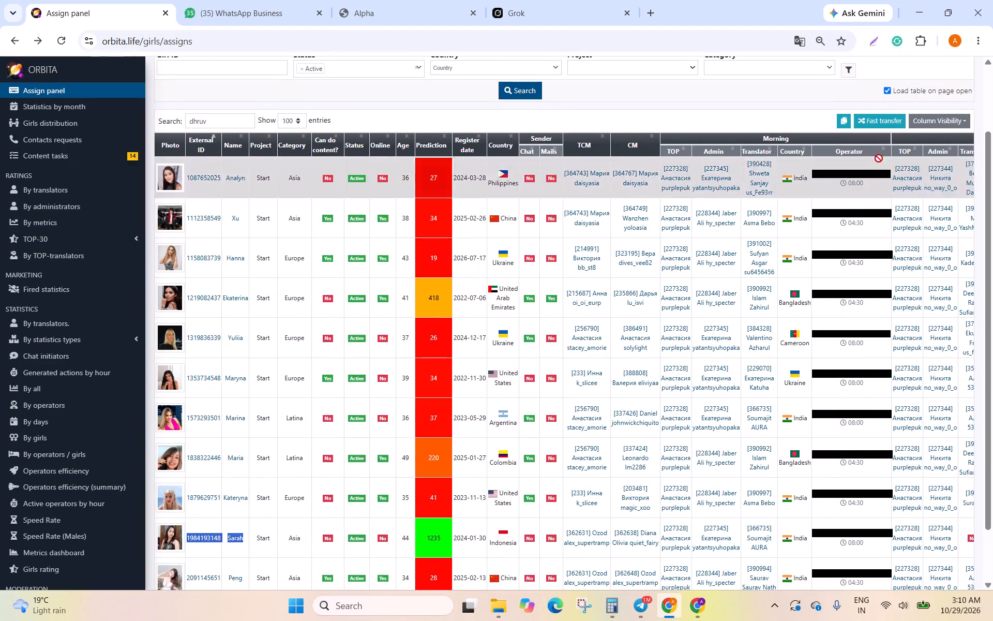
pyautogui.click(892, 125)
pyautogui.rightClick(506, 189)
pyautogui.click(515, 332)
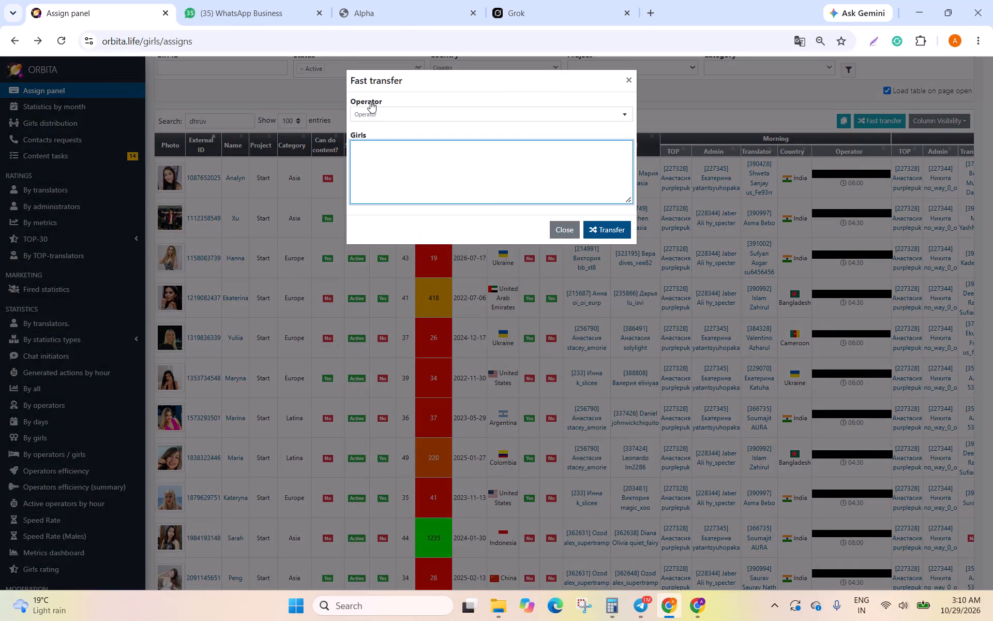
pyautogui.click(372, 111)
pyautogui.click(370, 135)
pyautogui.press('s')
pyautogui.press('h')
pyautogui.press('u')
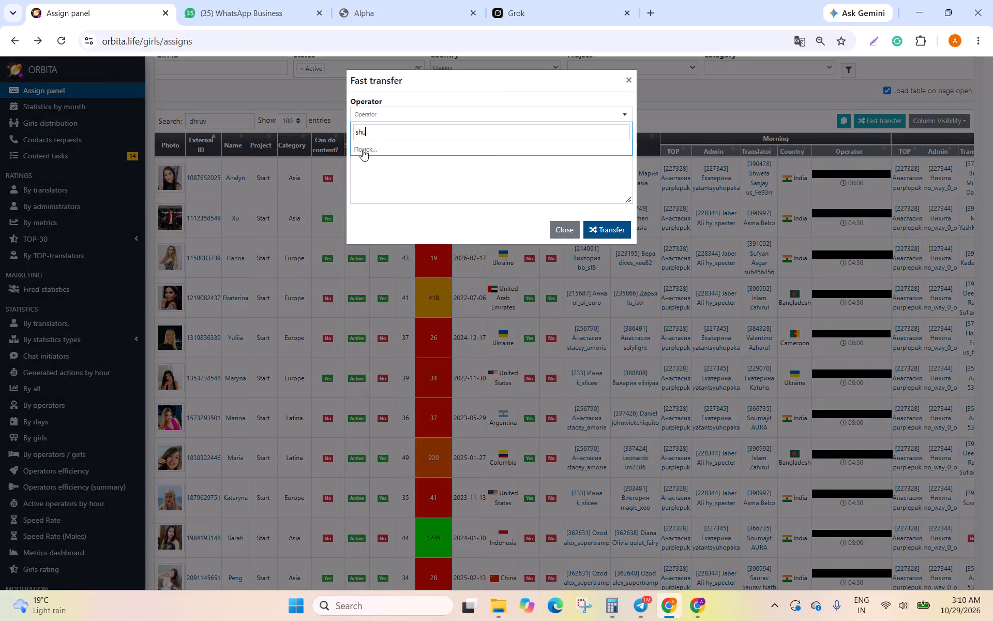
pyautogui.click(433, 157)
pyautogui.click(606, 233)
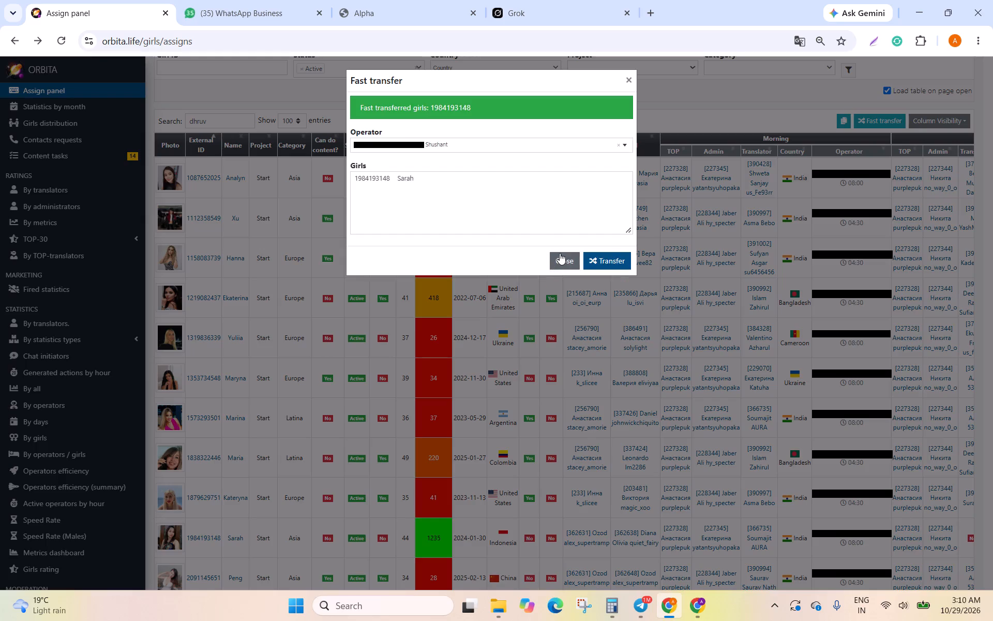
pyautogui.click(560, 253)
pyautogui.moveTo(187, 168); pyautogui.dragTo(238, 171)
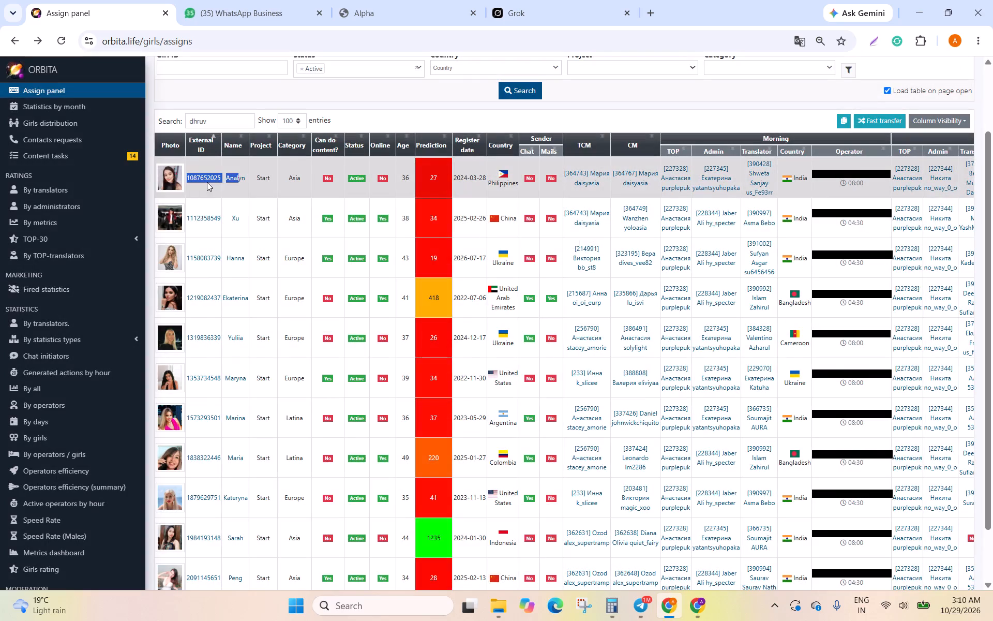
pyautogui.rightClick(207, 182)
pyautogui.click(267, 198)
pyautogui.click(884, 117)
pyautogui.rightClick(465, 187)
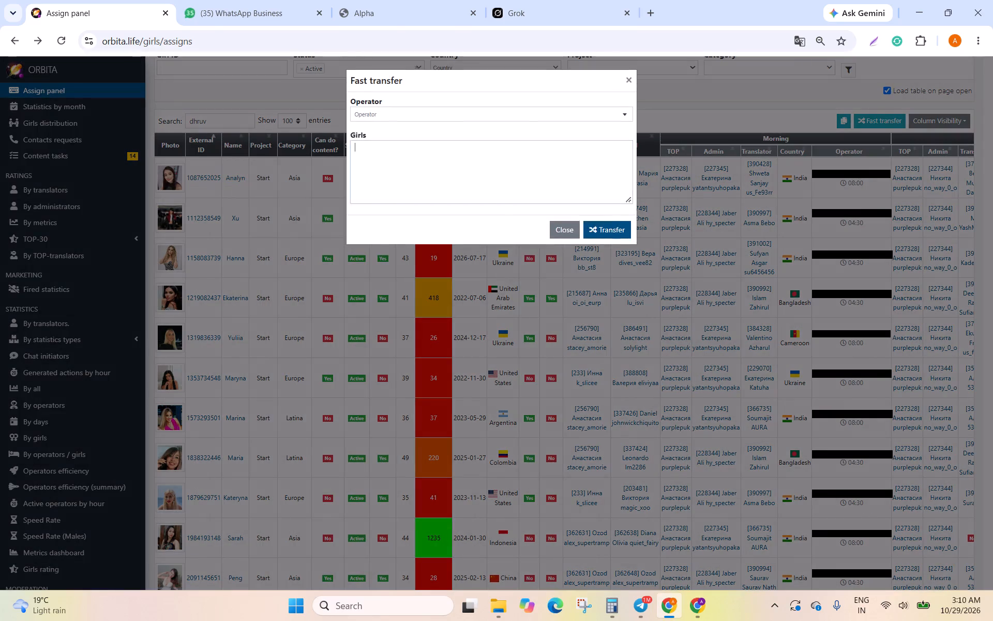
pyautogui.click(490, 333)
pyautogui.click(388, 123)
pyautogui.click(386, 116)
pyautogui.click(373, 134)
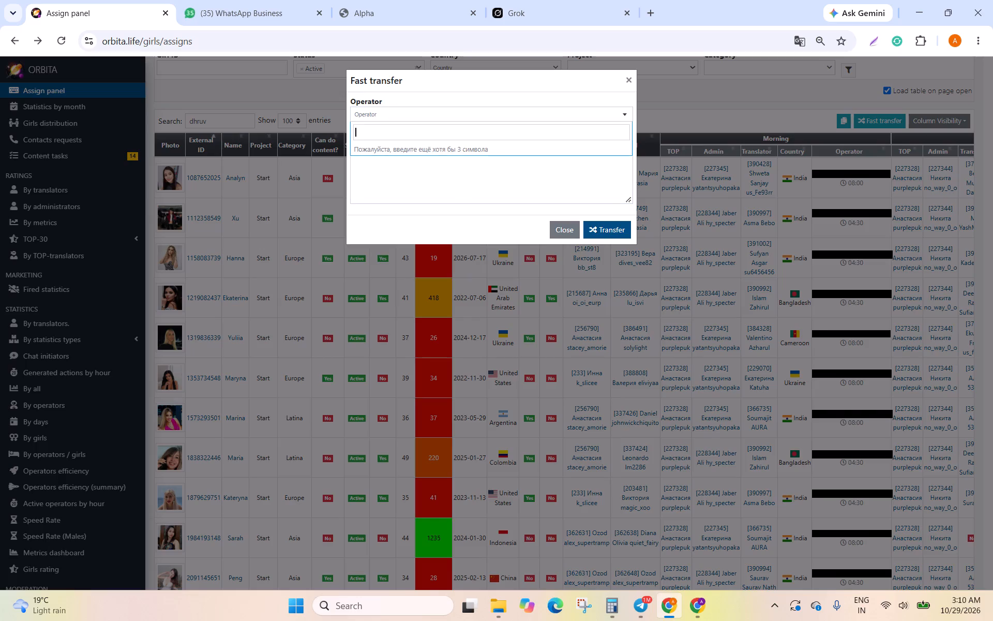
pyautogui.write('shu')
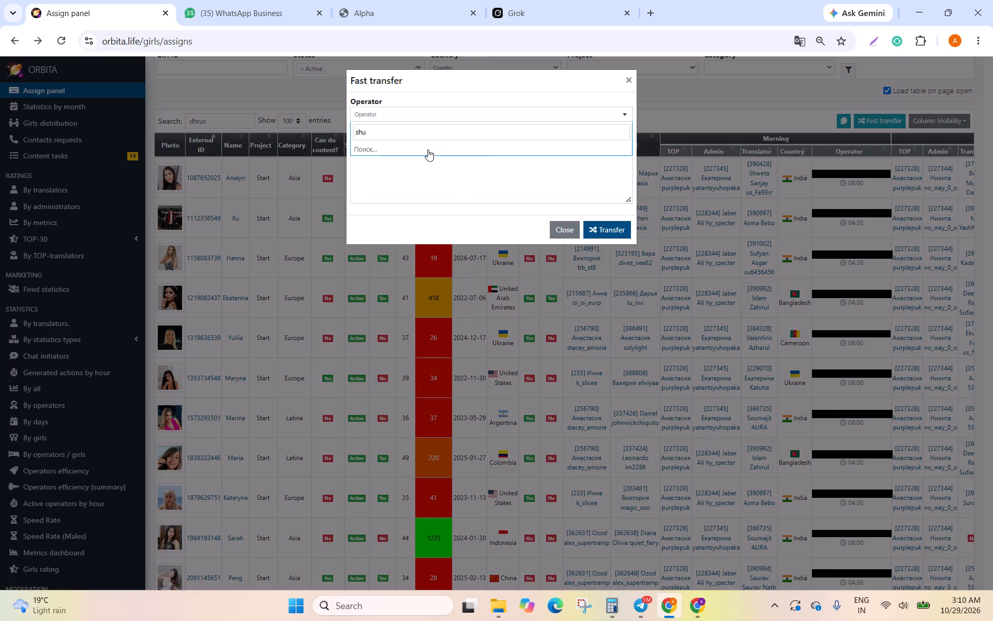
pyautogui.click(429, 161)
pyautogui.click(604, 232)
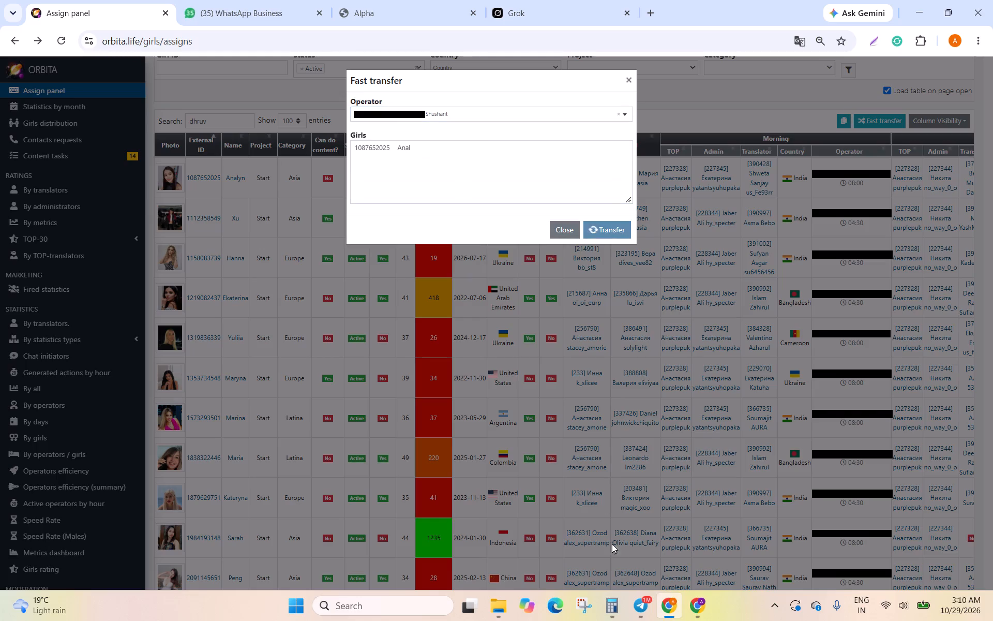
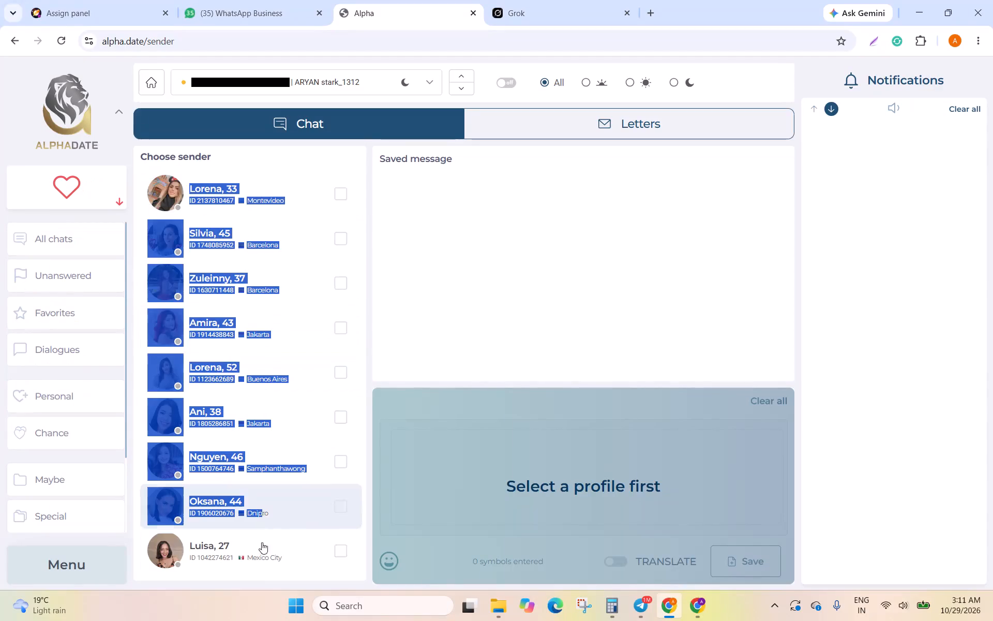
# Copy the nine sender profile entries from Lorena, 33 through Luisa, 27 and fast-transfer them to operator Dhruvesh.
pyautogui.scroll(-6, 223, 542)
pyautogui.scroll(1, 223, 542)
pyautogui.rightClick(217, 543)
pyautogui.click(257, 359)
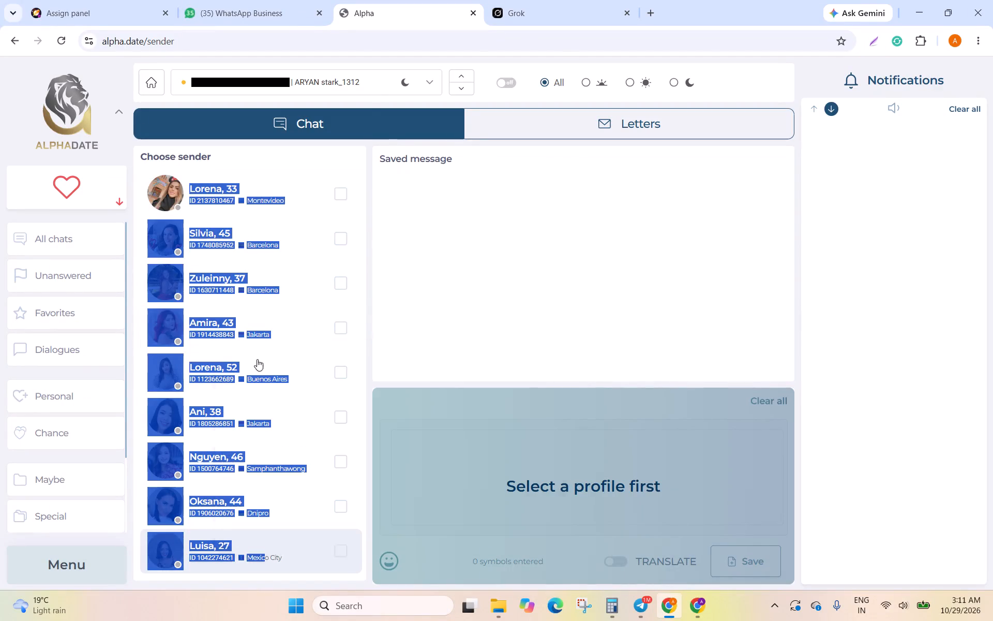
pyautogui.click(95, 5)
pyautogui.click(860, 124)
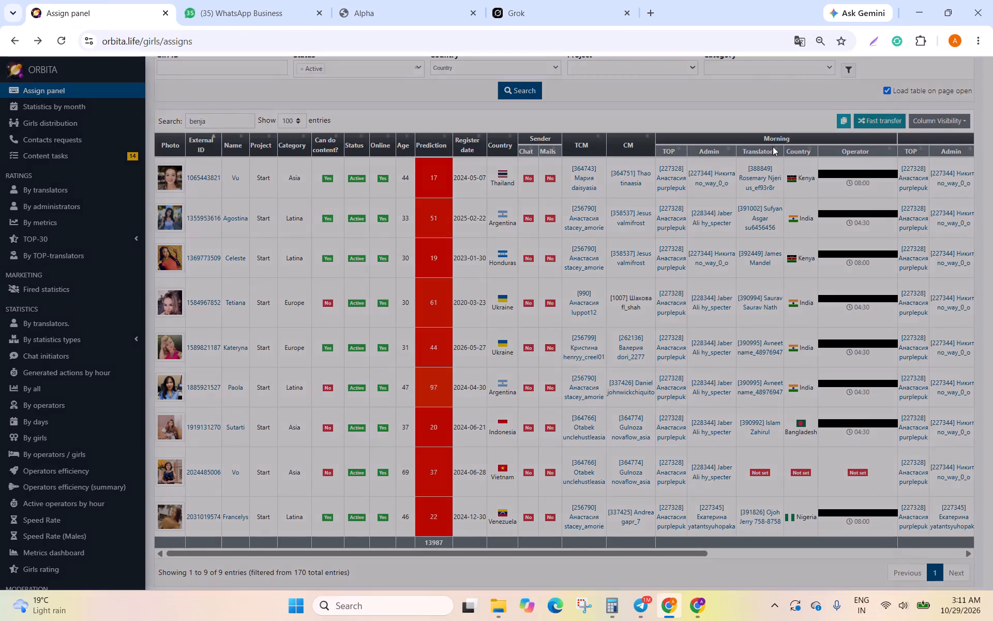
pyautogui.rightClick(440, 158)
pyautogui.click(473, 316)
pyautogui.moveTo(396, 108); pyautogui.dragTo(394, 113)
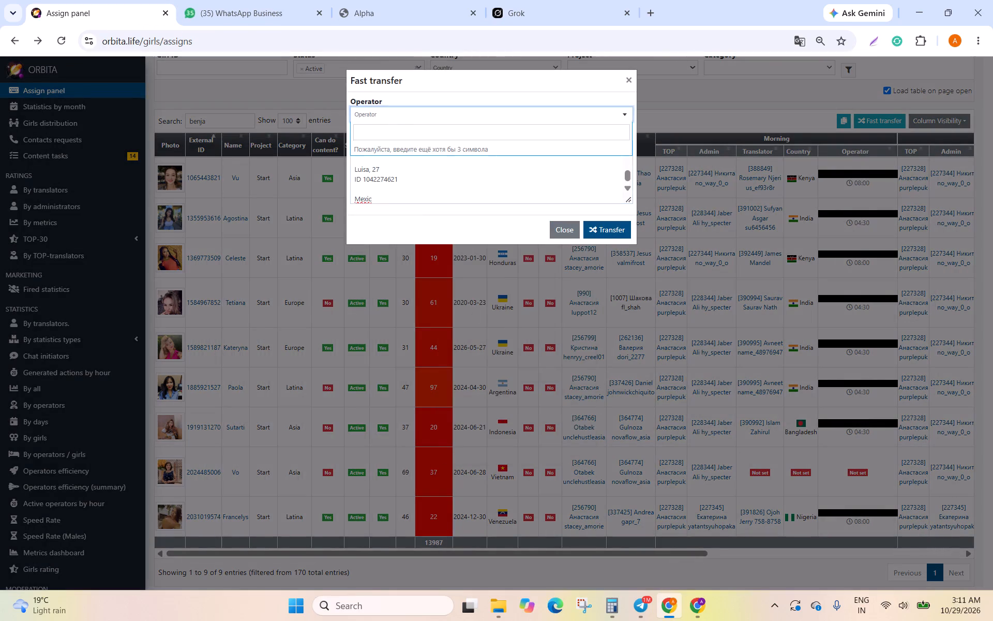
pyautogui.click(378, 127)
pyautogui.write('dh')
pyautogui.press('r')
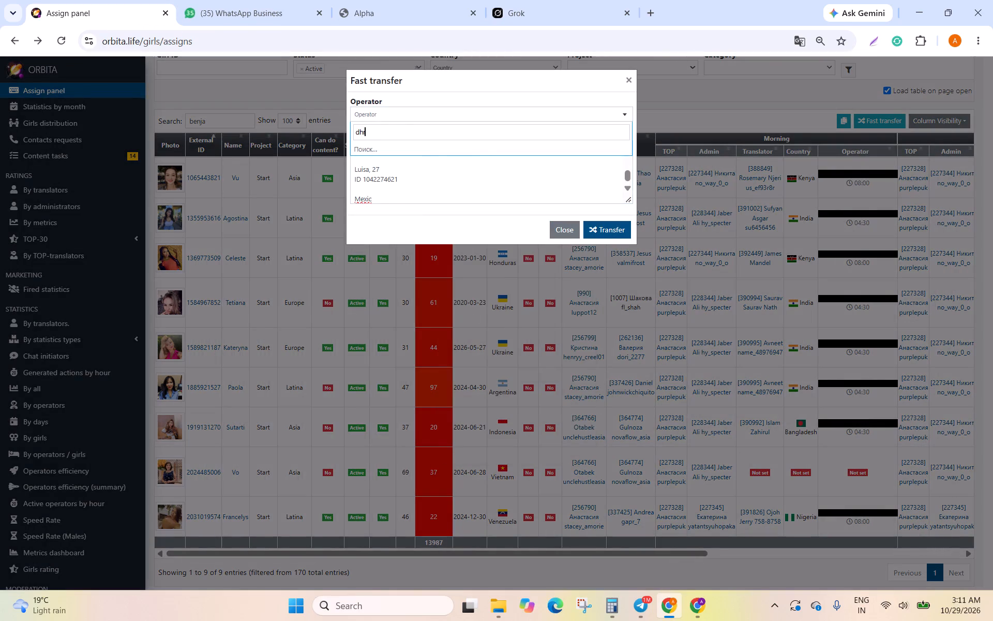
pyautogui.click(441, 150)
pyautogui.click(609, 228)
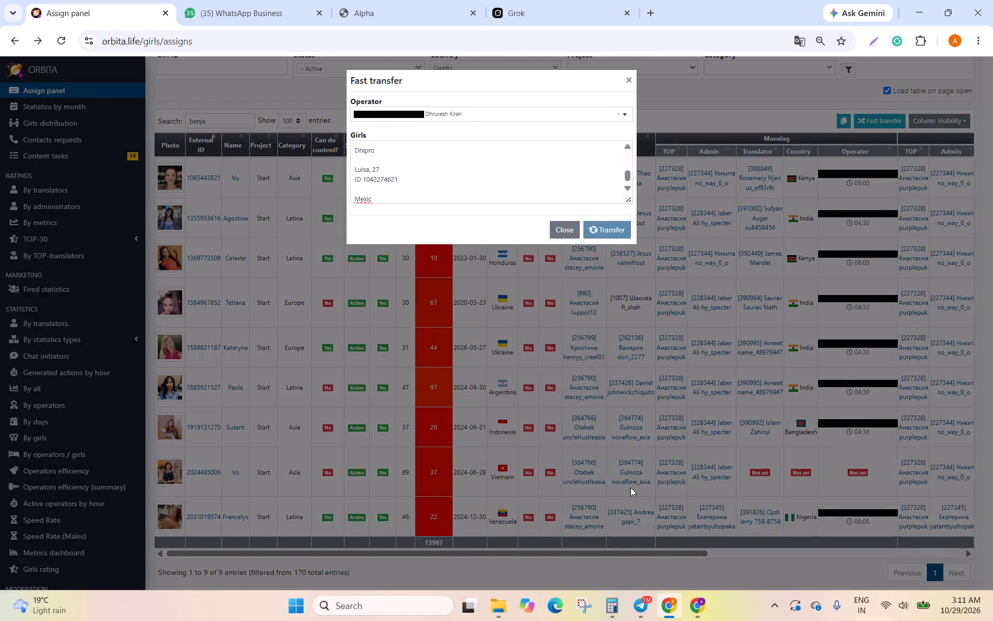
# Fast-transfer the same nine profiles to operator Shushant and close the transfer dialog.
pyautogui.click(418, 114)
pyautogui.click(397, 133)
pyautogui.write('shus')
pyautogui.click(432, 191)
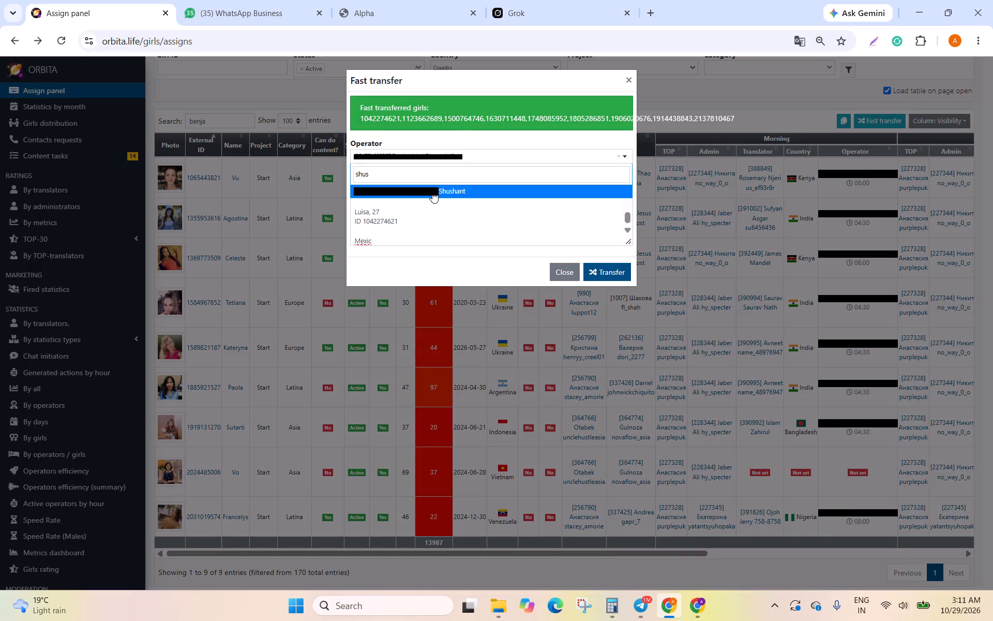
pyautogui.click(608, 272)
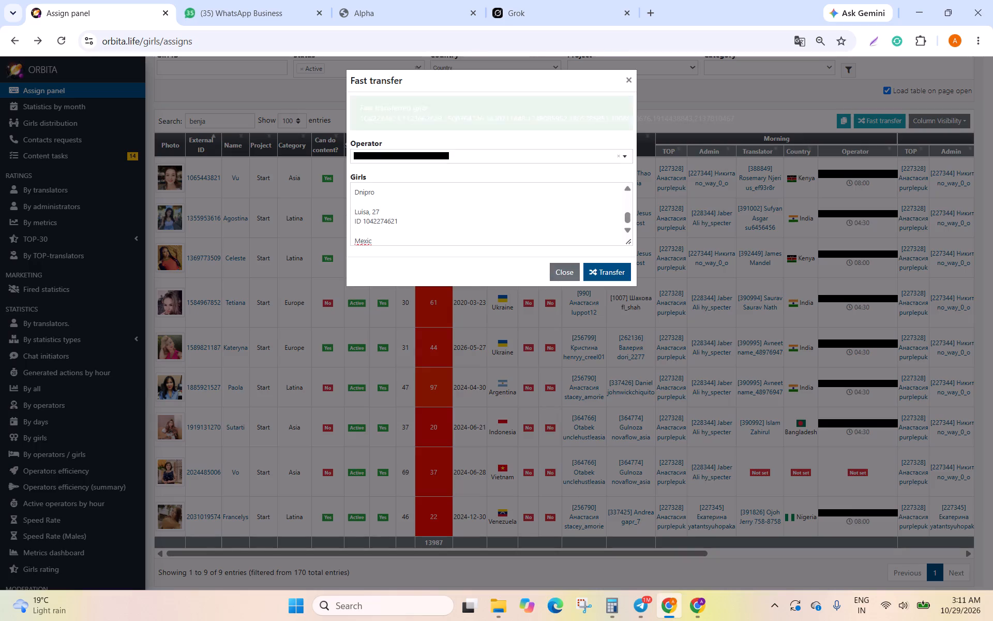
pyautogui.click(562, 276)
# Open the Orbita dashboard and examine the translators' daily balance table for October 2026.
pyautogui.click(248, 122)
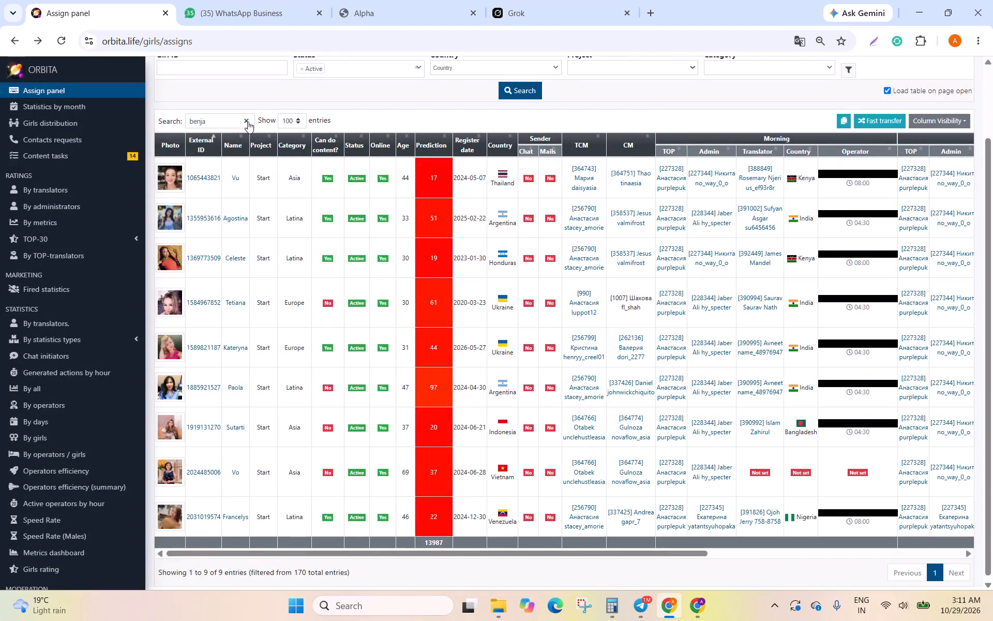
pyautogui.click(86, 66)
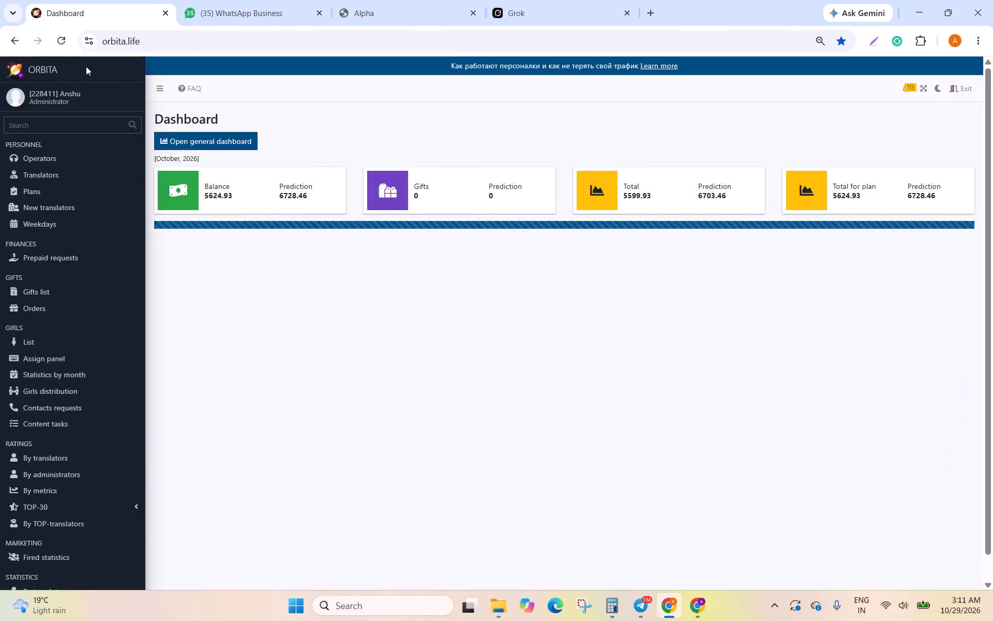
pyautogui.scroll(-3, 640, 256)
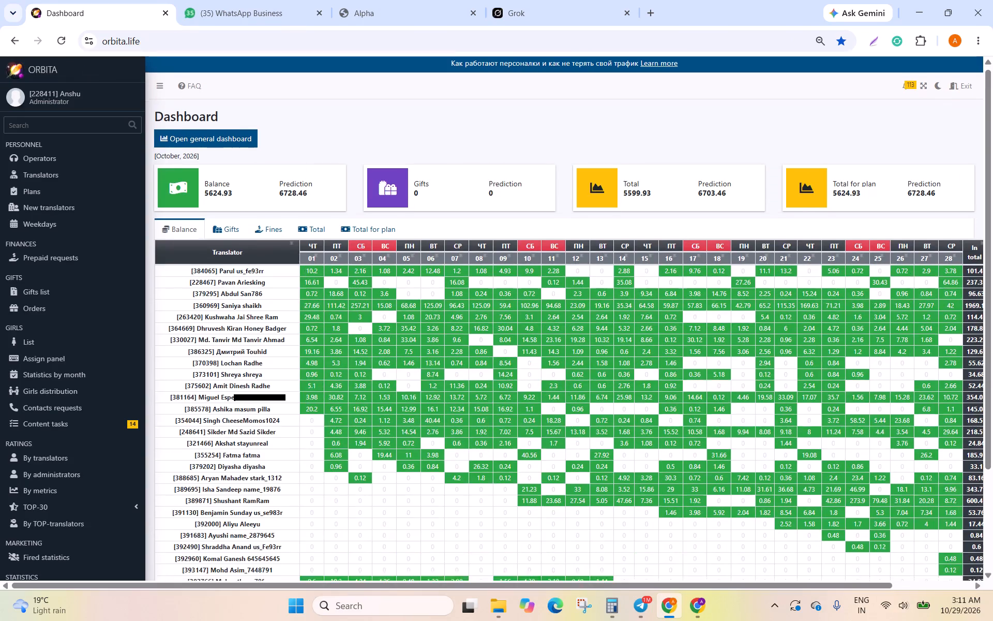
pyautogui.scroll(-3, 640, 280)
pyautogui.scroll(-2, 601, 411)
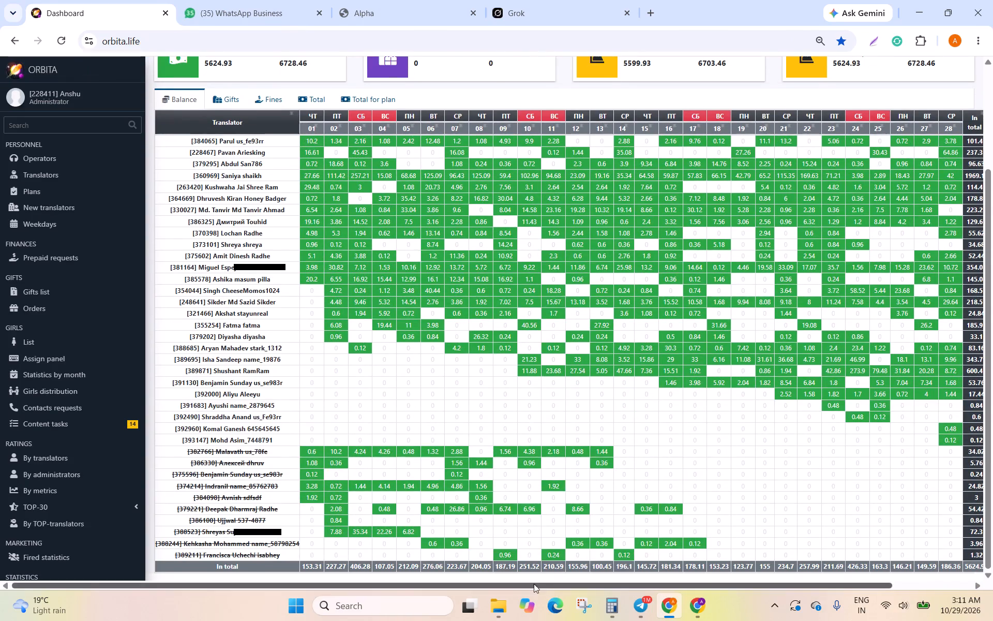
pyautogui.moveTo(534, 584); pyautogui.dragTo(515, 584)
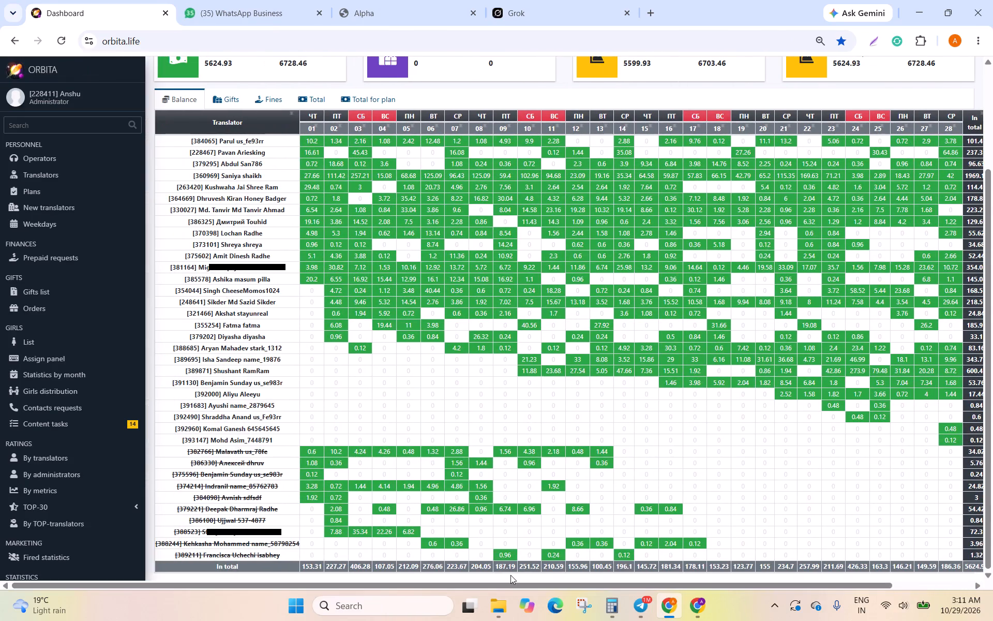
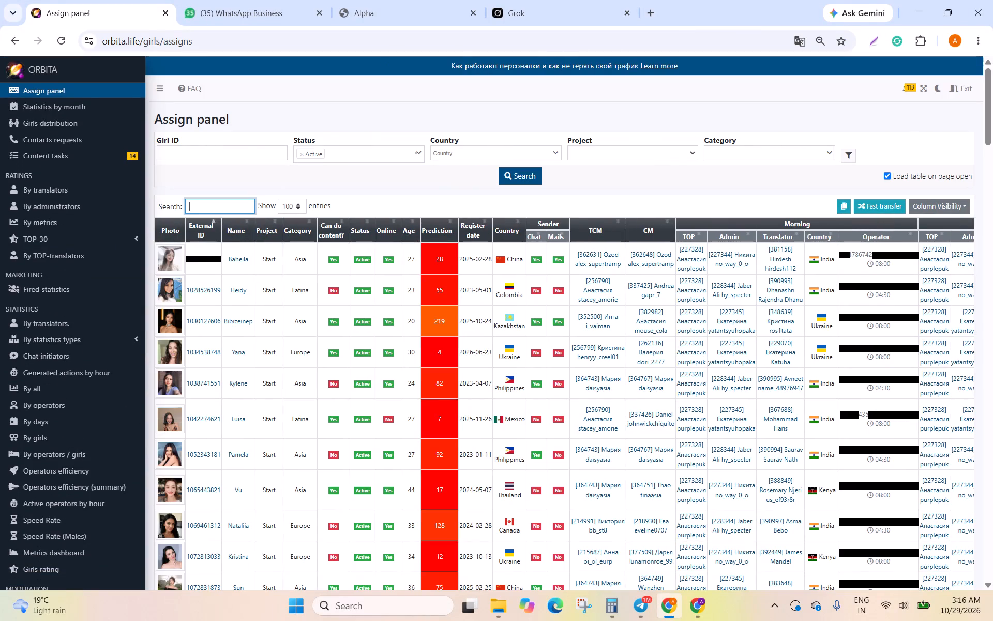
# Filter the assign table by "aliyu" and examine the Day and Night shift assignments of the matching profiles.
pyautogui.write('ali')
pyautogui.press('u')
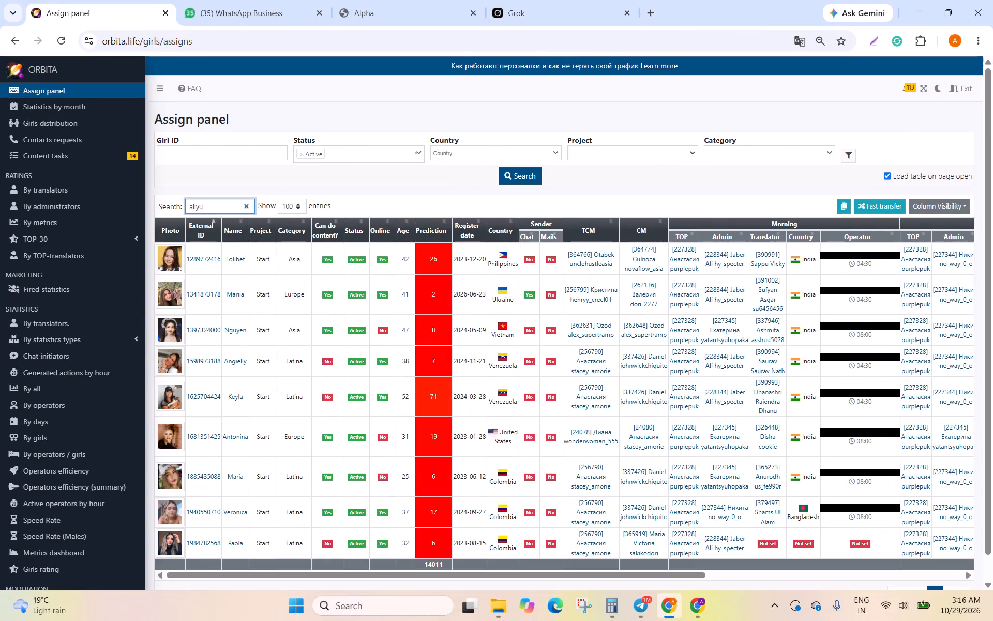
pyautogui.scroll(-2, 303, 314)
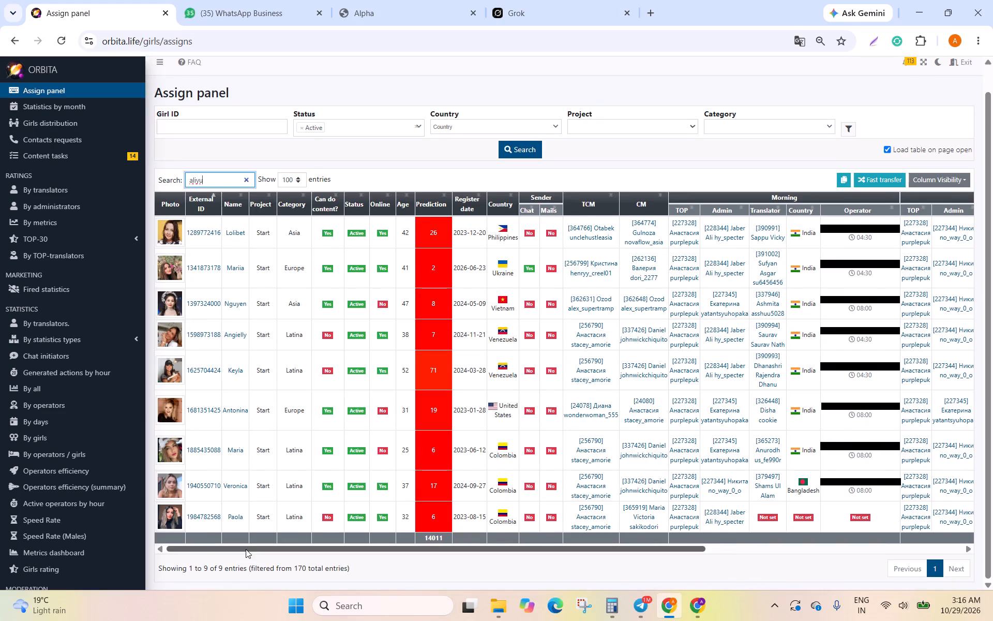
pyautogui.moveTo(242, 552); pyautogui.dragTo(708, 550)
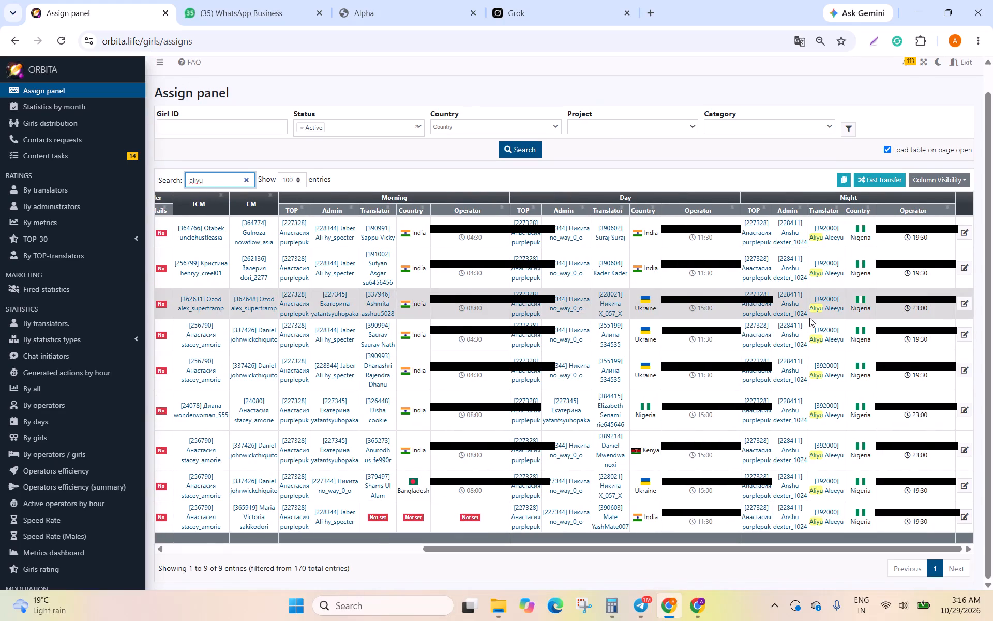
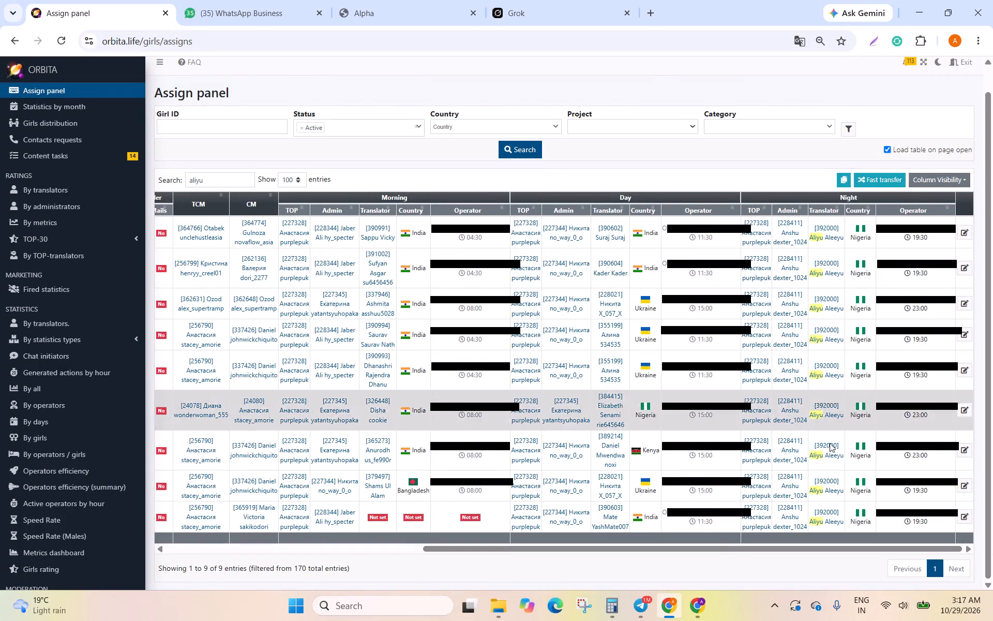
# Filter the assign table by "benja" and examine the matching profiles' predictions and Night shift assignments.
pyautogui.moveTo(707, 545); pyautogui.dragTo(118, 524)
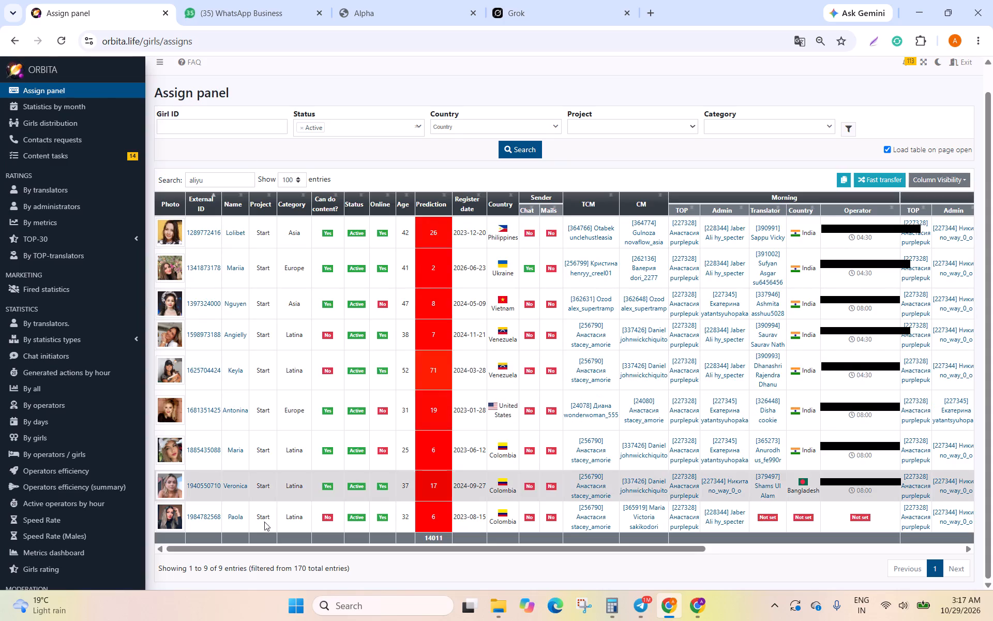
pyautogui.click(245, 180)
pyautogui.write('benja')
pyautogui.scroll(-4, 248, 198)
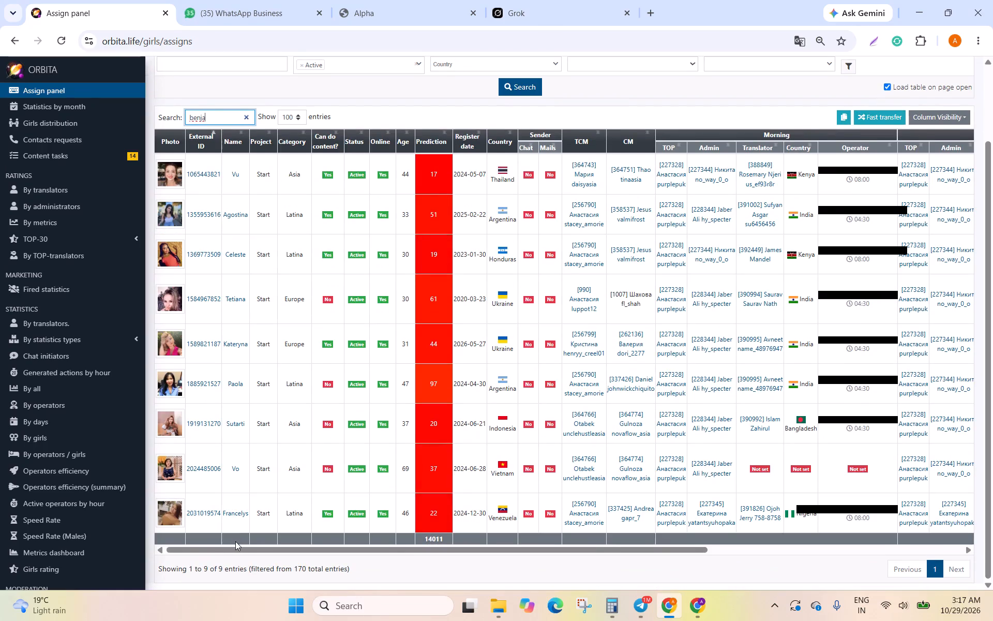
pyautogui.moveTo(236, 542); pyautogui.dragTo(490, 541)
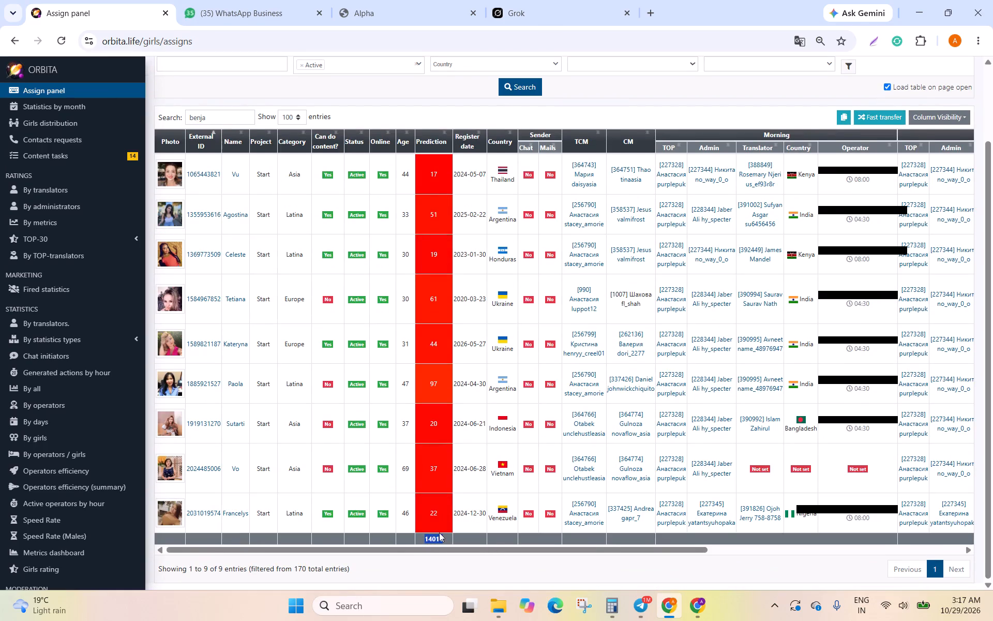
pyautogui.click(429, 543)
pyautogui.click(420, 551)
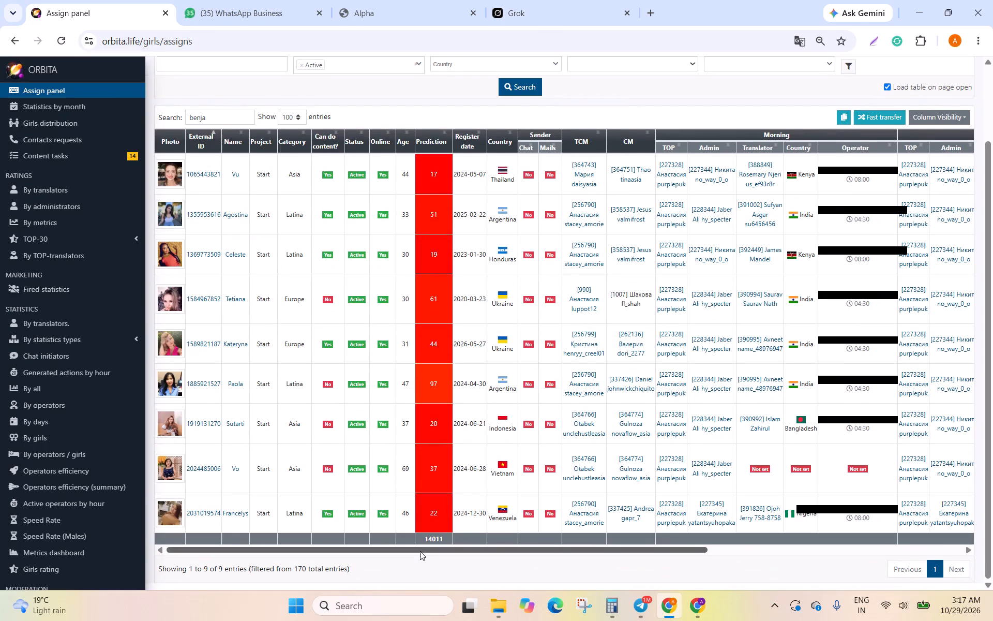
pyautogui.moveTo(420, 551); pyautogui.dragTo(368, 550)
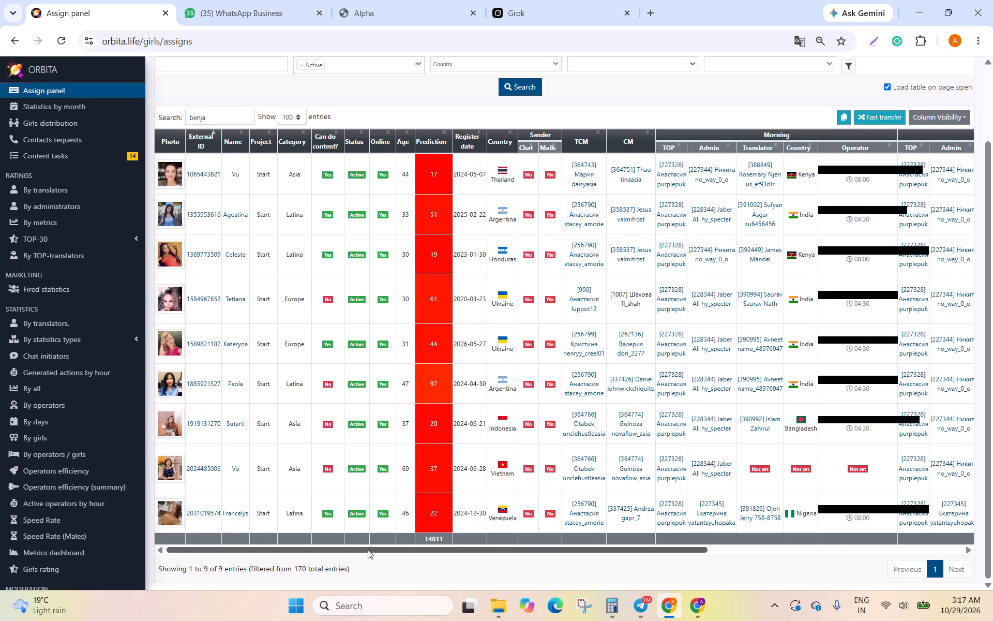
pyautogui.moveTo(368, 550); pyautogui.dragTo(966, 549)
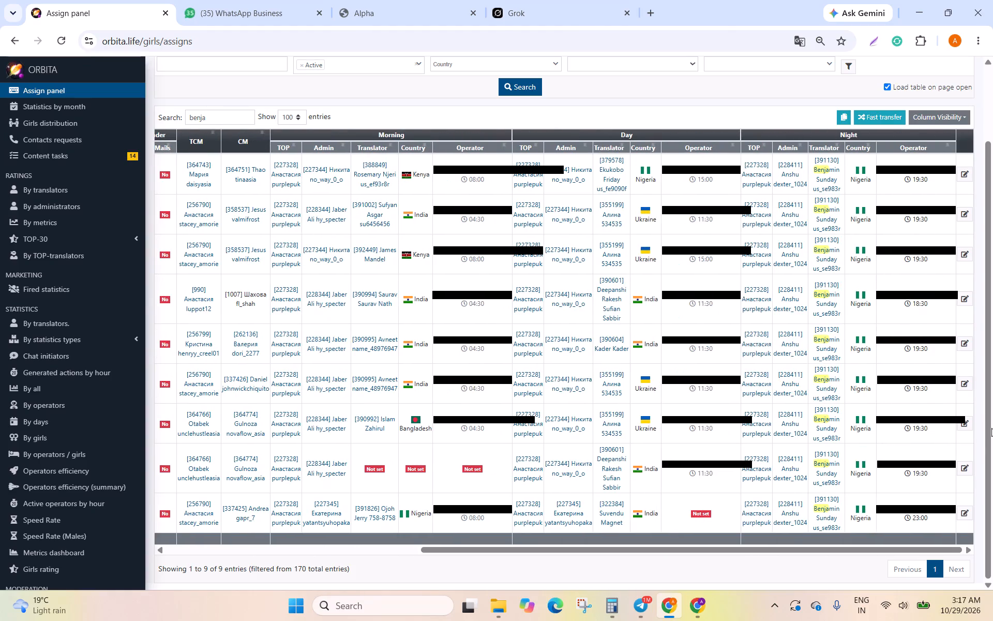
# Reassign the Night shift of the Argentine Paola profile to translator Aliyu with the Muhammad operator, and save.
pyautogui.click(969, 387)
pyautogui.click(402, 221)
pyautogui.click(381, 238)
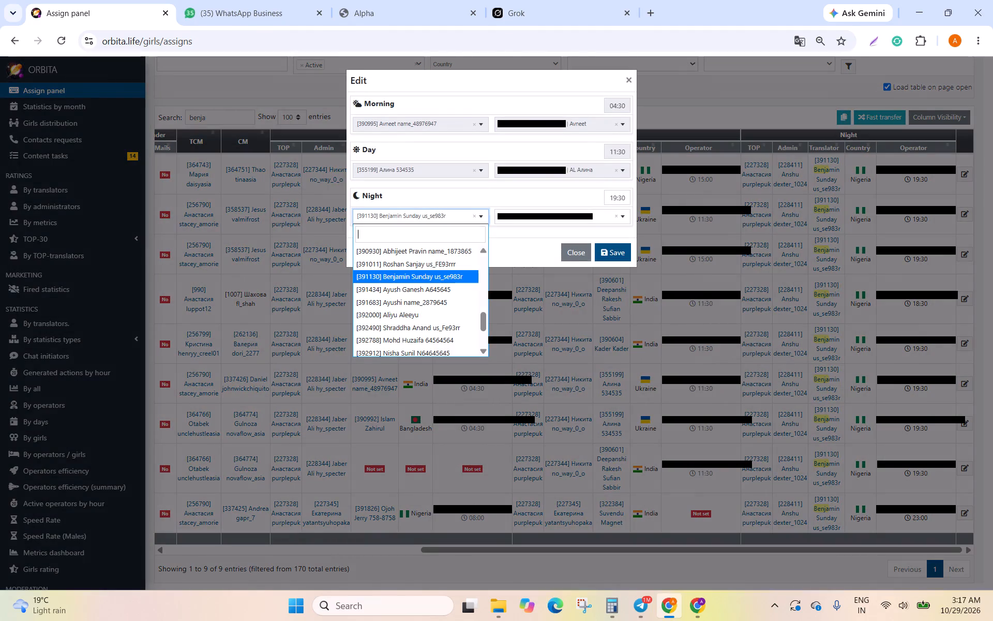
pyautogui.write('ali')
pyautogui.press('y')
pyautogui.click(419, 253)
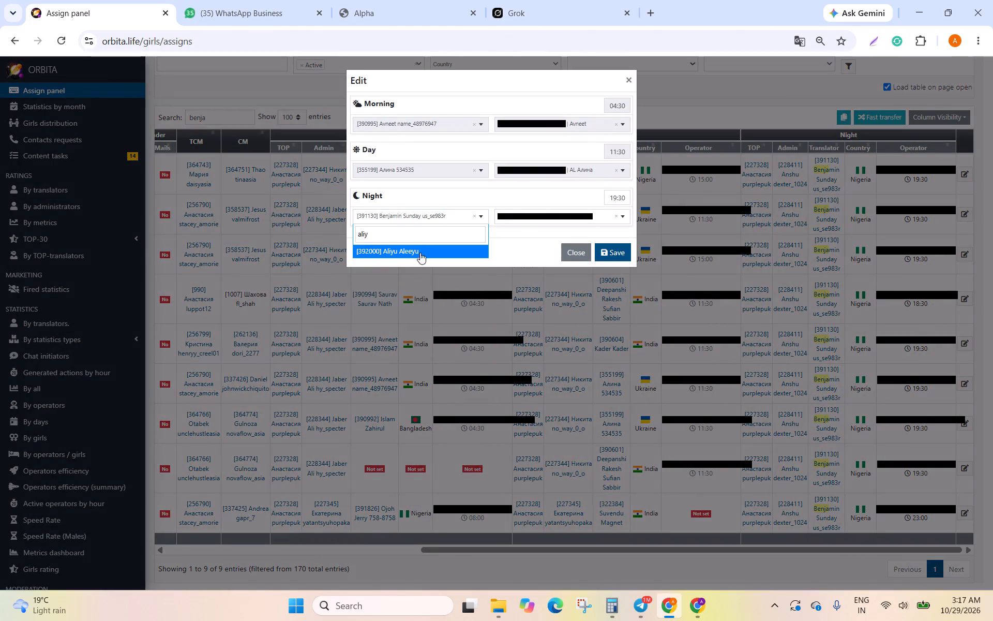
pyautogui.click(522, 216)
pyautogui.click(522, 249)
pyautogui.click(603, 252)
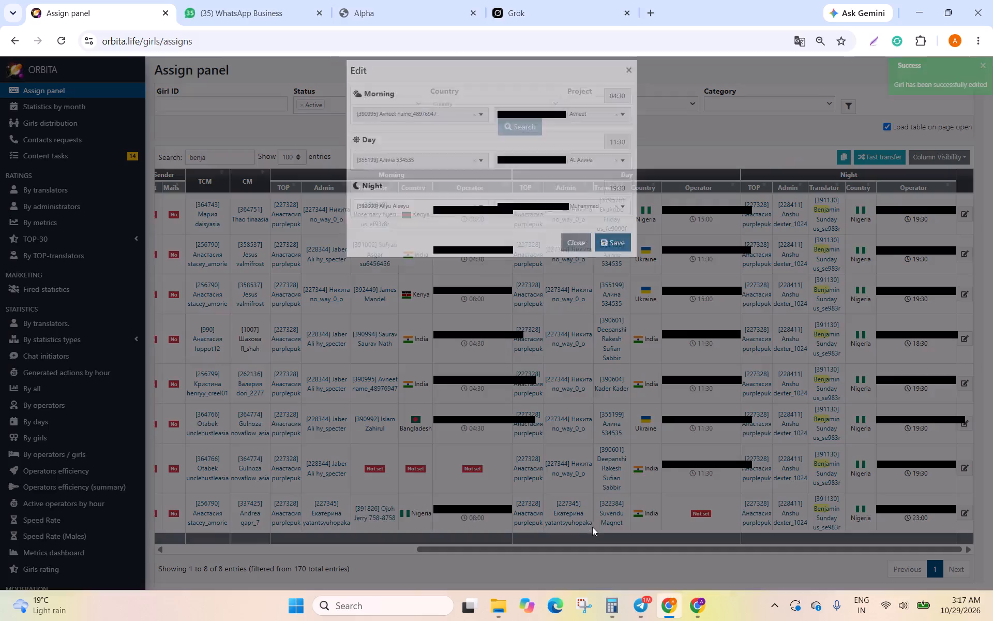
# Reassign the Night shift of the Tetiana profile to translator Aliyu with the Muhammad operator, and save.
pyautogui.moveTo(578, 545); pyautogui.dragTo(145, 518)
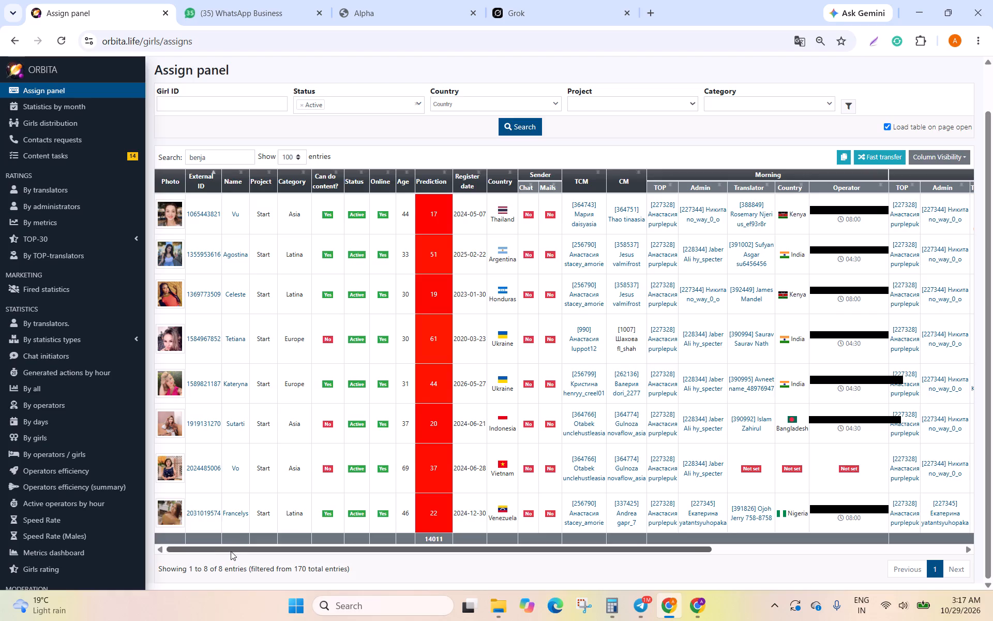
pyautogui.moveTo(232, 551); pyautogui.dragTo(810, 549)
pyautogui.click(970, 339)
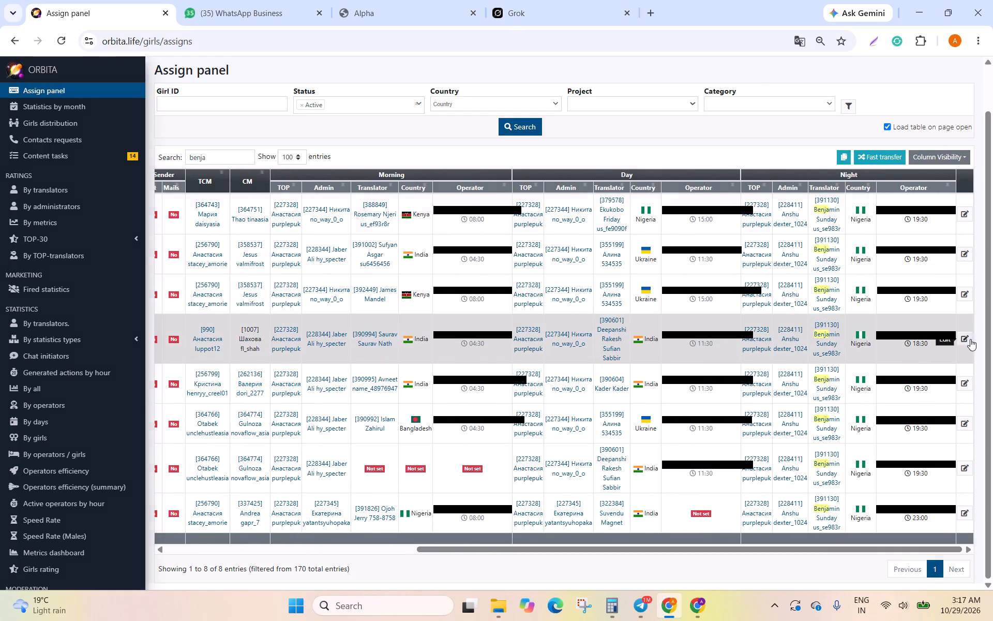
pyautogui.click(411, 214)
pyautogui.click(393, 229)
pyautogui.press('a')
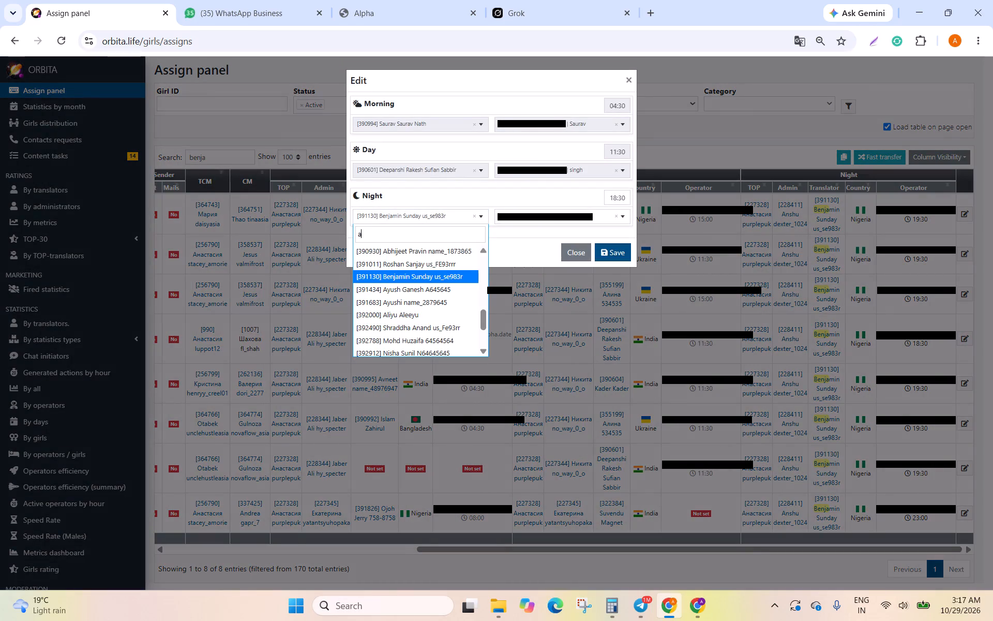
pyautogui.write('li')
pyautogui.press('y')
pyautogui.click(412, 254)
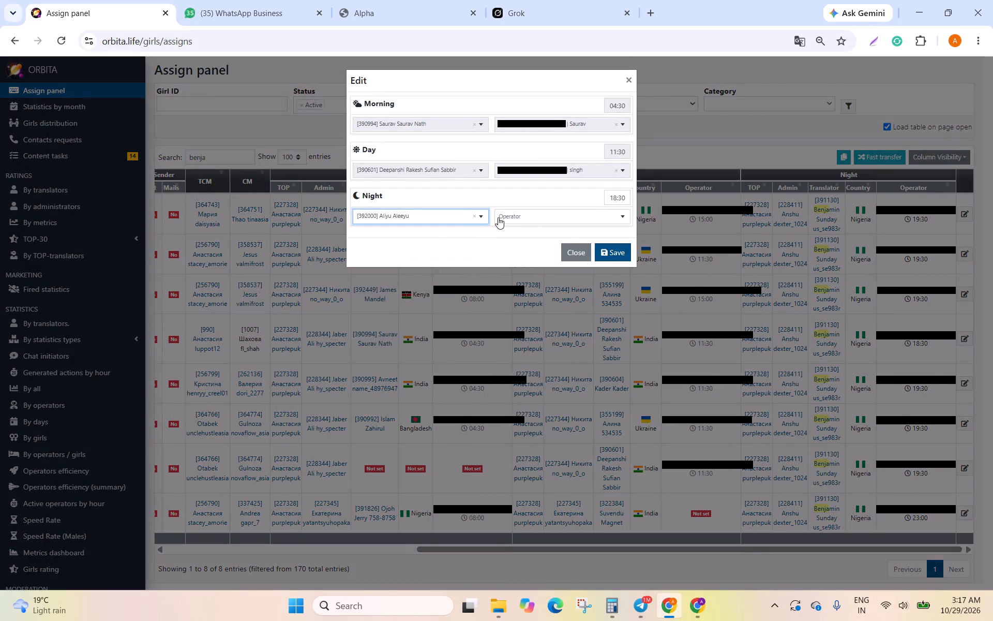
pyautogui.click(500, 217)
pyautogui.click(518, 253)
pyautogui.click(609, 256)
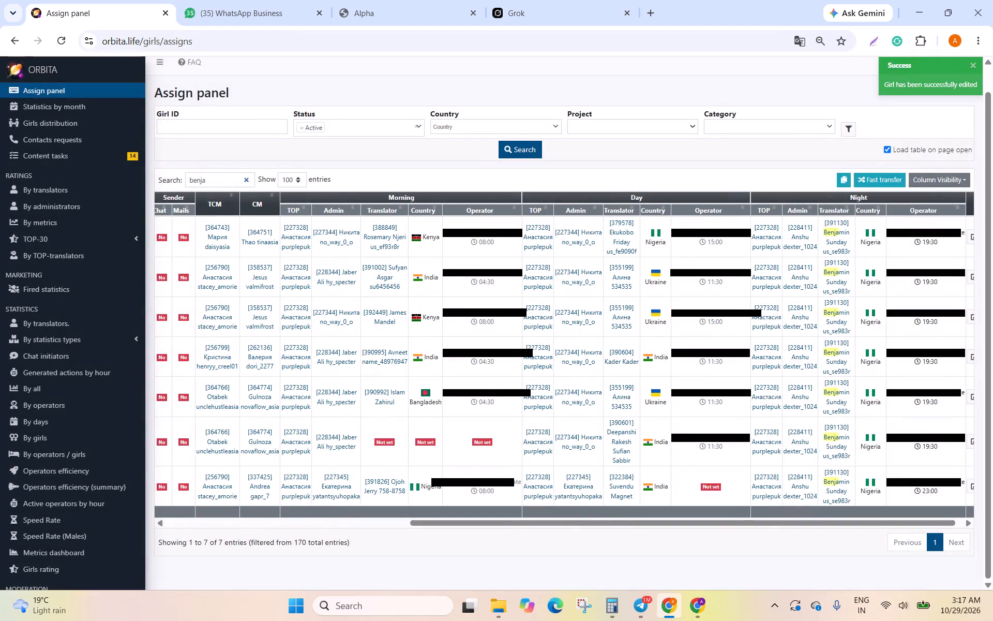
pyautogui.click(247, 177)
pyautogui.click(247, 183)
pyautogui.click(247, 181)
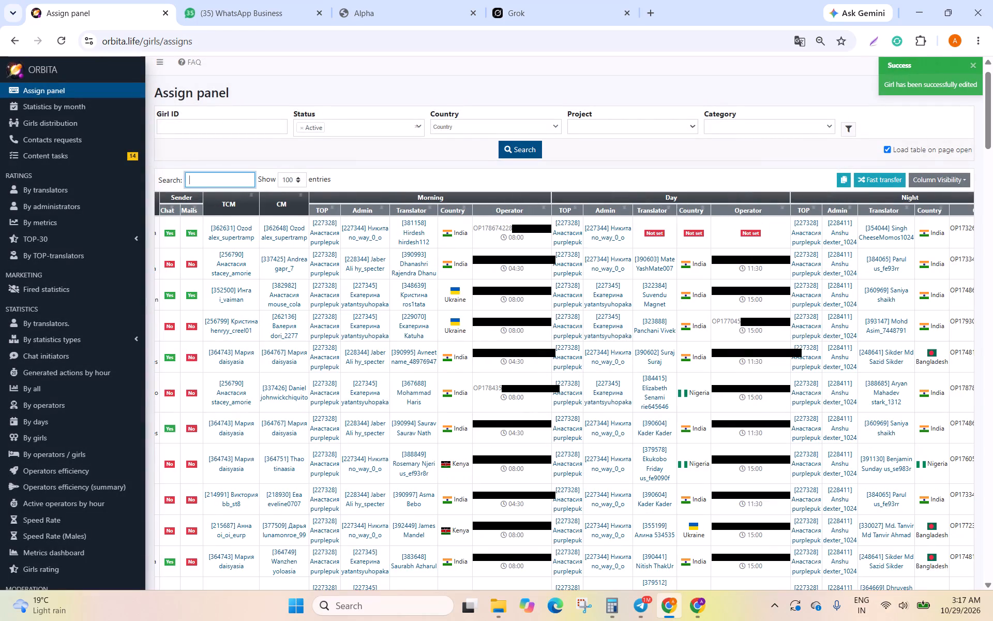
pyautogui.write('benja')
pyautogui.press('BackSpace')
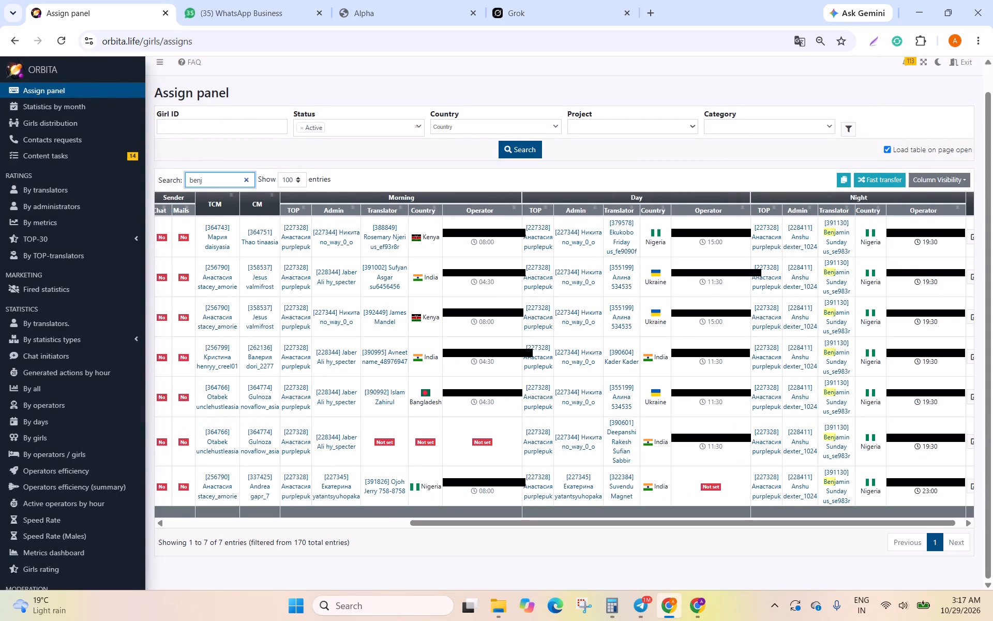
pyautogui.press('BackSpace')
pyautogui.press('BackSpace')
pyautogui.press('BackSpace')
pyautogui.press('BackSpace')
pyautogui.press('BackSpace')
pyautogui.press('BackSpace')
# Filter the assign table by "aliyu" and reassign the Keyla profile's Night shift to translator Benjamin with the Benjamin operator, and save.
pyautogui.write('aliyu')
pyautogui.scroll(-6, 243, 181)
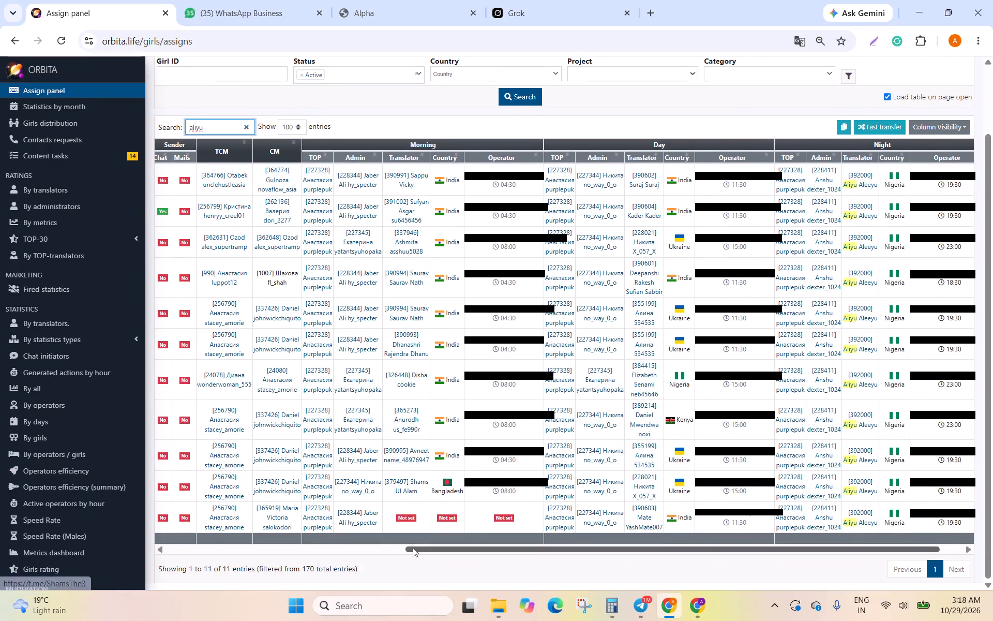
pyautogui.moveTo(413, 548); pyautogui.dragTo(151, 520)
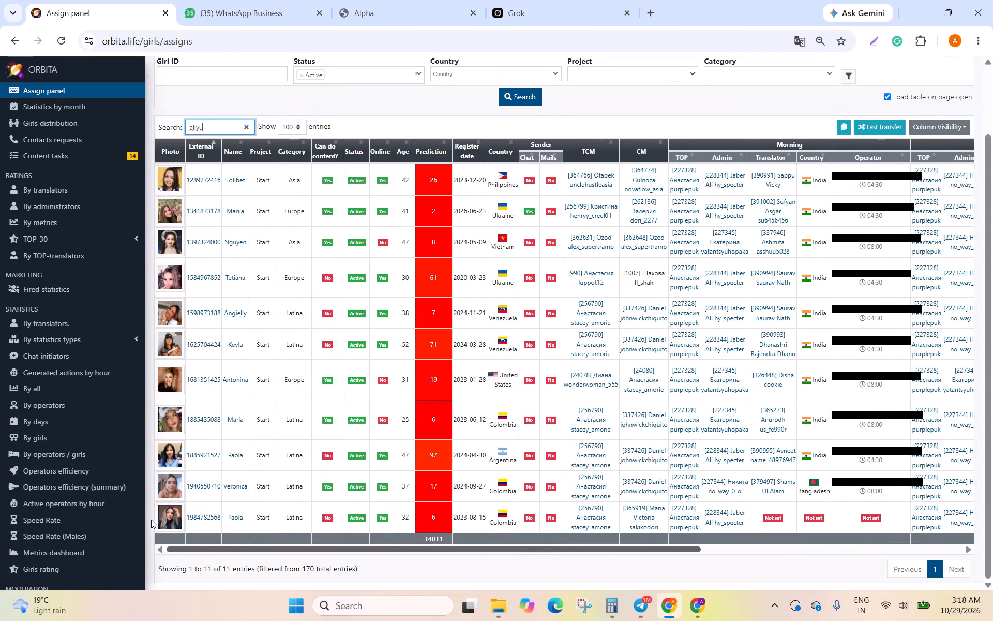
pyautogui.moveTo(151, 520); pyautogui.dragTo(674, 542)
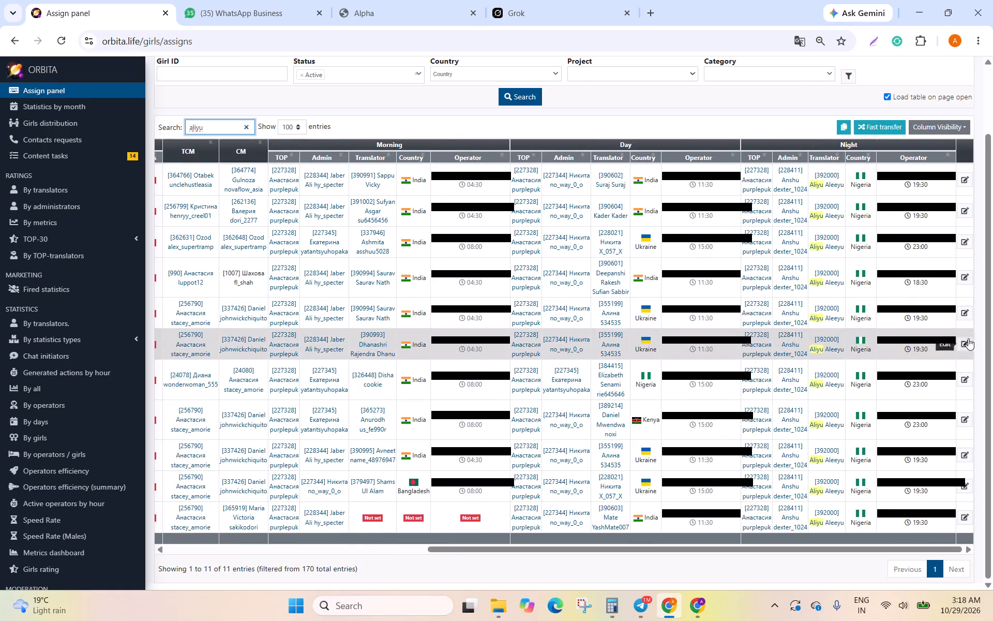
pyautogui.click(969, 338)
pyautogui.click(400, 218)
pyautogui.click(383, 234)
pyautogui.write('be')
pyautogui.press('n')
pyautogui.click(424, 253)
pyautogui.click(526, 211)
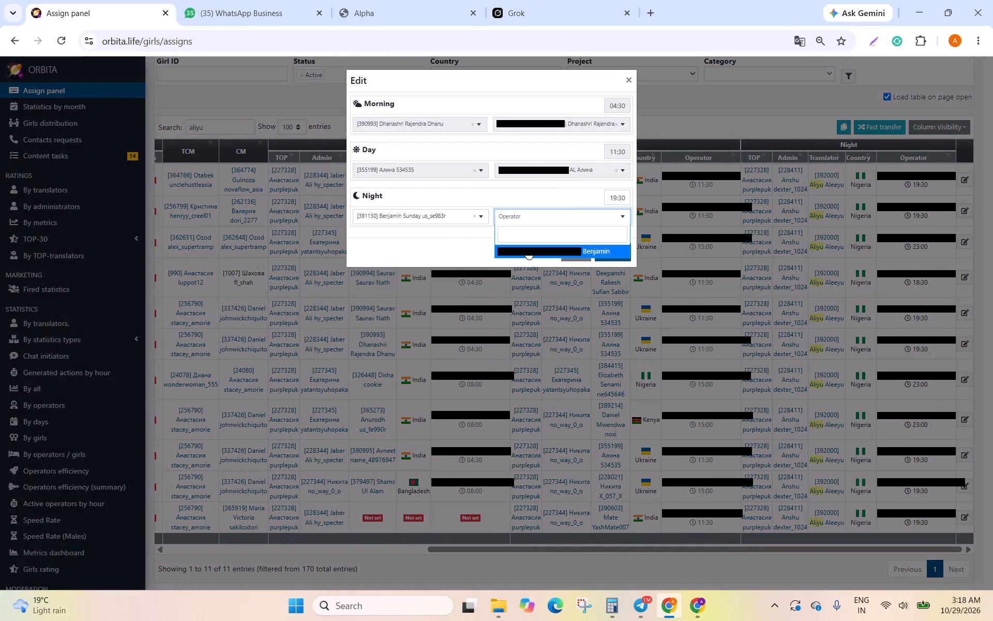
pyautogui.click(527, 248)
pyautogui.click(622, 253)
# Reassign the Night shift of the Veronica profile to translator Benjamin with his available operator, and save.
pyautogui.moveTo(459, 551); pyautogui.dragTo(100, 551)
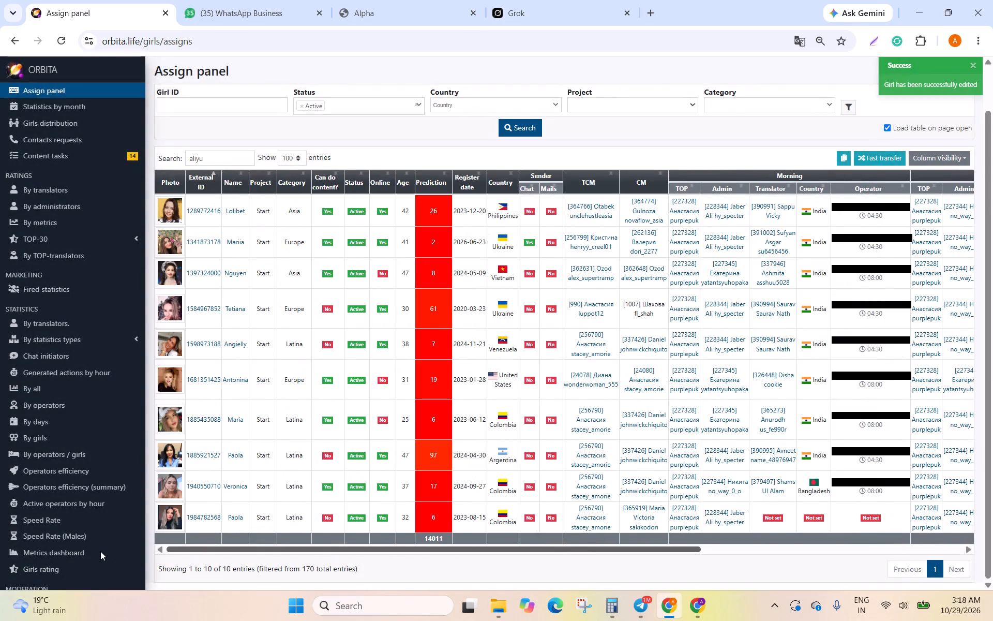
pyautogui.moveTo(100, 551); pyautogui.dragTo(117, 551)
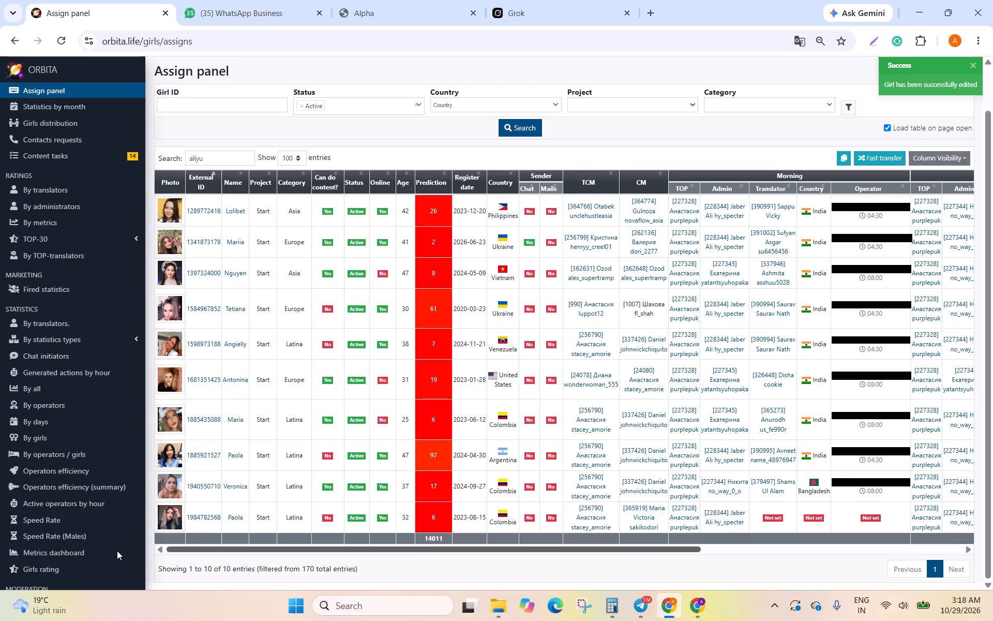
pyautogui.moveTo(117, 551); pyautogui.dragTo(131, 548)
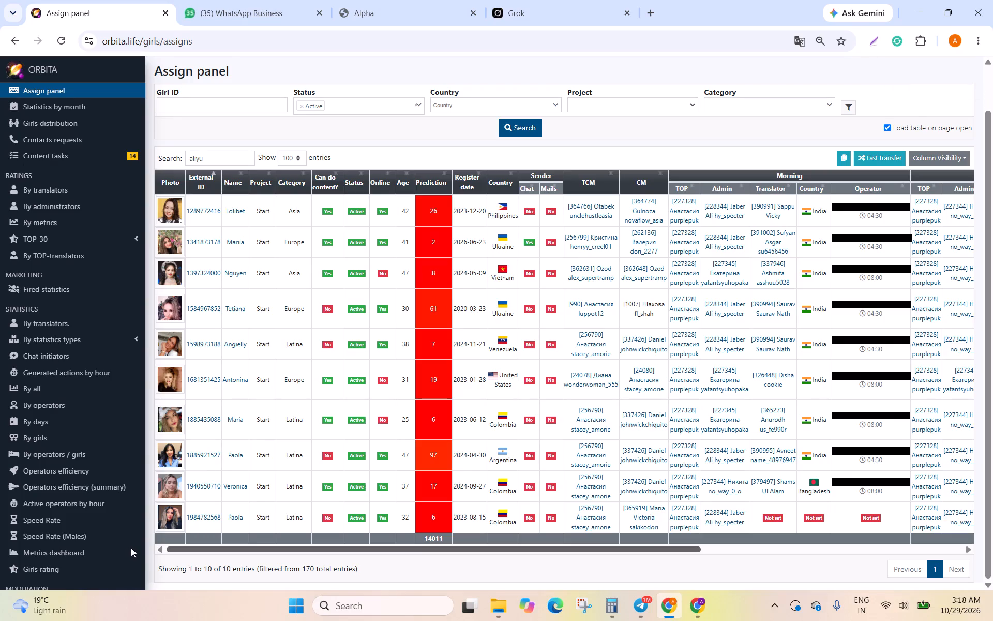
pyautogui.moveTo(131, 548); pyautogui.dragTo(503, 552)
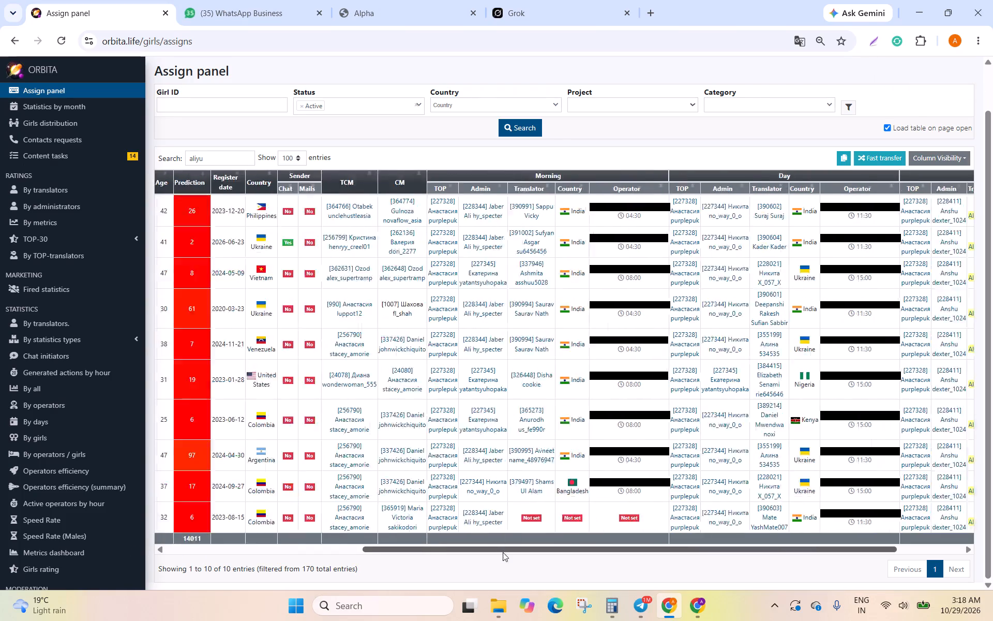
pyautogui.moveTo(503, 552); pyautogui.dragTo(676, 552)
pyautogui.click(966, 486)
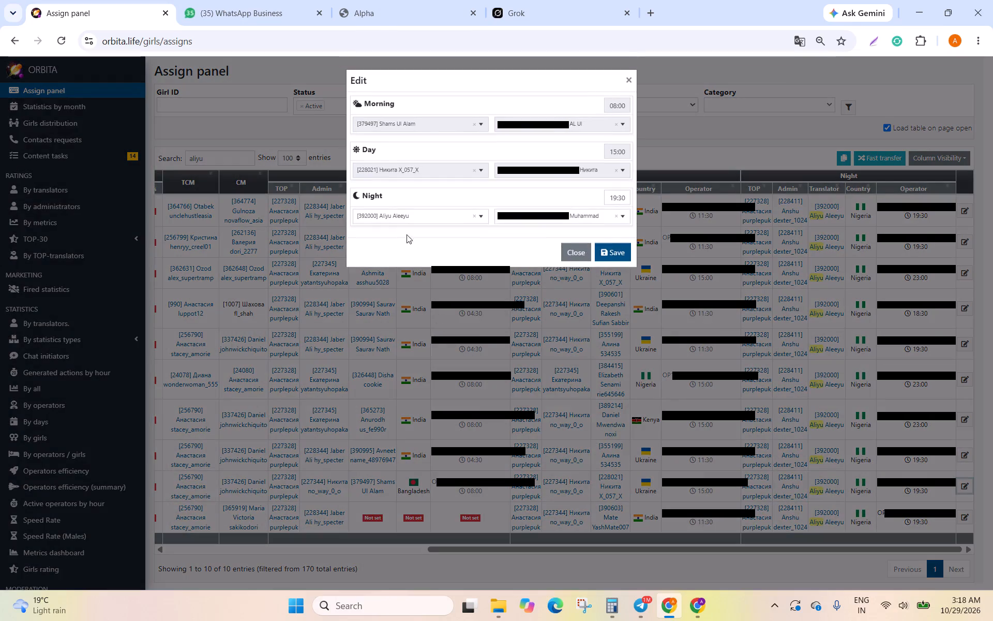
pyautogui.click(395, 210)
pyautogui.click(378, 225)
pyautogui.click(371, 236)
pyautogui.write('ben')
pyautogui.click(414, 256)
pyautogui.click(514, 220)
pyautogui.click(511, 246)
pyautogui.click(597, 251)
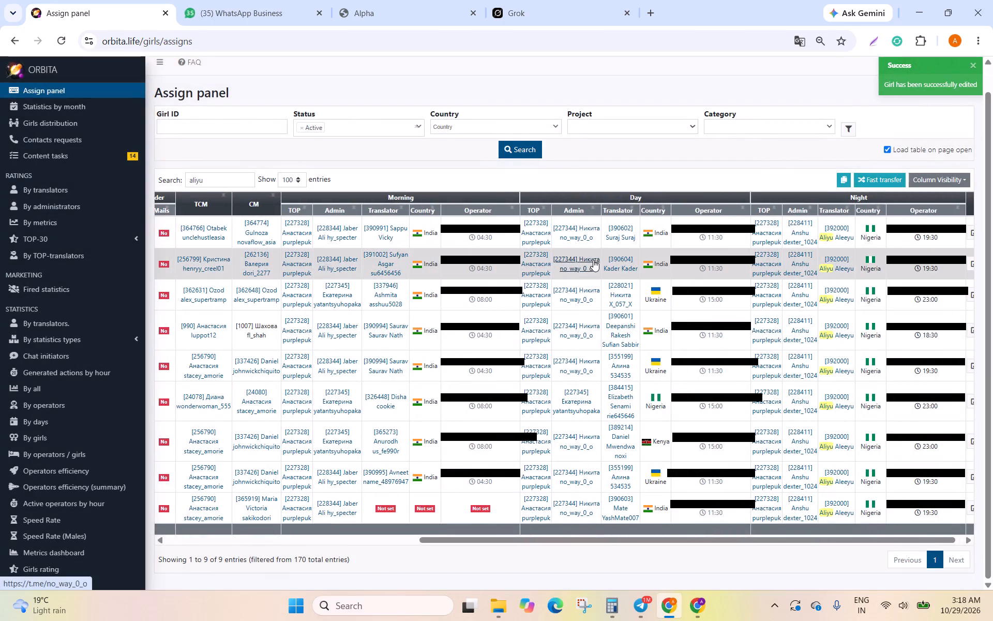
# Reassign the Night shift of the Colombian Maria profile to translator Shushant with the Shushant operator, and save.
pyautogui.moveTo(451, 540); pyautogui.dragTo(137, 514)
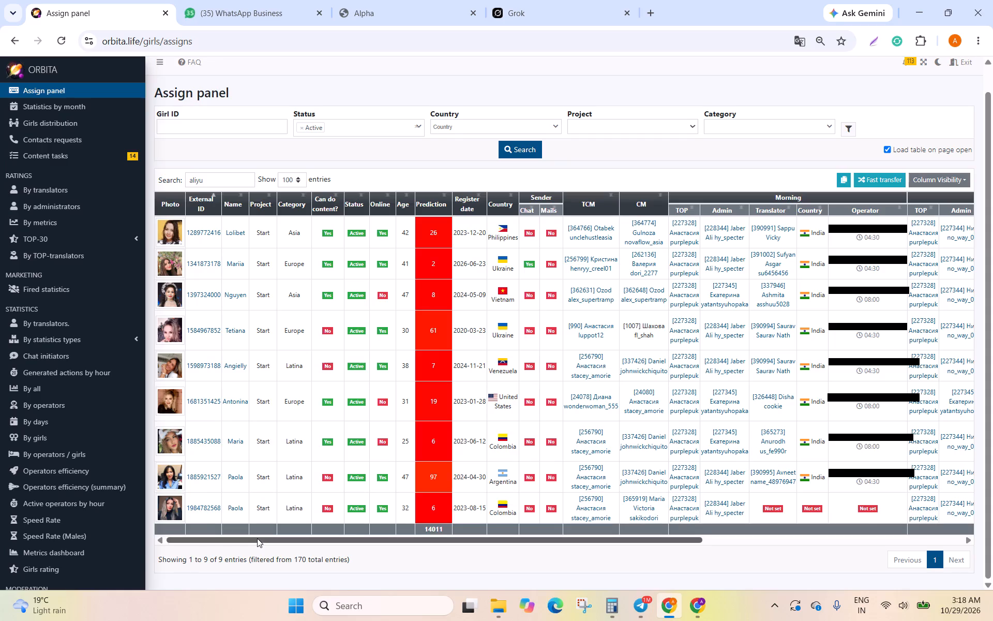
pyautogui.moveTo(258, 538); pyautogui.dragTo(742, 542)
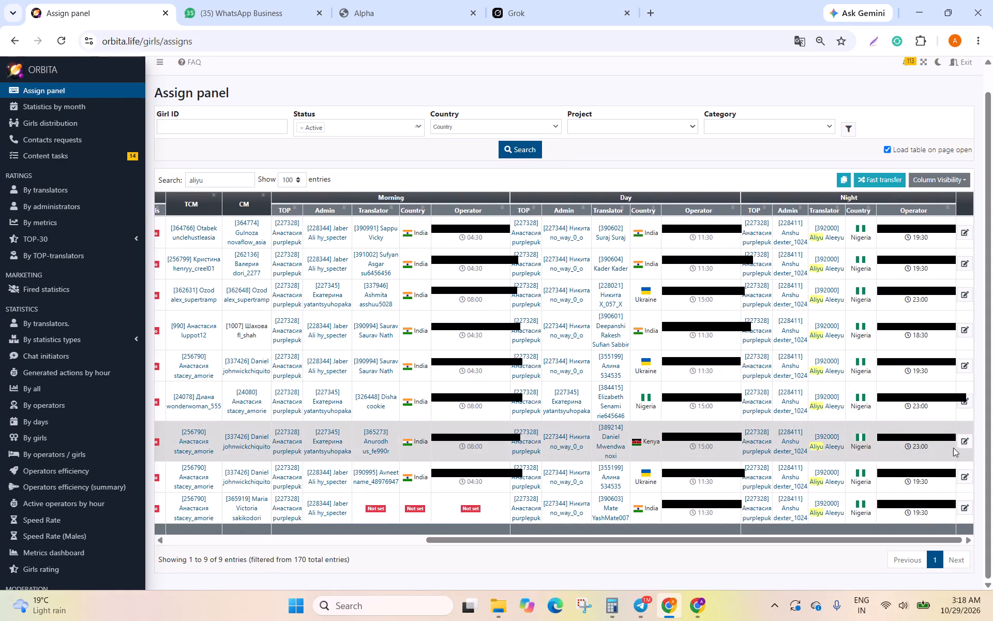
pyautogui.click(966, 440)
pyautogui.click(404, 214)
pyautogui.click(389, 228)
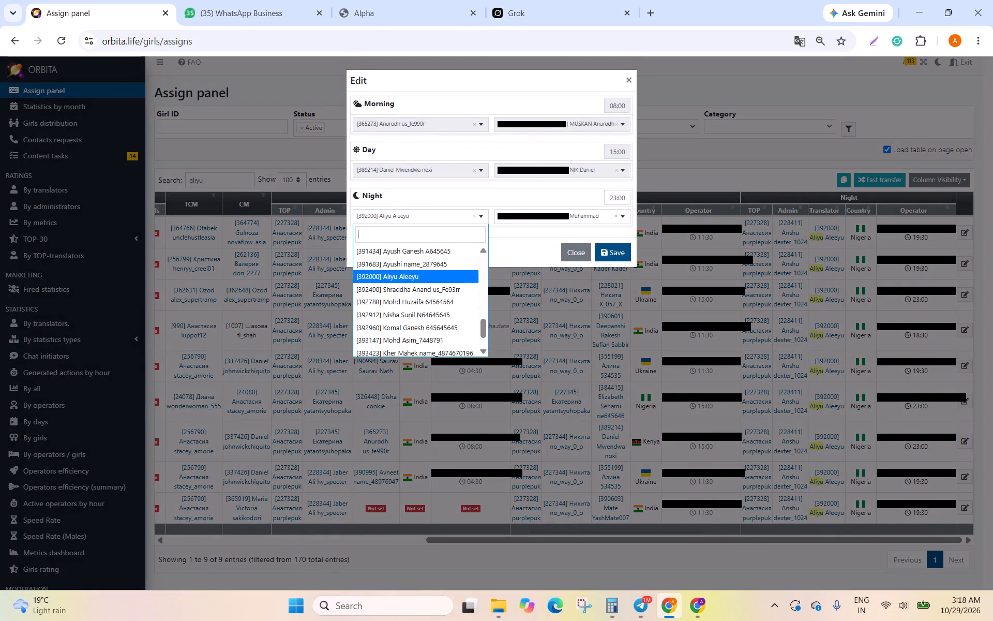
pyautogui.press('s')
pyautogui.press('h')
pyautogui.press('u')
pyautogui.click(397, 265)
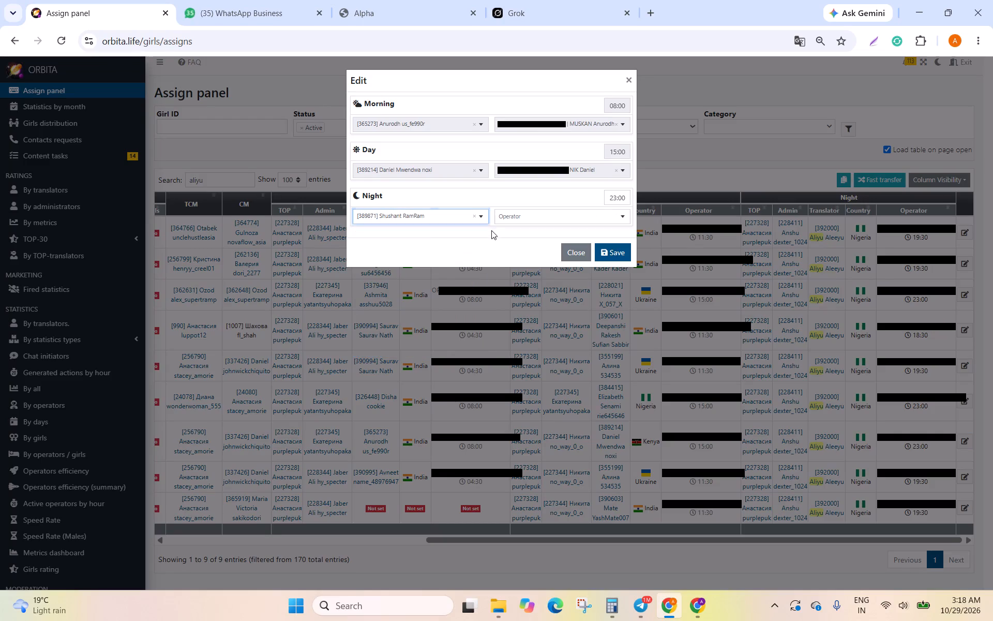
pyautogui.click(493, 229)
pyautogui.click(506, 220)
pyautogui.click(522, 248)
pyautogui.click(618, 248)
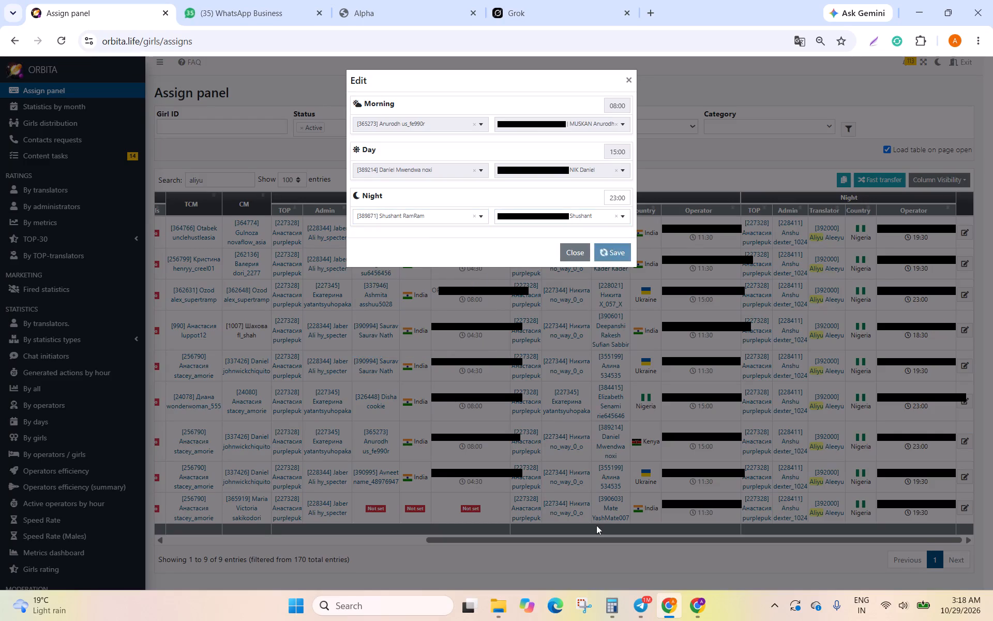
# Set the Night shift start time of the Tetiana profile to 19:30 and save.
pyautogui.moveTo(552, 499); pyautogui.dragTo(139, 493)
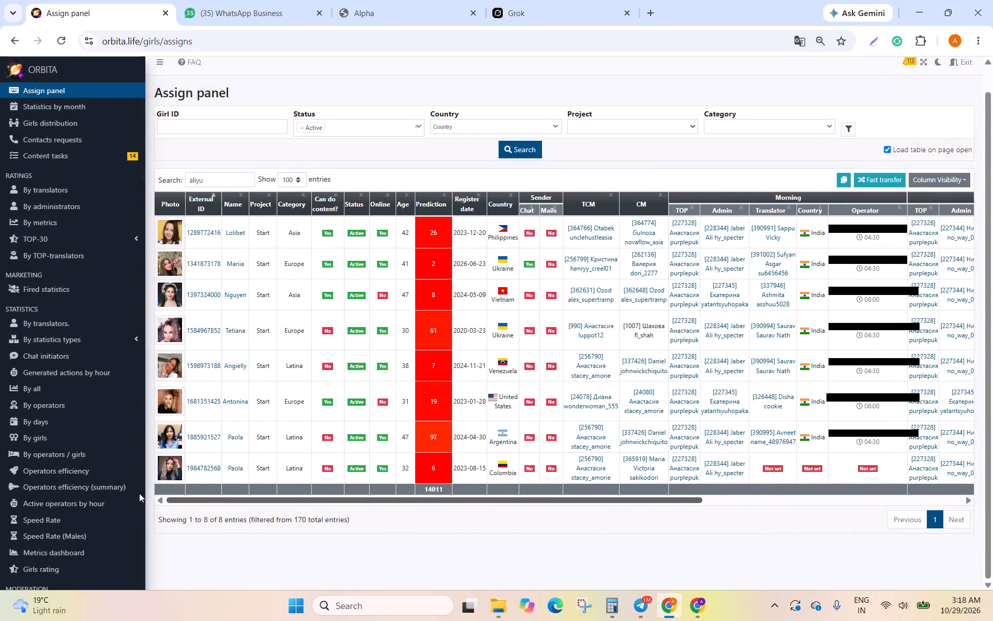
pyautogui.moveTo(139, 493); pyautogui.dragTo(142, 492)
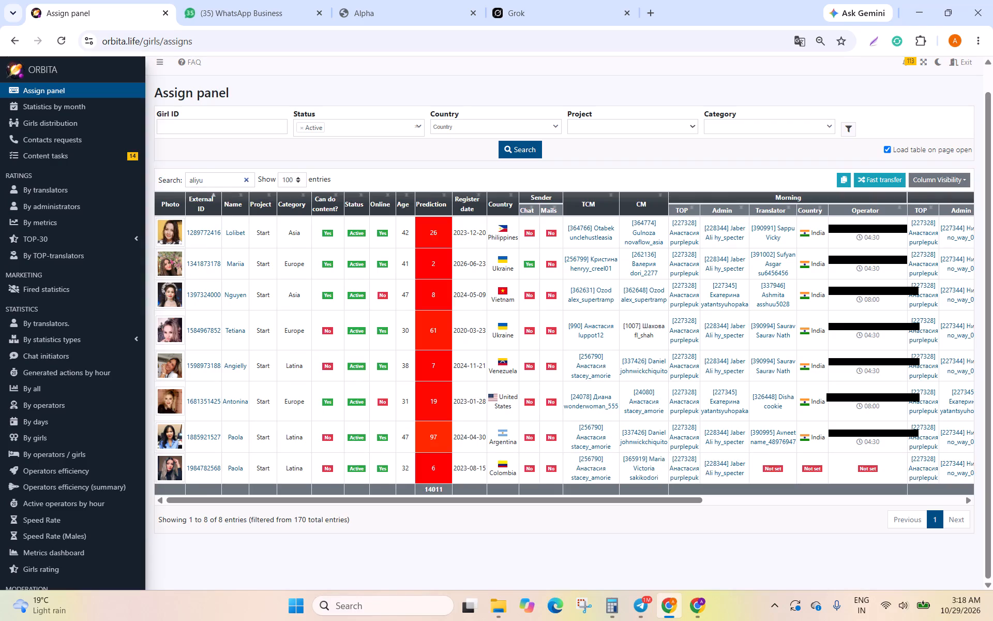
pyautogui.moveTo(422, 497); pyautogui.dragTo(992, 479)
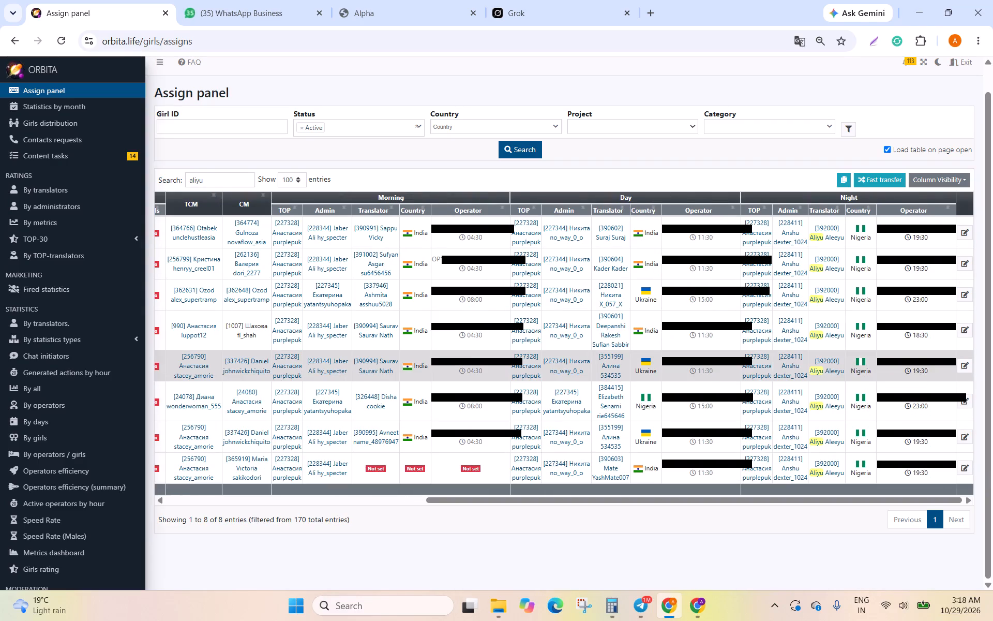
pyautogui.click(965, 332)
pyautogui.click(622, 195)
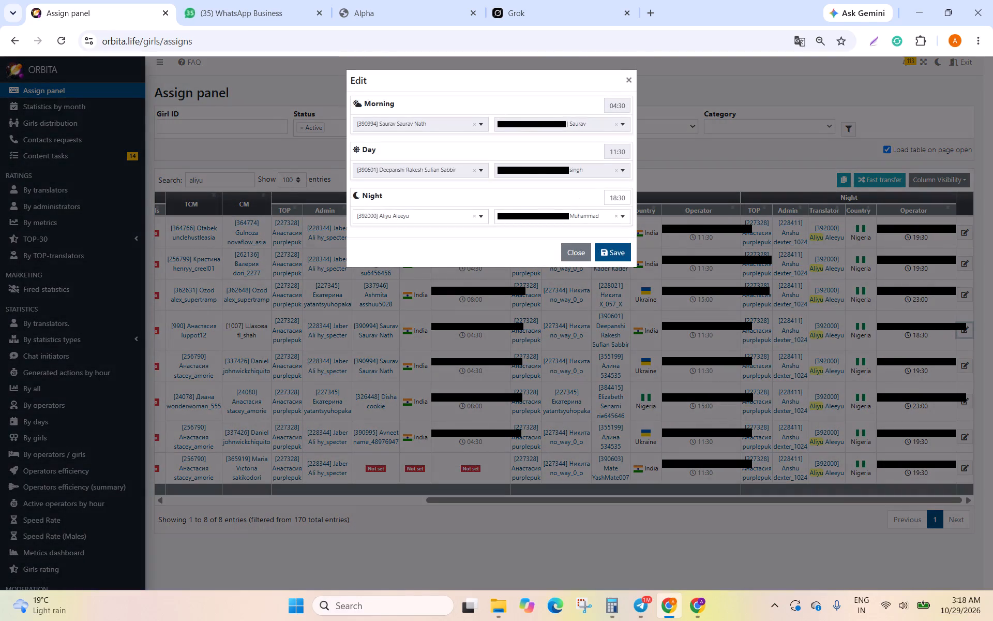
pyautogui.click(624, 222)
pyautogui.click(616, 526)
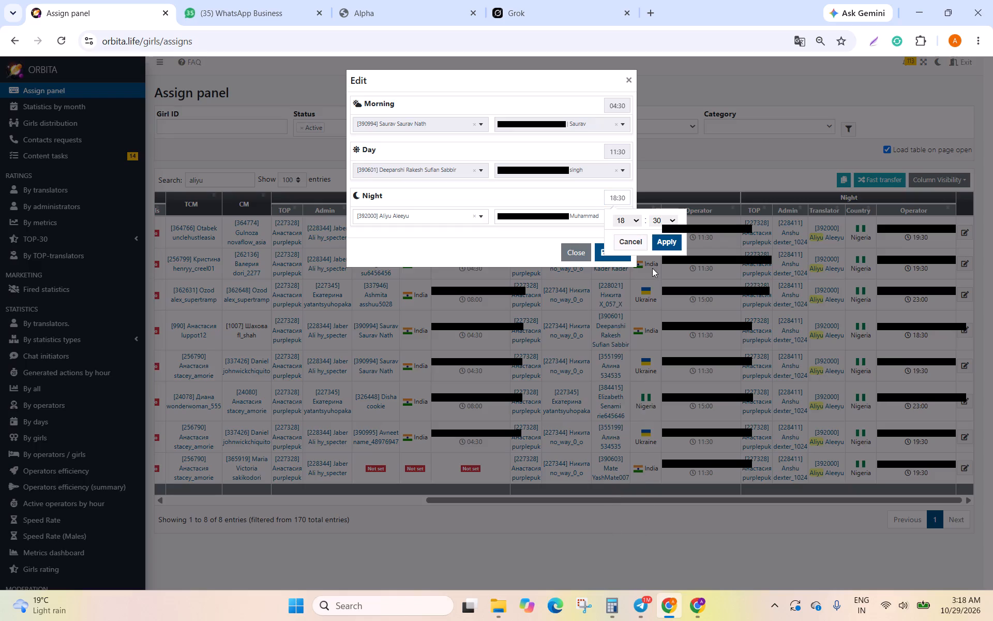
pyautogui.click(663, 243)
pyautogui.click(624, 249)
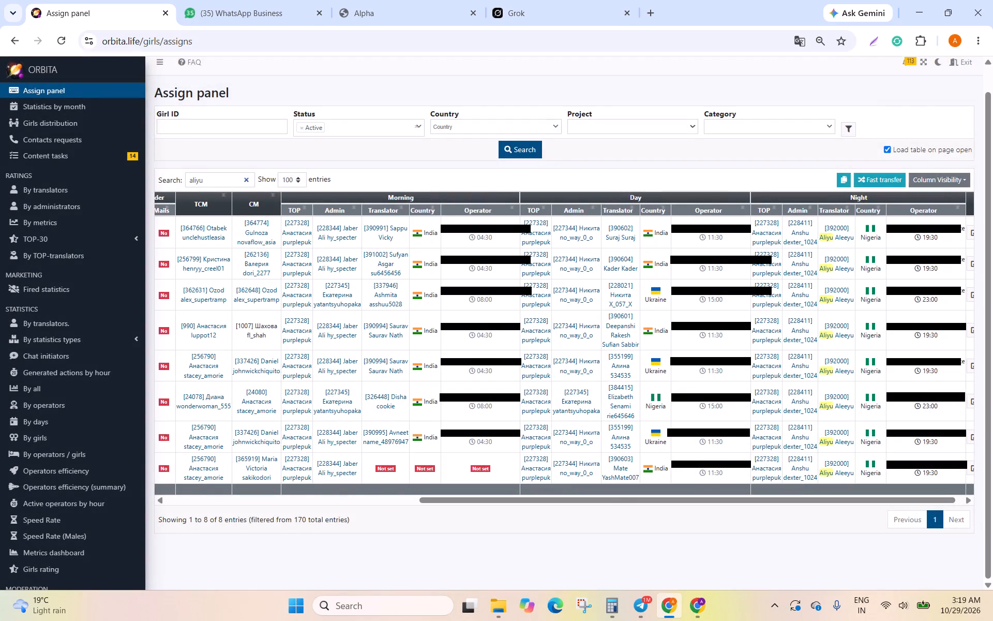
# Filter the assign table by "benja" and review the profiles' shift assignments and Night shift times.
pyautogui.click(245, 179)
pyautogui.write('benjan')
pyautogui.press('BackSpace')
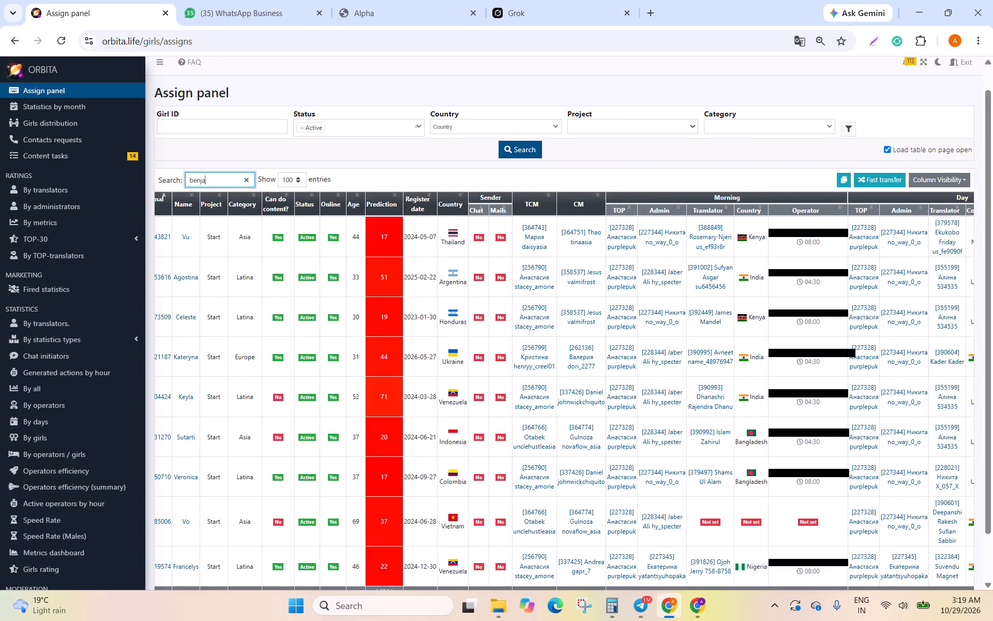
pyautogui.scroll(-4, 249, 197)
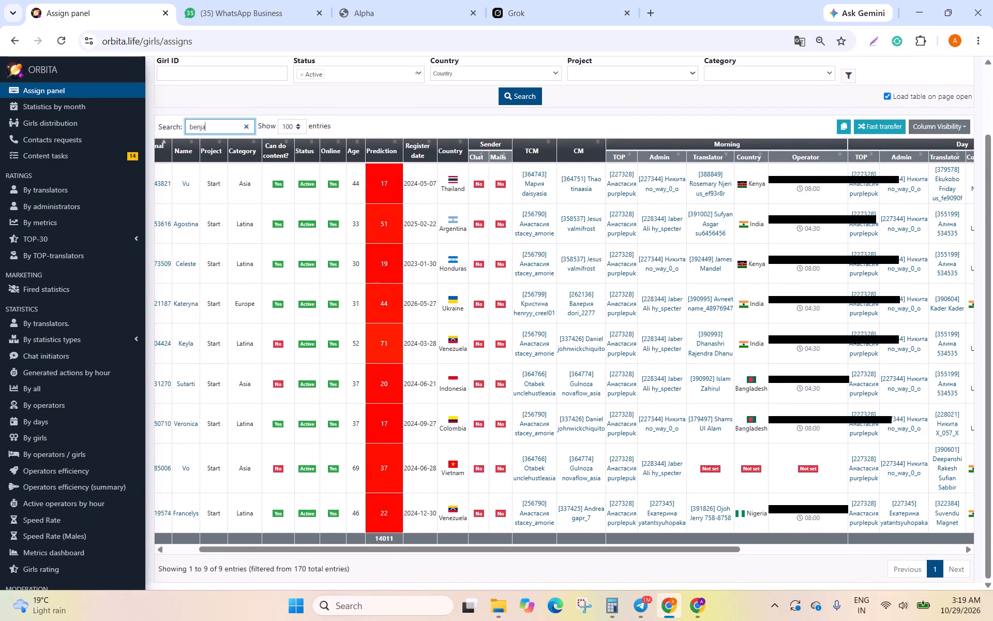
pyautogui.moveTo(292, 547); pyautogui.dragTo(63, 534)
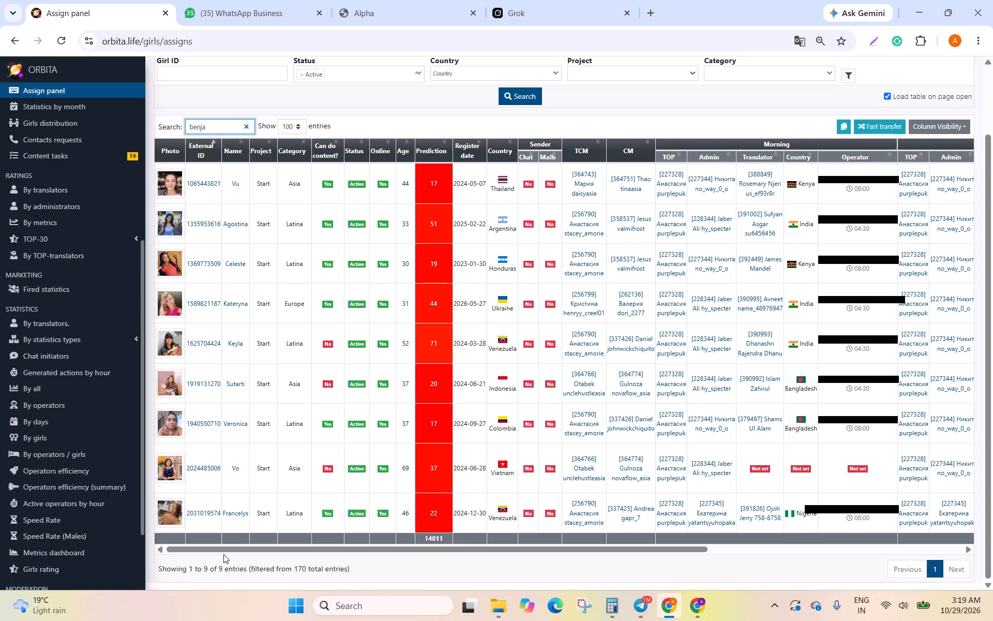
pyautogui.moveTo(223, 548); pyautogui.dragTo(913, 515)
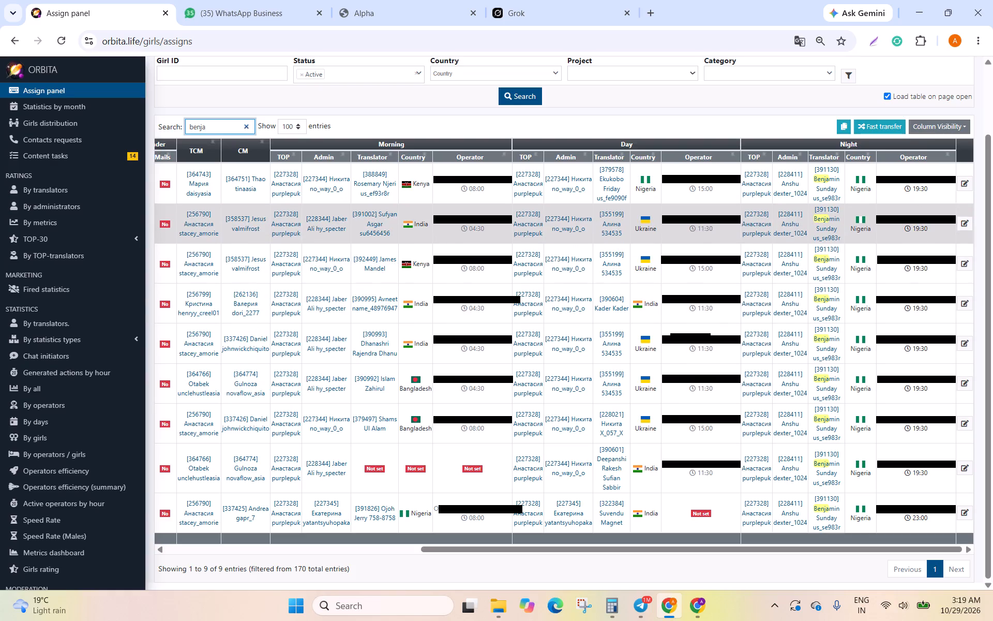
pyautogui.moveTo(798, 550); pyautogui.dragTo(155, 550)
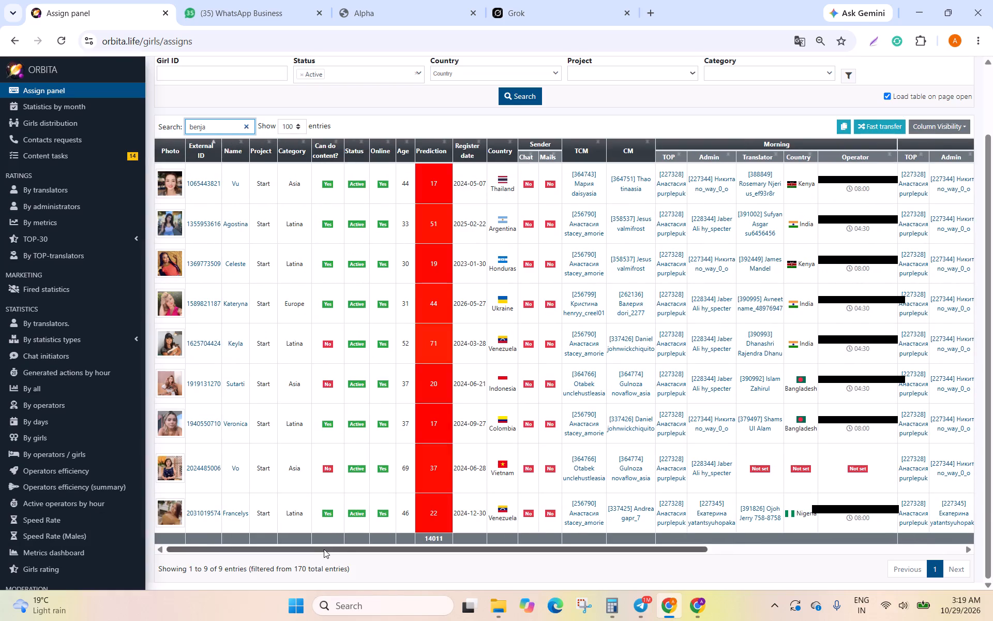
# Filter the assign table by "sazid" and look over the matching profiles.
pyautogui.click(248, 126)
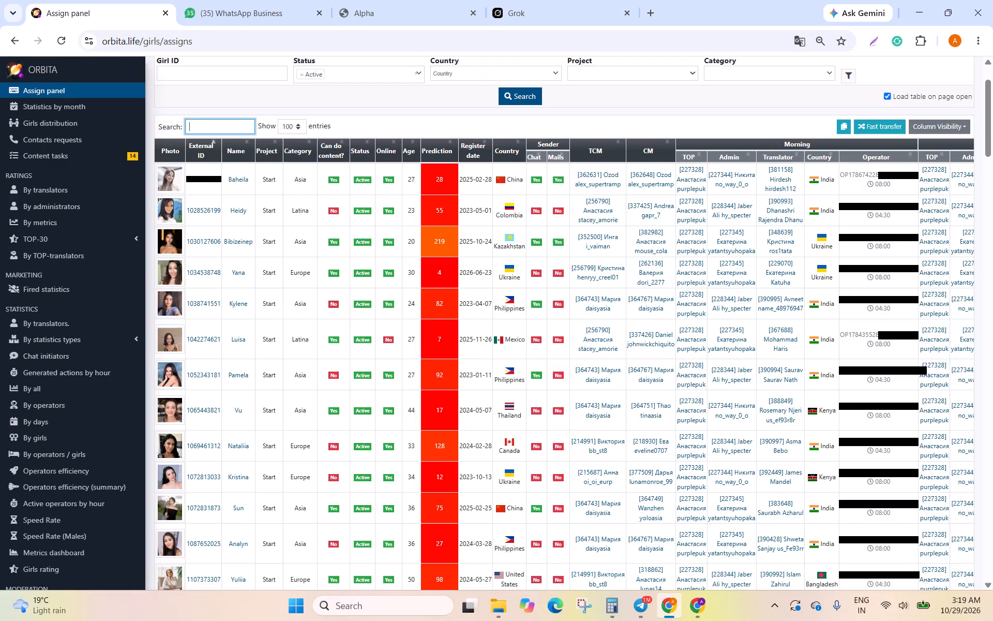
pyautogui.write('sazid')
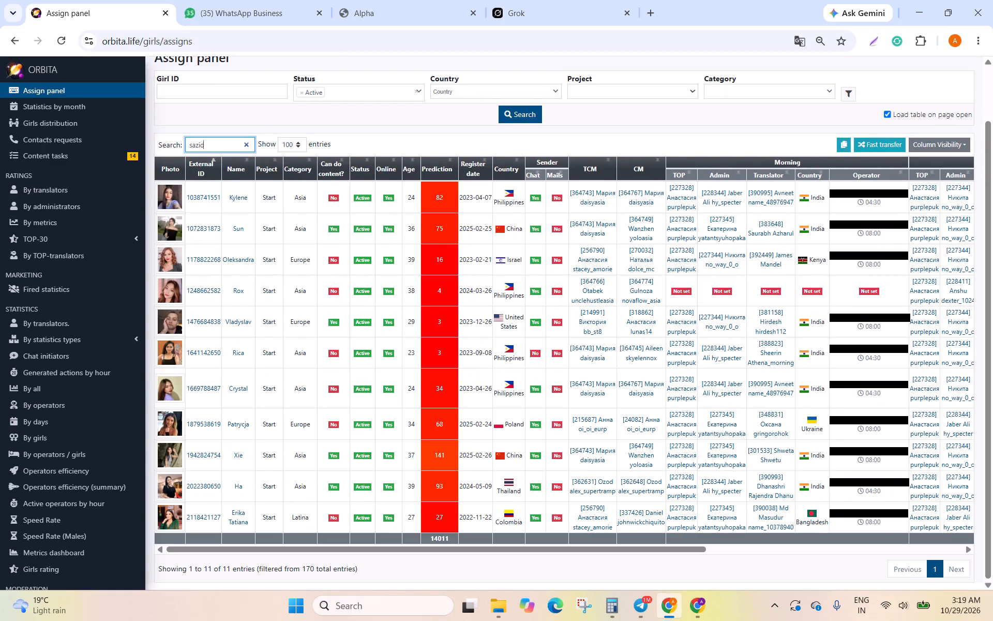
pyautogui.scroll(-2, 256, 216)
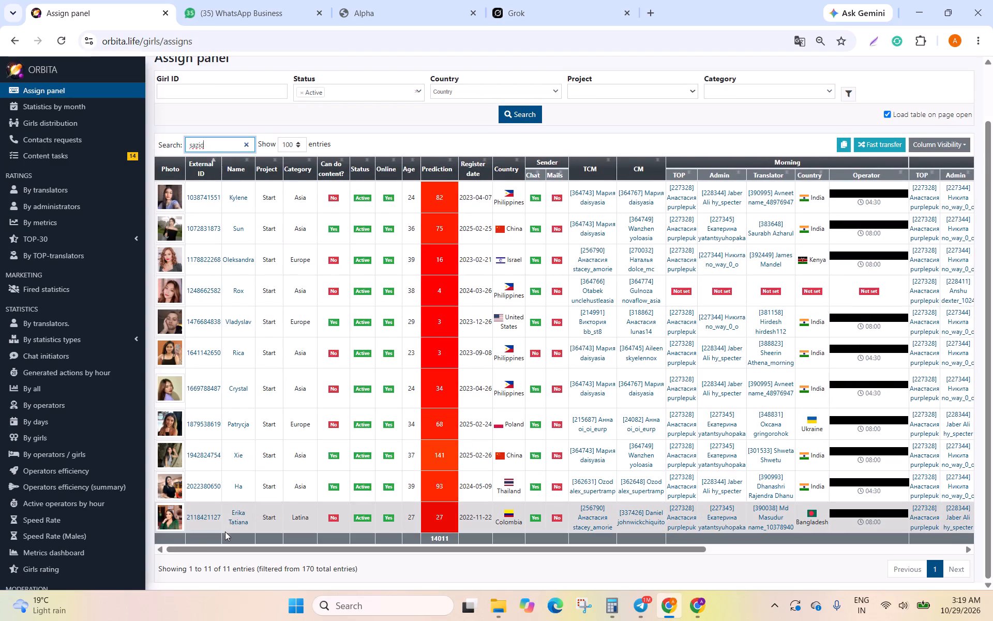
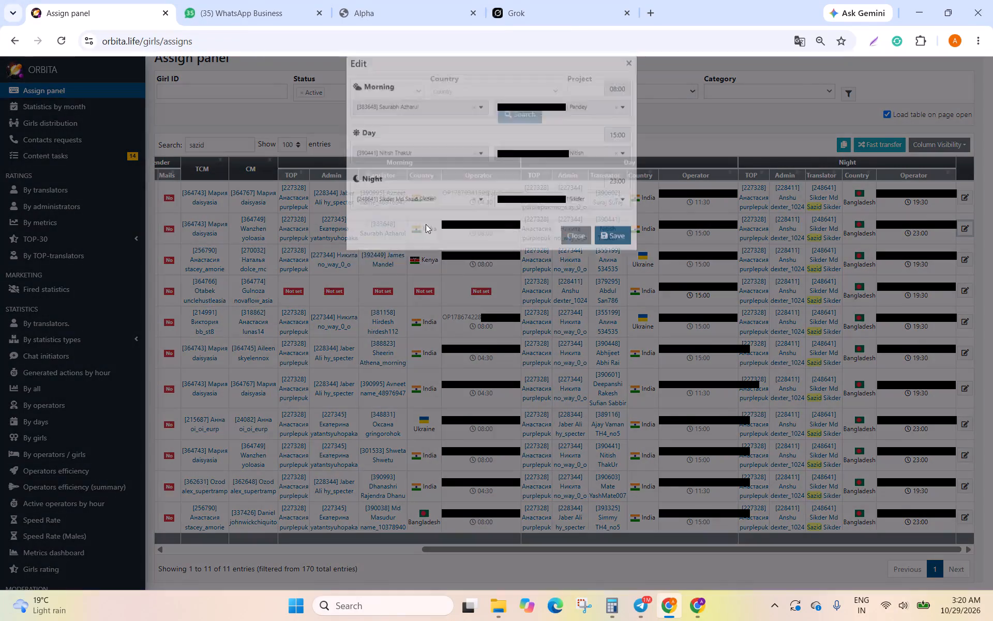
# Reassign the Night shift of the Sun profile to translator Asim with the Aasim operator, and save.
pyautogui.click(393, 213)
pyautogui.click(387, 225)
pyautogui.click(383, 231)
pyautogui.press('m')
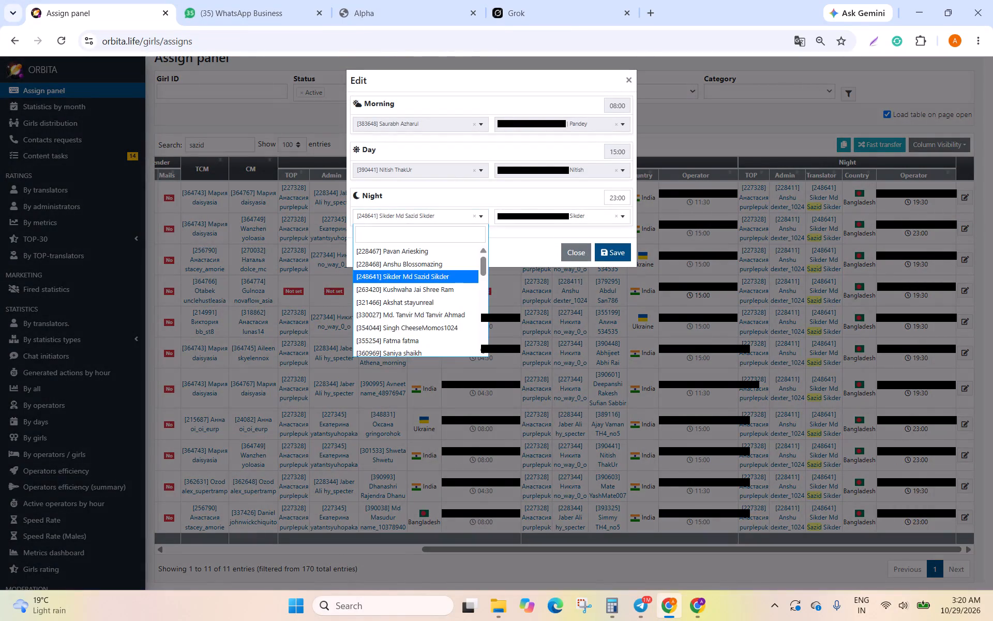
pyautogui.write('oh')
pyautogui.click(411, 271)
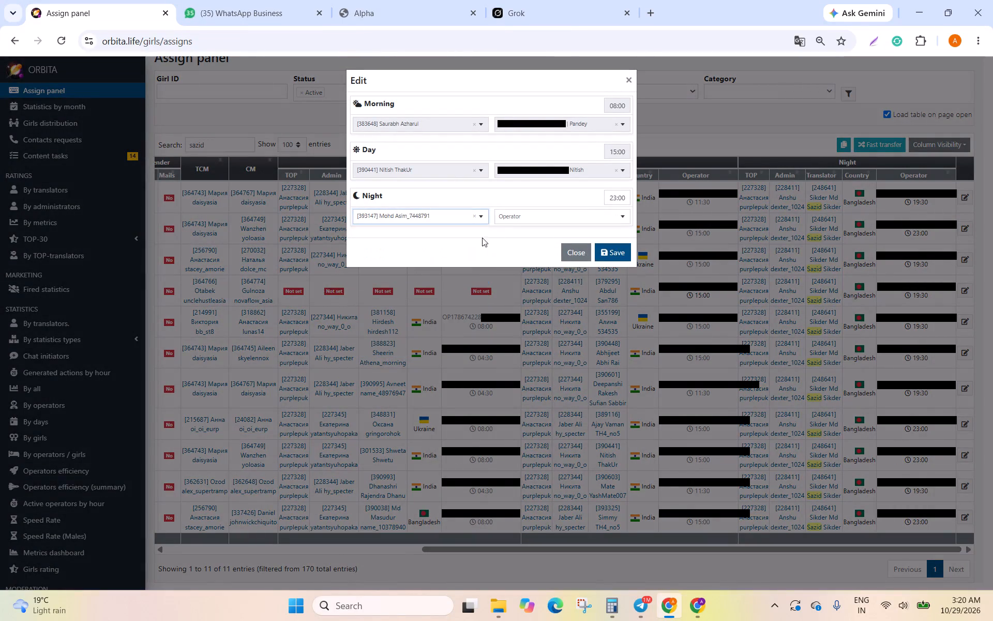
pyautogui.click(509, 219)
pyautogui.click(517, 251)
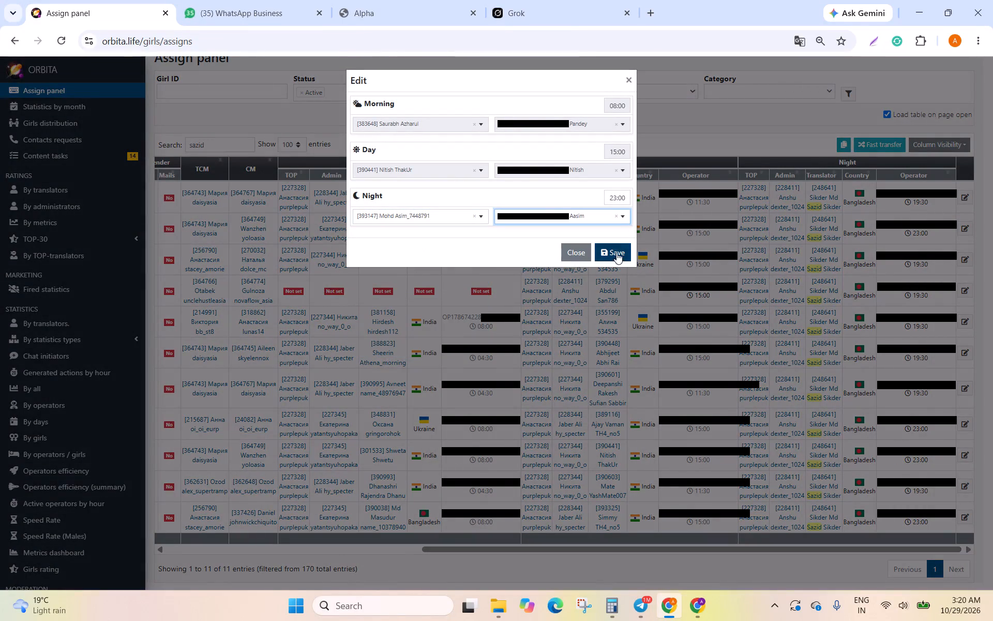
pyautogui.click(616, 252)
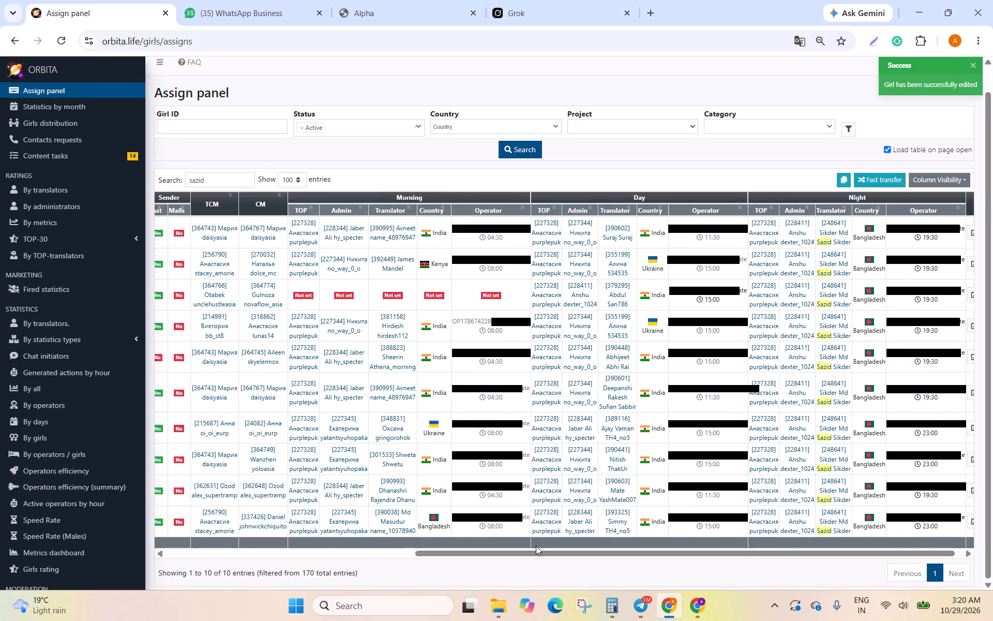
# Look over the remaining "sazid" profiles, comparing profile names and countries with their Night shift assignments and times.
pyautogui.moveTo(535, 550); pyautogui.dragTo(80, 493)
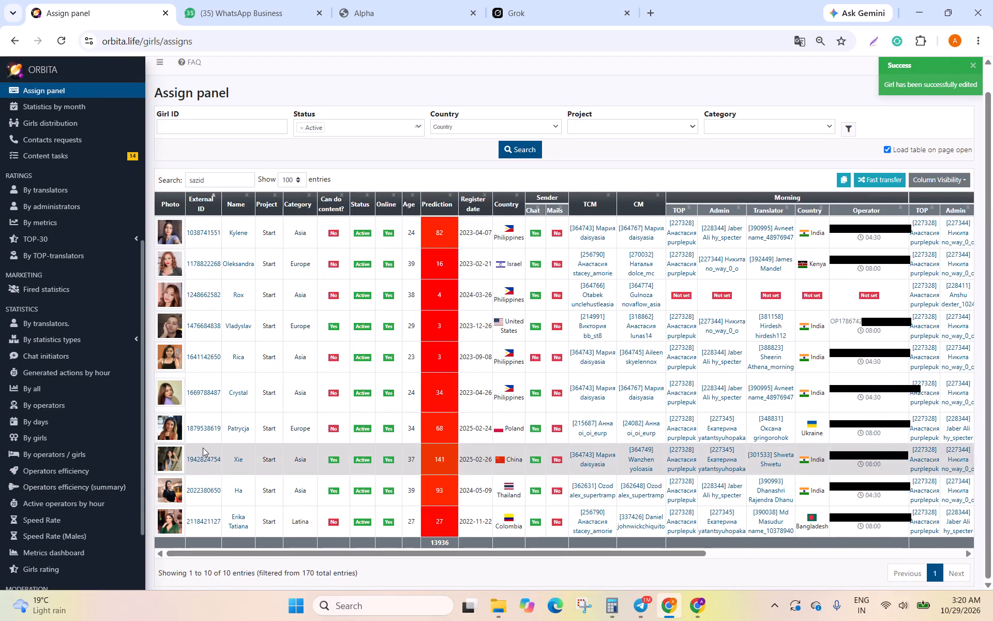
pyautogui.moveTo(259, 551); pyautogui.dragTo(832, 529)
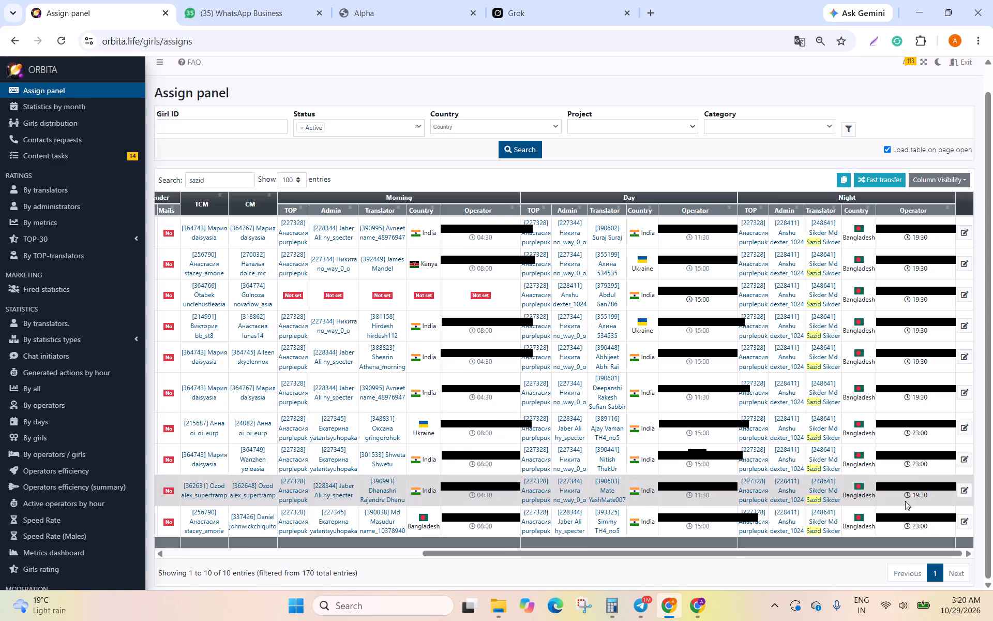
pyautogui.moveTo(760, 545); pyautogui.dragTo(613, 540)
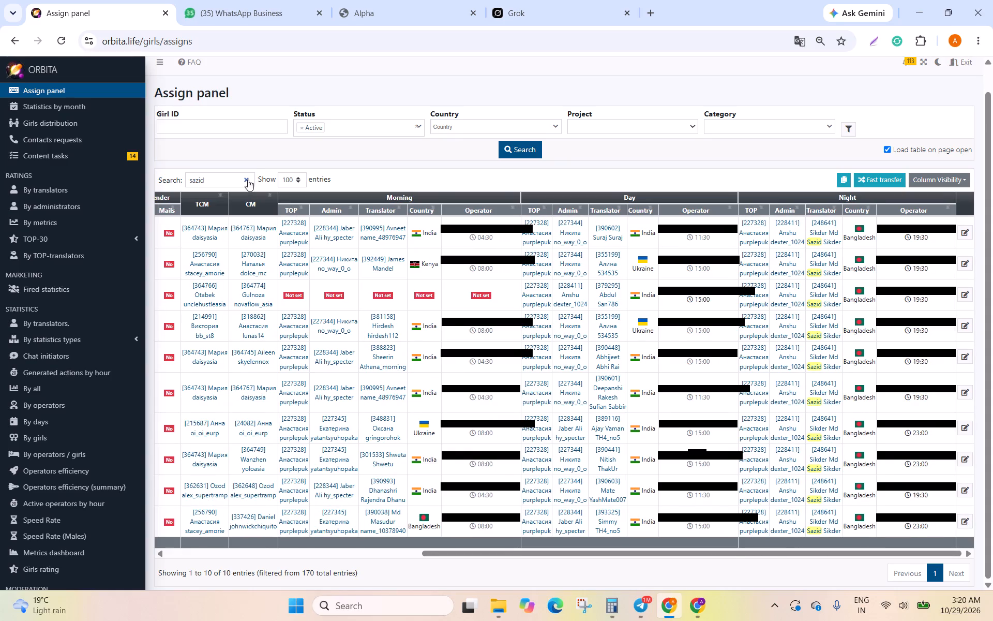
# Filter the assign table by "tanvir", examine the matching profiles and their Night shift assignments, and clear the filter.
pyautogui.click(249, 180)
pyautogui.click(245, 182)
pyautogui.write('tanvir')
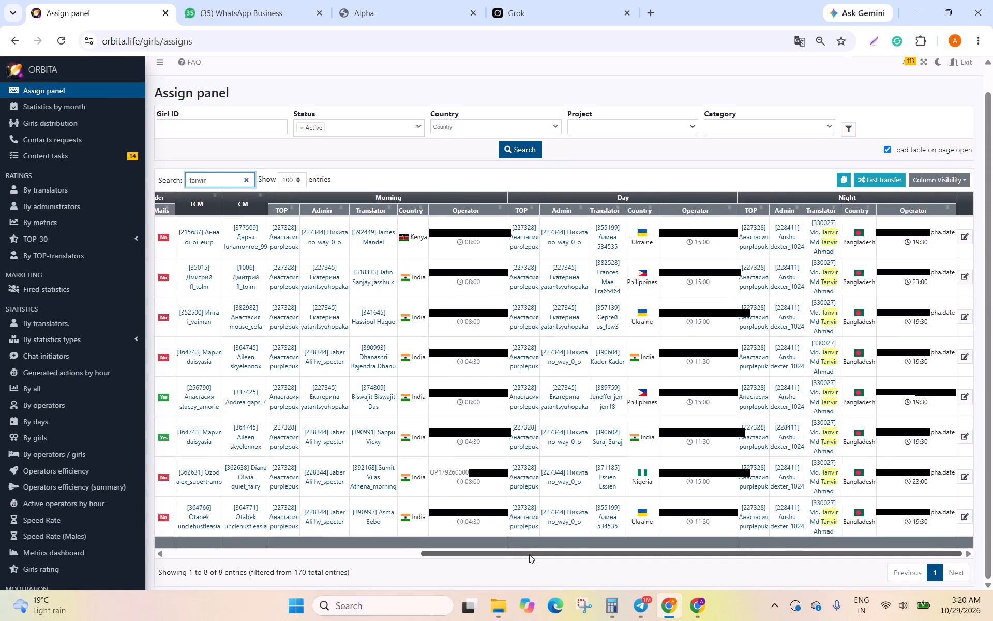
pyautogui.moveTo(526, 552); pyautogui.dragTo(129, 538)
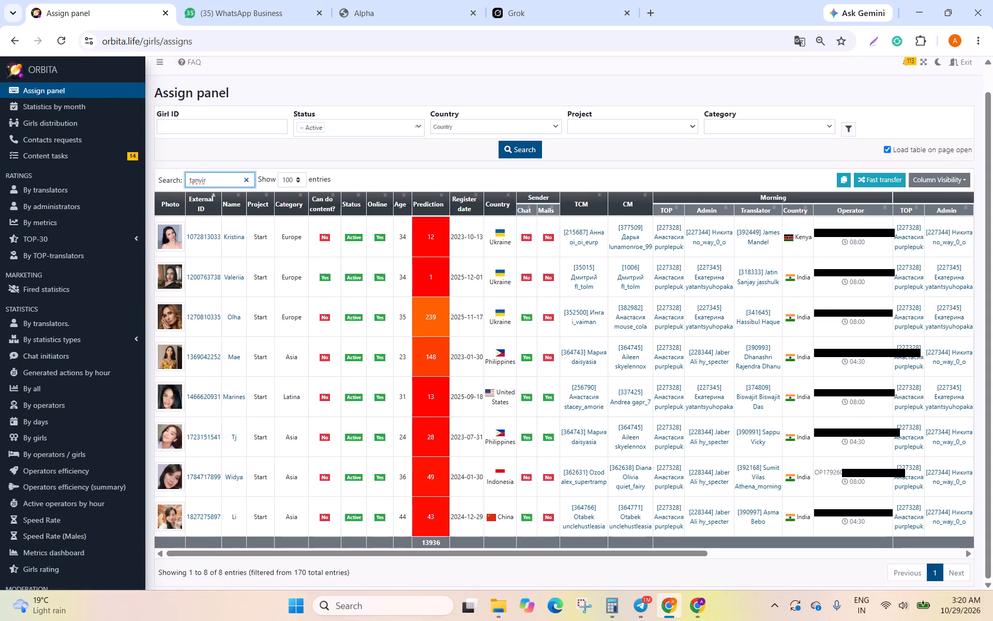
pyautogui.click(246, 180)
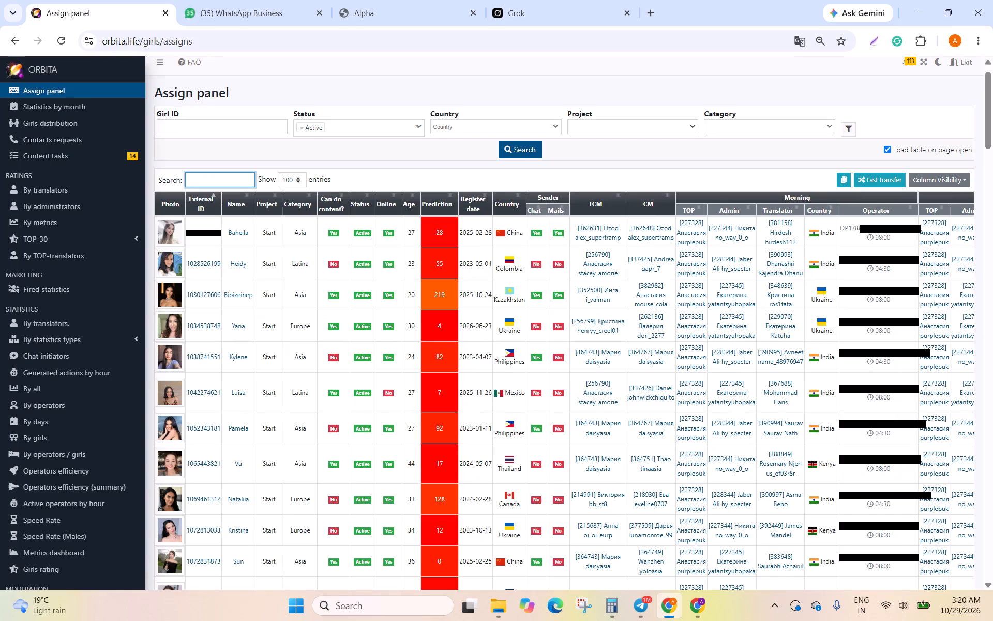
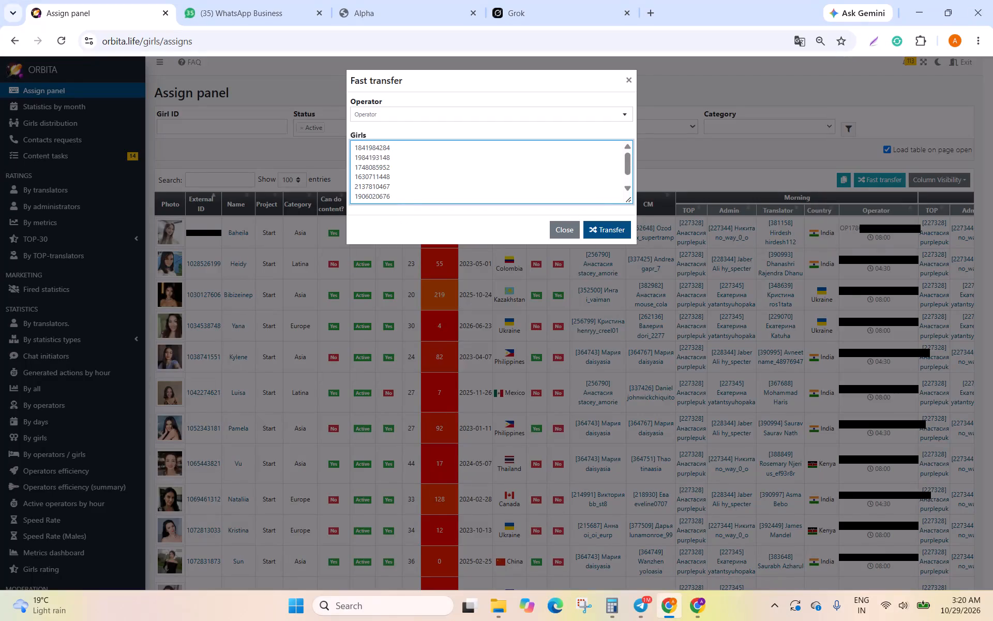
# Cut the last five profile IDs from the Fast transfer list and transfer the remaining three to the Begum operator.
pyautogui.moveTo(355, 172); pyautogui.dragTo(425, 198)
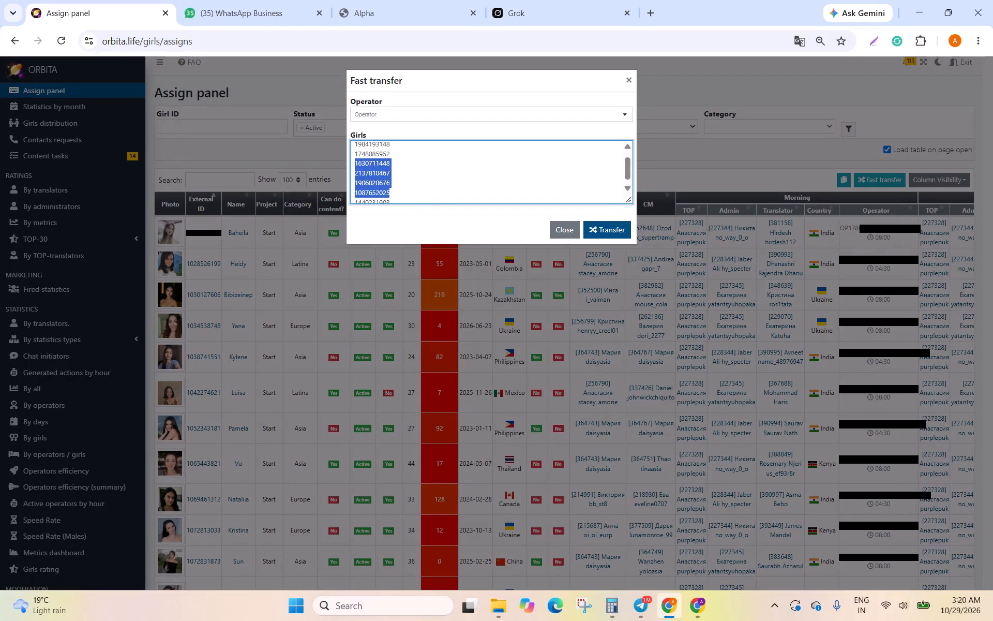
pyautogui.moveTo(425, 198); pyautogui.dragTo(426, 199)
pyautogui.rightClick(352, 171)
pyautogui.click(394, 229)
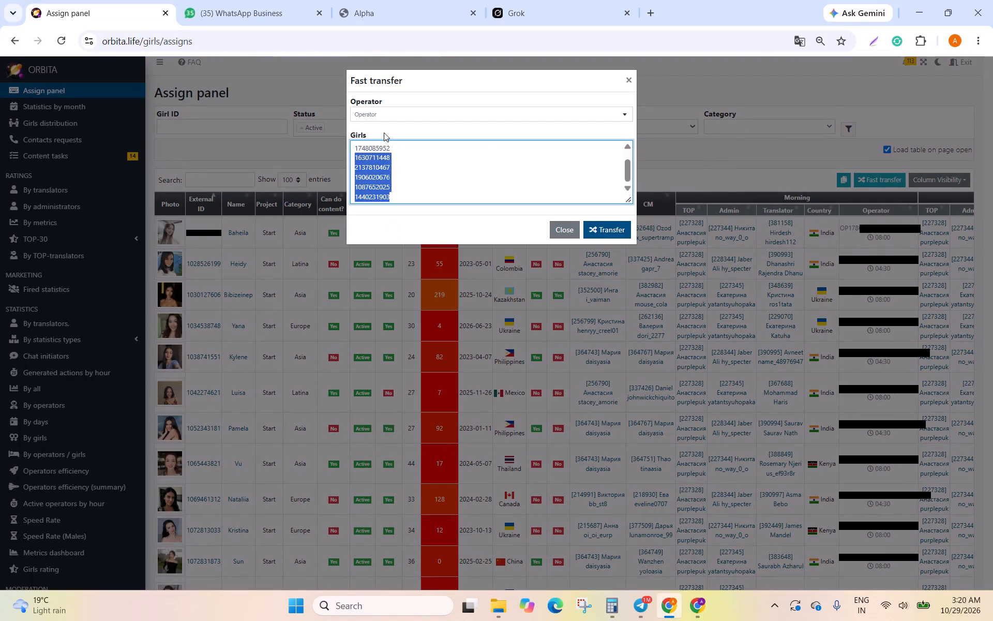
pyautogui.click(380, 117)
pyautogui.click(371, 129)
pyautogui.write('beg')
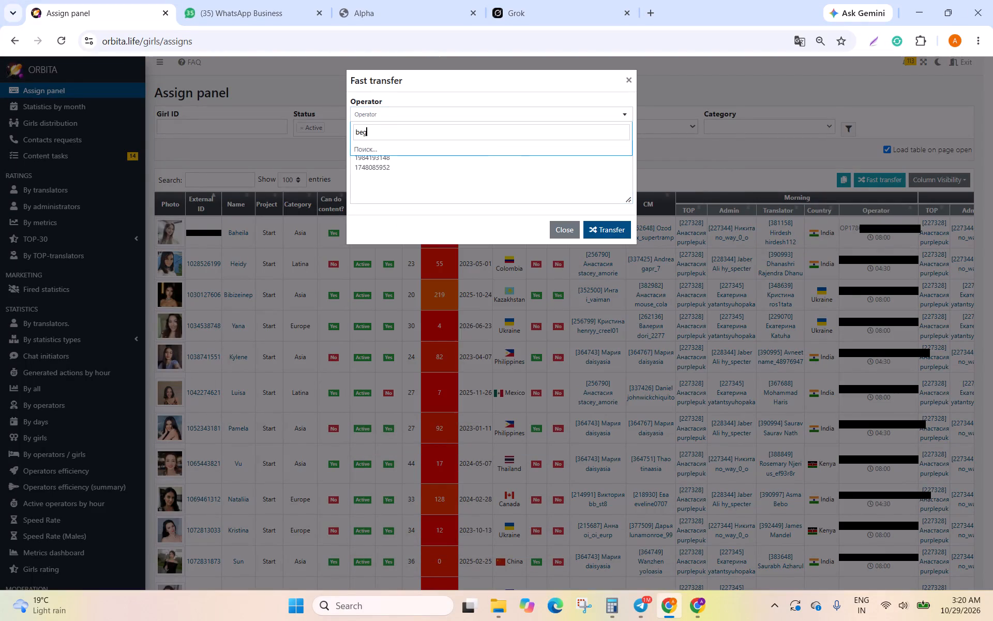
pyautogui.click(431, 146)
pyautogui.click(614, 225)
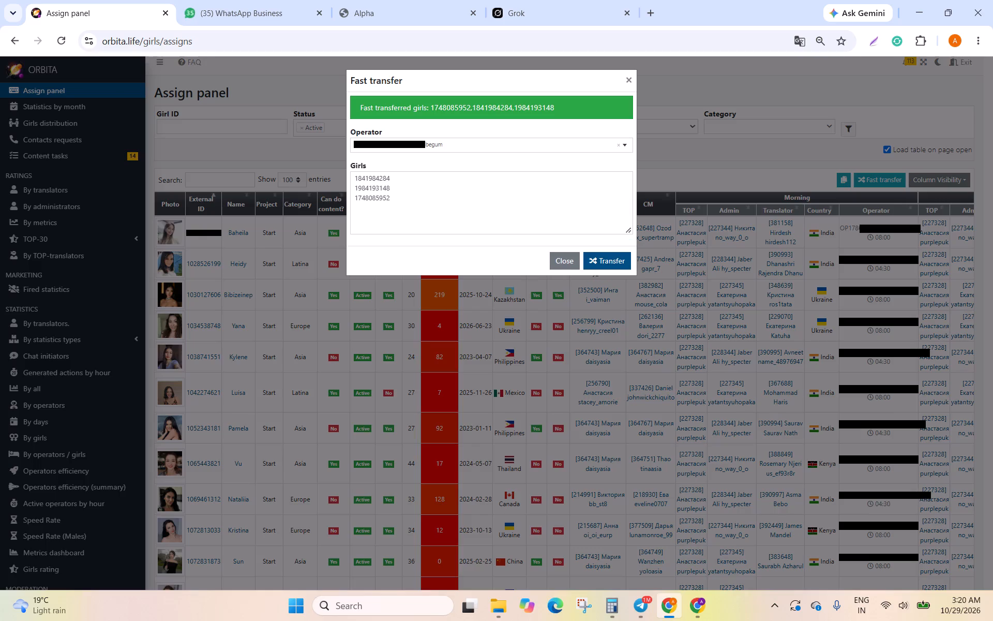
pyautogui.click(562, 263)
# Paste the five cut profile IDs into a new fast transfer, cut the last three, and transfer the first two to the "ben" operator match.
pyautogui.click(880, 184)
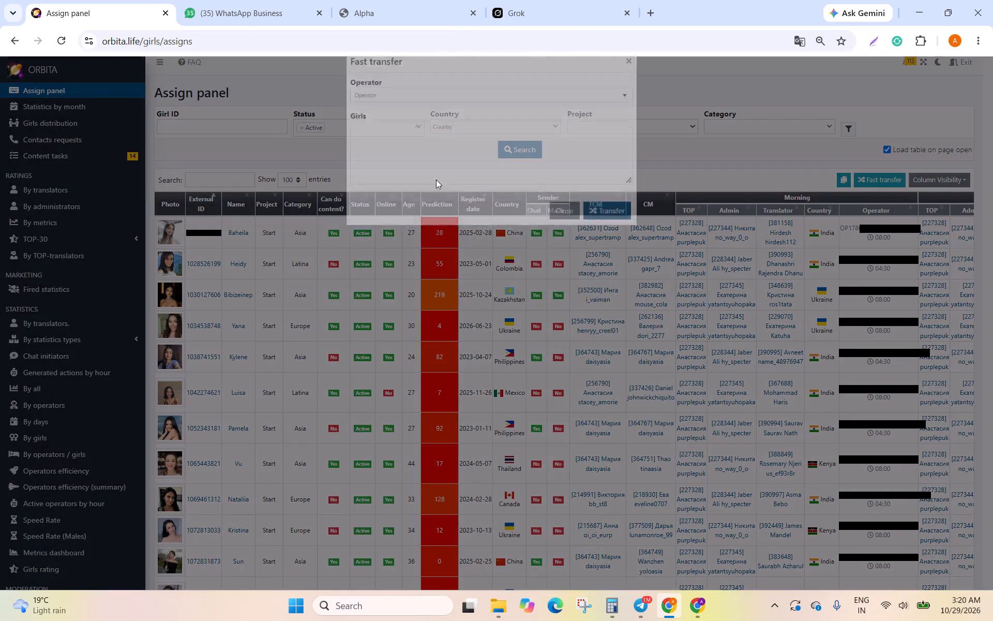
pyautogui.rightClick(434, 168)
pyautogui.click(485, 324)
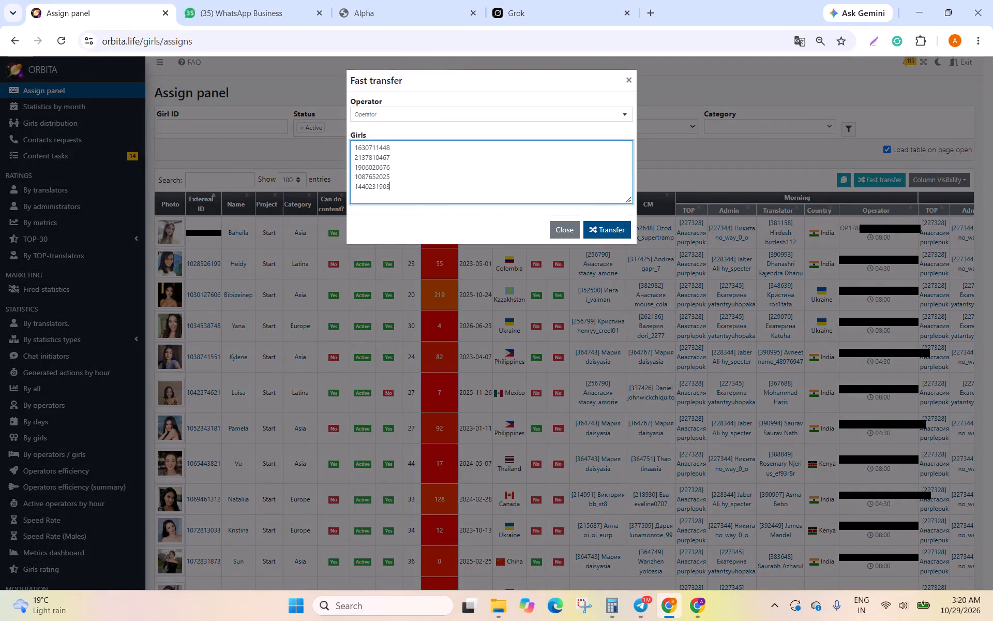
pyautogui.moveTo(354, 167); pyautogui.dragTo(425, 187)
pyautogui.rightClick(370, 181)
pyautogui.click(425, 247)
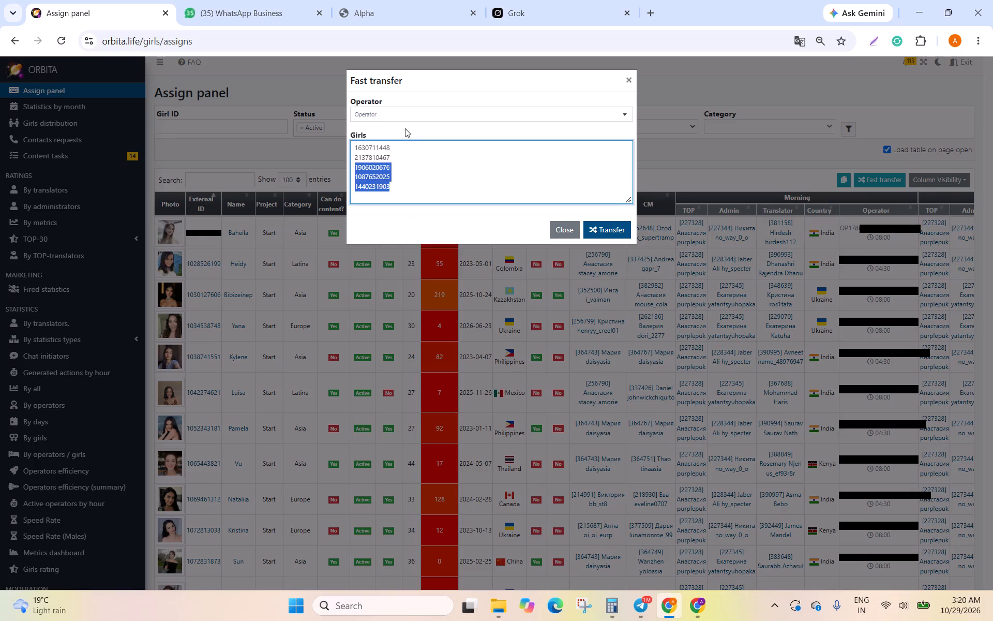
pyautogui.click(402, 122)
pyautogui.moveTo(381, 120); pyautogui.dragTo(378, 126)
pyautogui.click(373, 133)
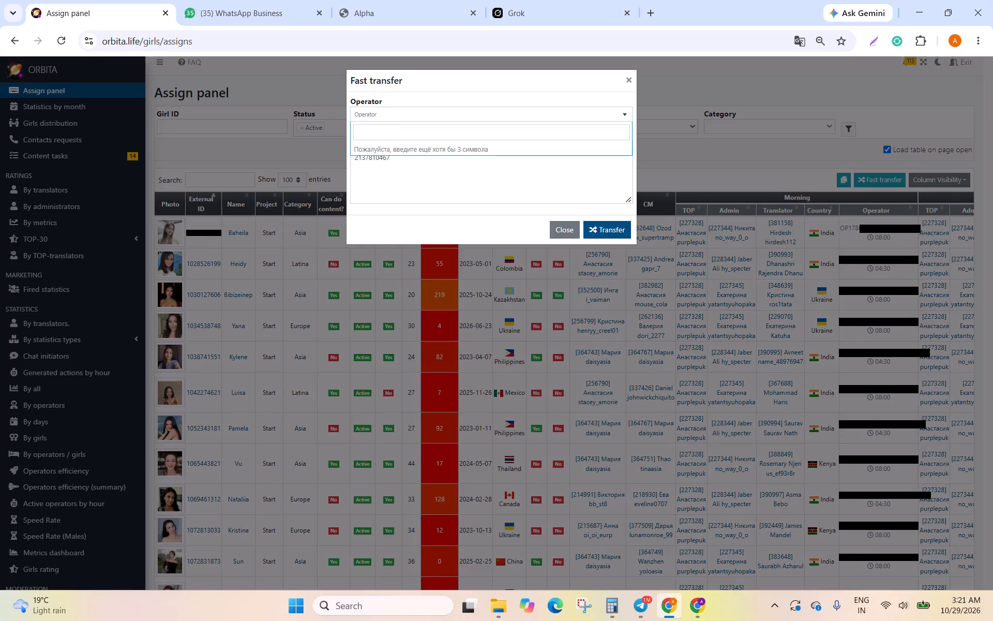
pyautogui.press('b')
pyautogui.press('BackSpace')
pyautogui.press('BackSpace')
pyautogui.write('ben')
pyautogui.click(395, 148)
pyautogui.click(602, 235)
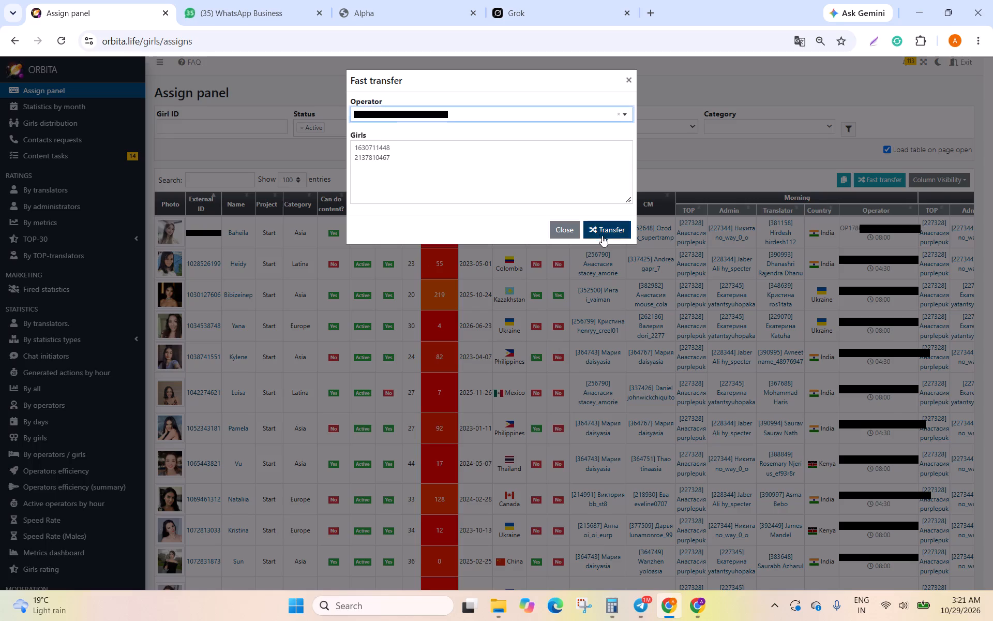
pyautogui.click(562, 260)
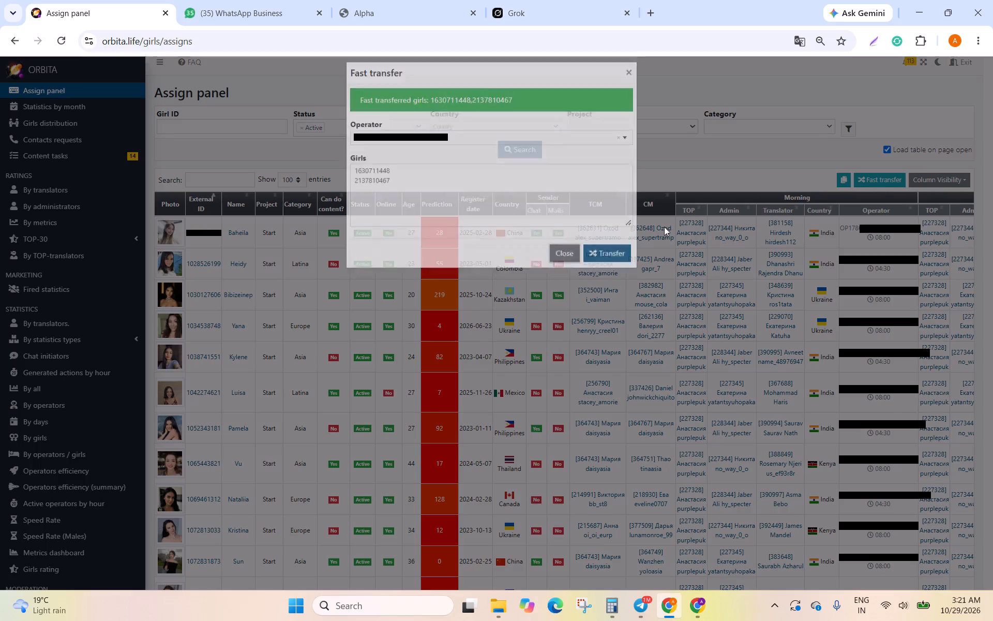
# Paste the three cut profile IDs into a new fast transfer and transfer them to the Isha operator.
pyautogui.click(875, 182)
pyautogui.rightClick(465, 154)
pyautogui.click(501, 307)
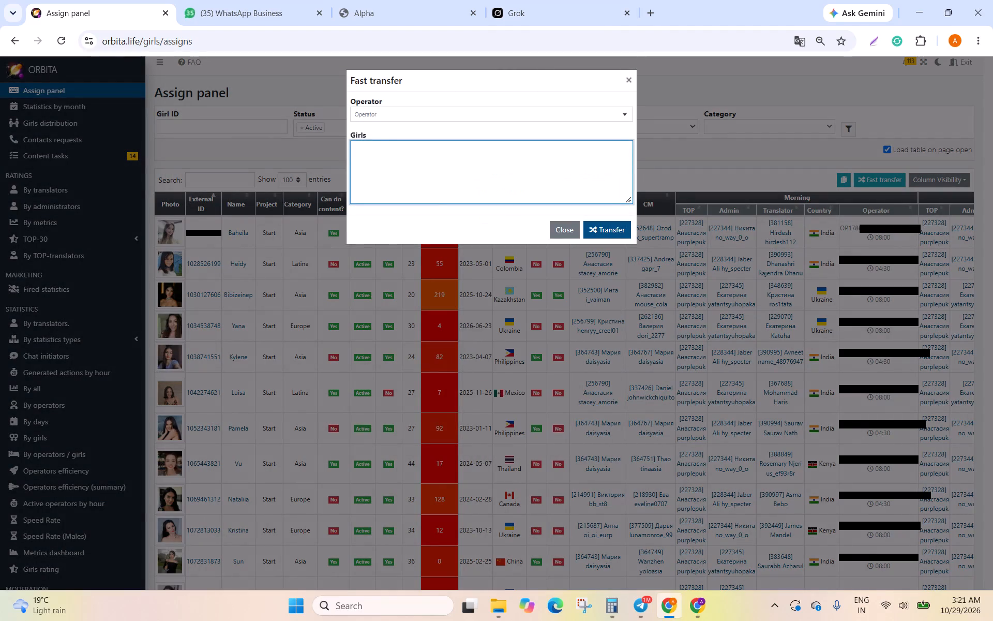
pyautogui.moveTo(373, 116); pyautogui.dragTo(373, 125)
pyautogui.click(373, 129)
pyautogui.write('is')
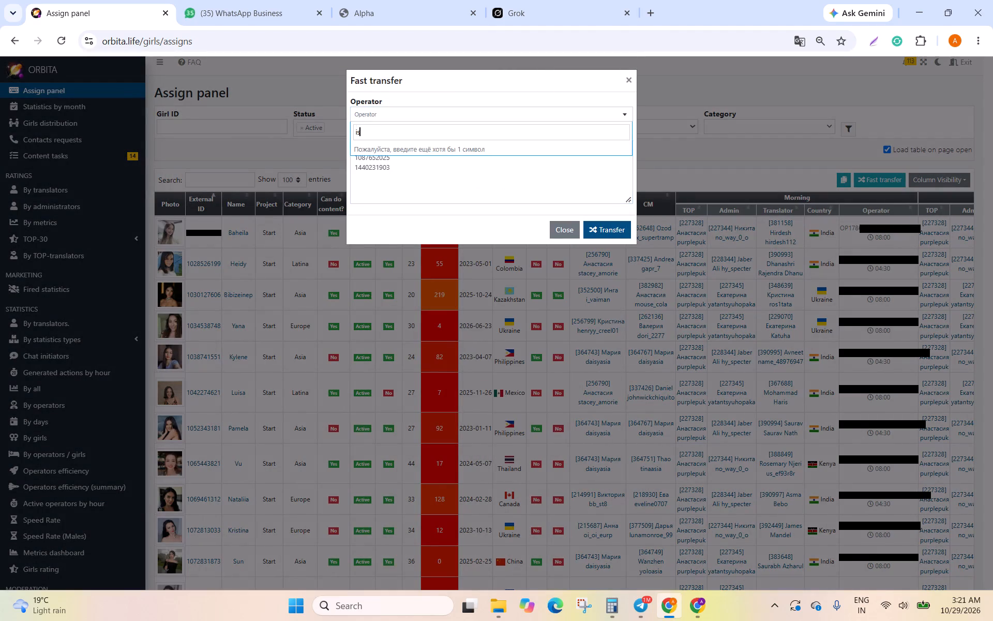
pyautogui.press('h')
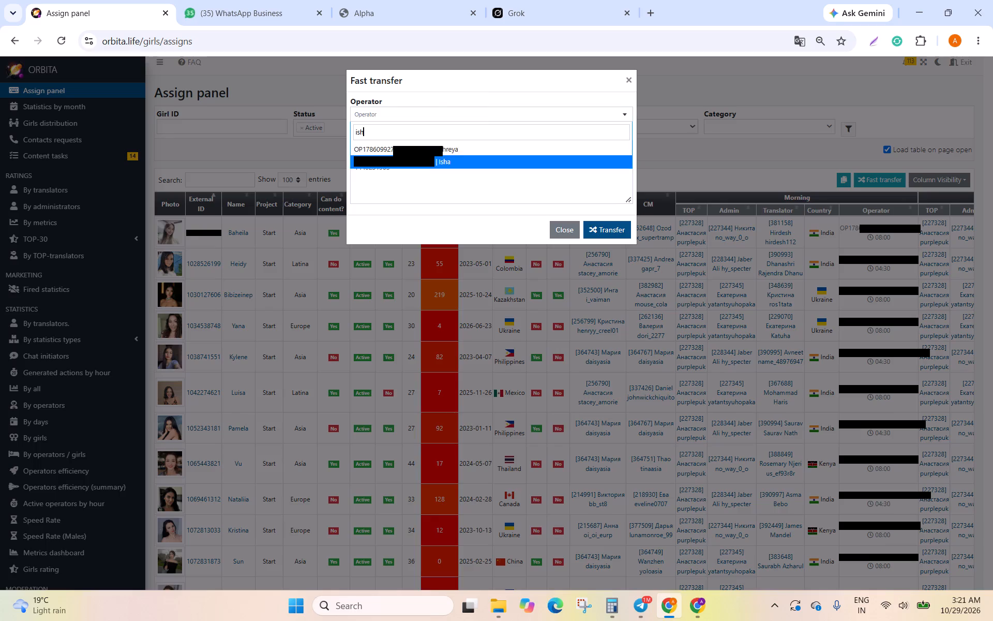
pyautogui.click(425, 169)
pyautogui.click(409, 112)
pyautogui.click(381, 133)
pyautogui.write('ish')
pyautogui.click(404, 159)
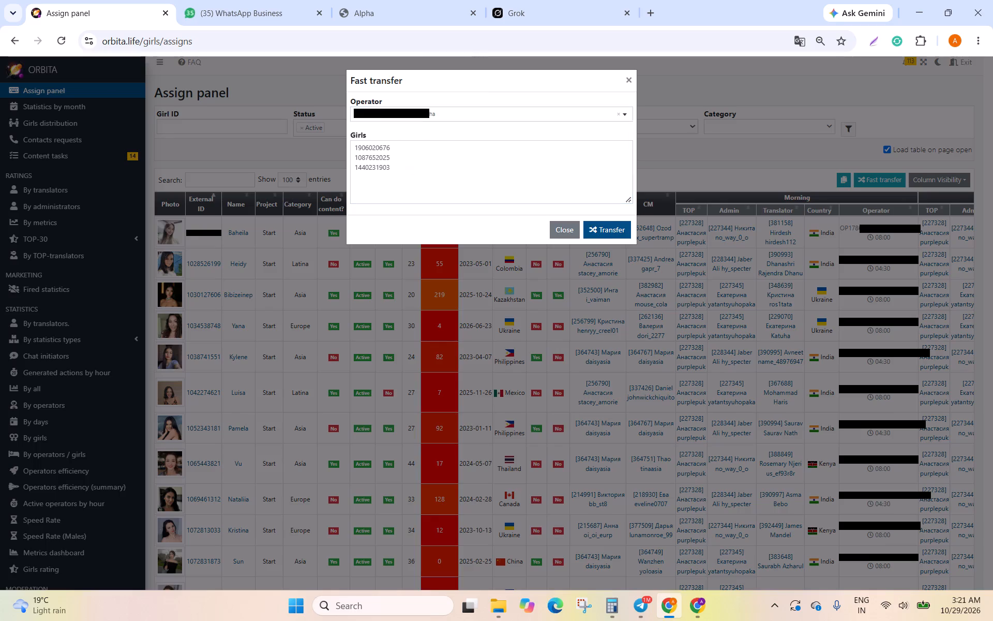
pyautogui.click(617, 228)
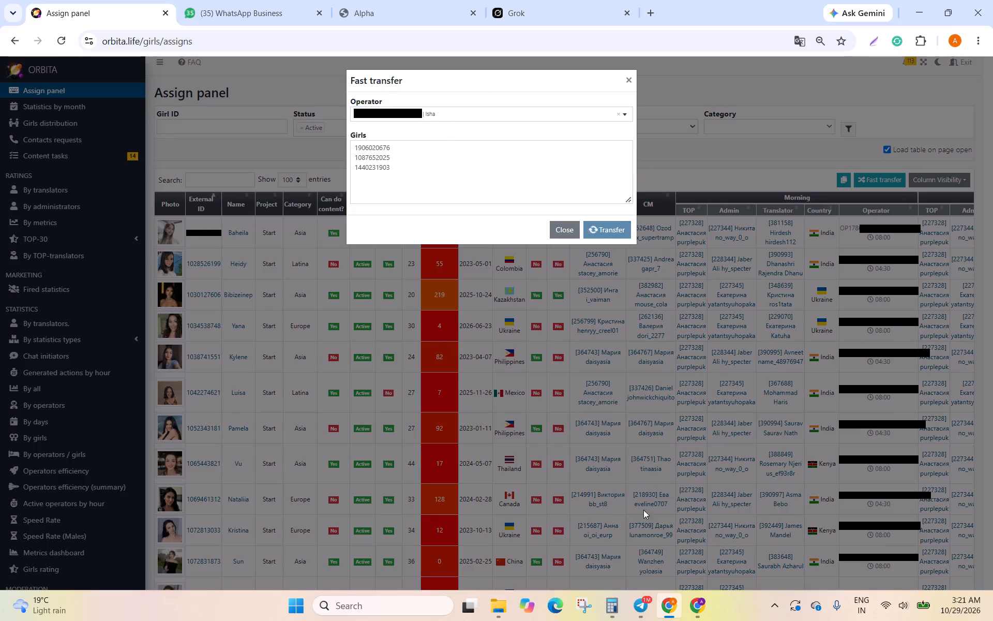
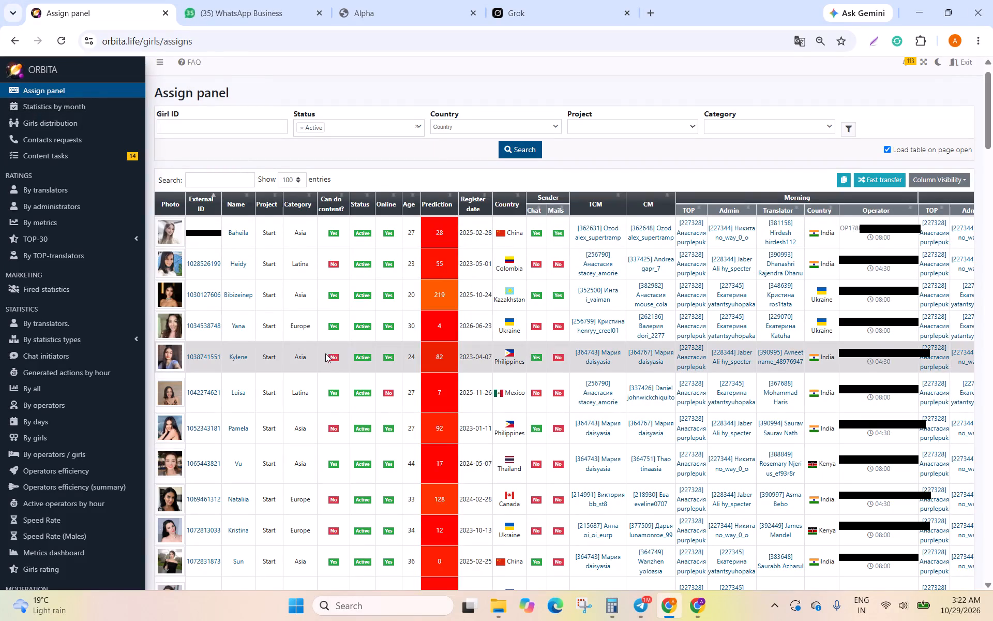
# Filter the table for "saniy" and reassign Zhoupeng's Night shift from Saniya to translator Komal with the operator listed for that translator.
pyautogui.click(209, 182)
pyautogui.write('saniy')
pyautogui.scroll(-6, 202, 188)
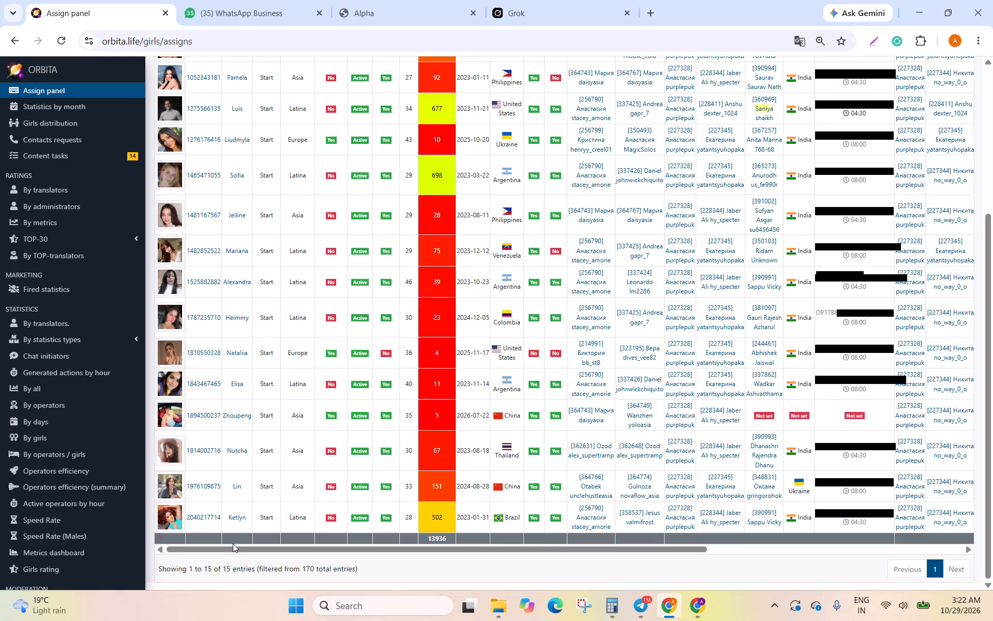
pyautogui.scroll(3, 247, 358)
pyautogui.scroll(-5, 247, 356)
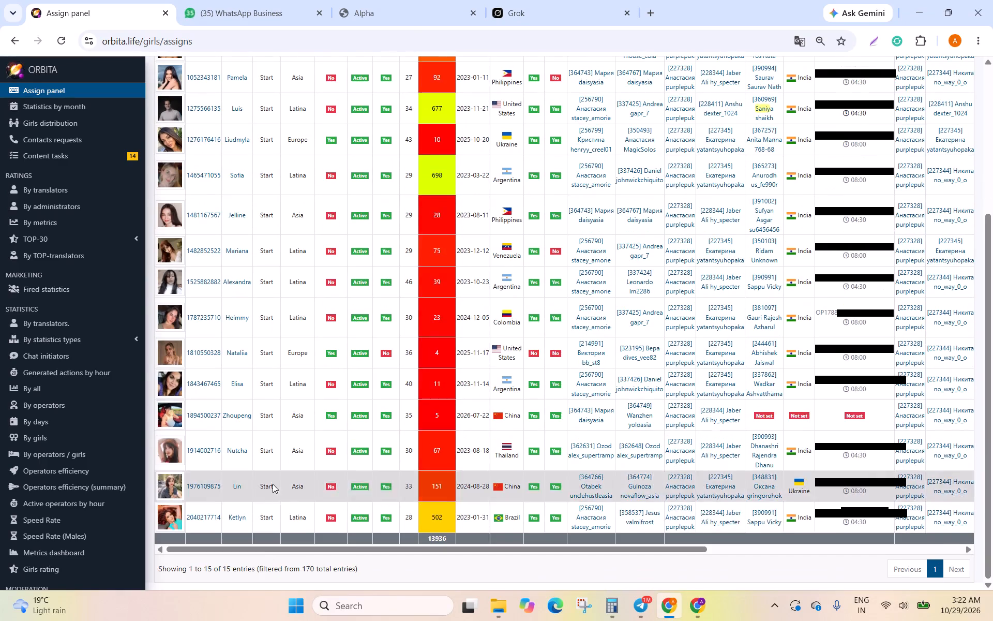
pyautogui.moveTo(267, 546); pyautogui.dragTo(699, 538)
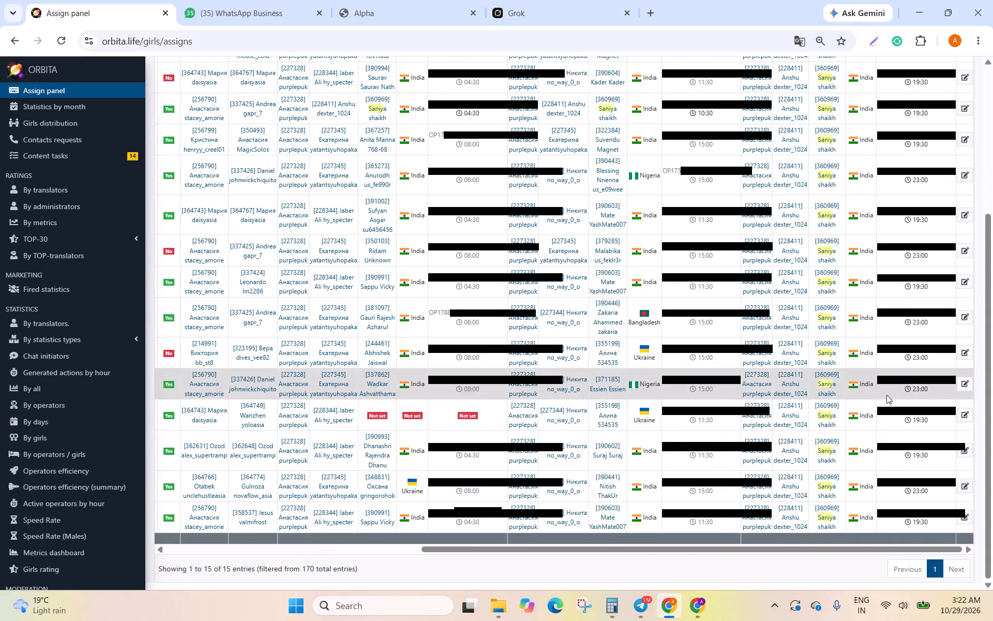
pyautogui.click(966, 415)
pyautogui.click(414, 212)
pyautogui.click(384, 233)
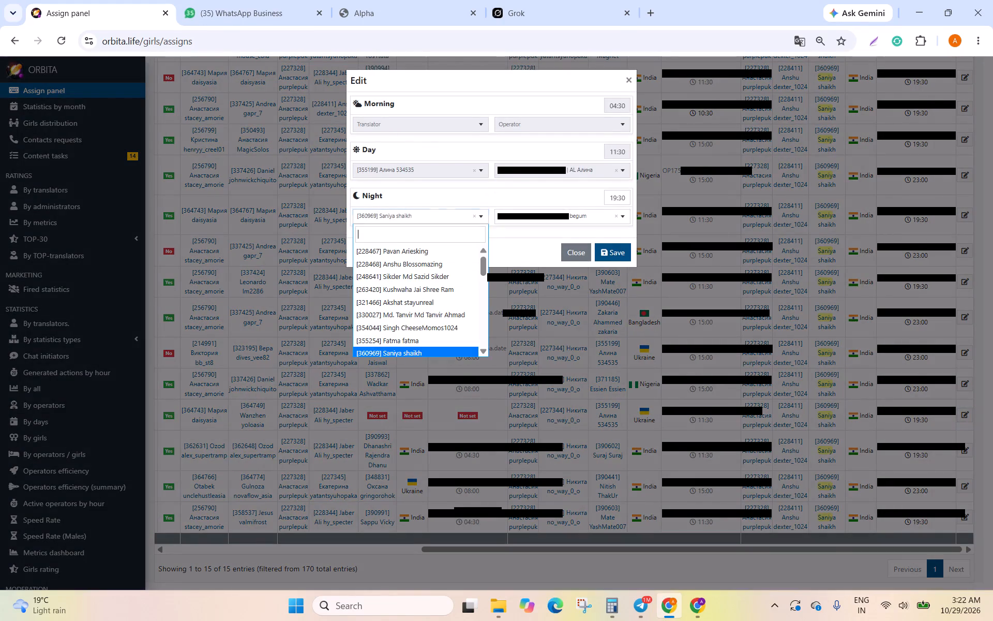
pyautogui.write('kom')
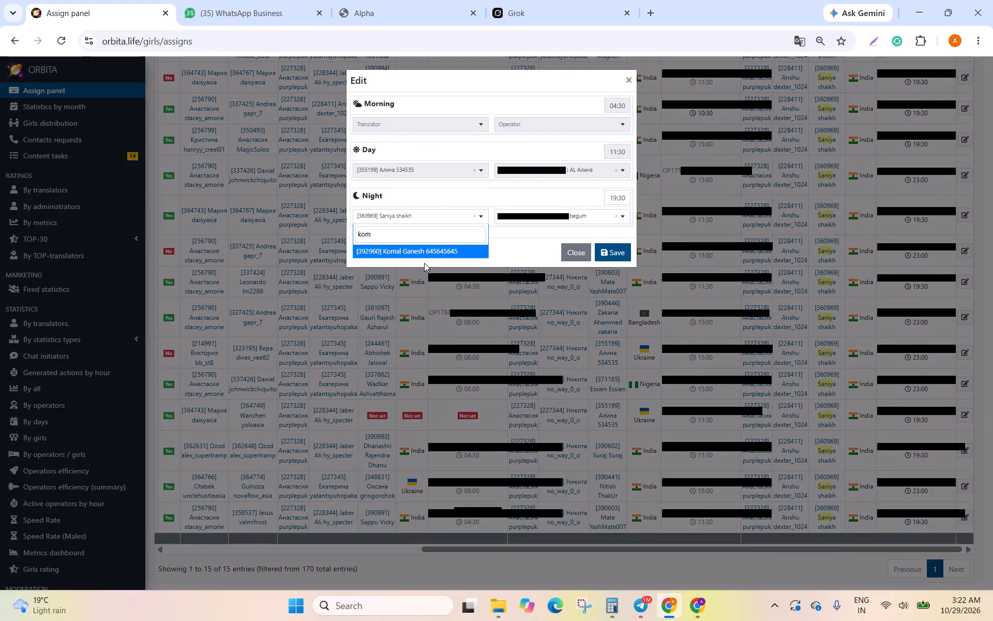
pyautogui.click(424, 257)
pyautogui.click(518, 219)
pyautogui.click(532, 253)
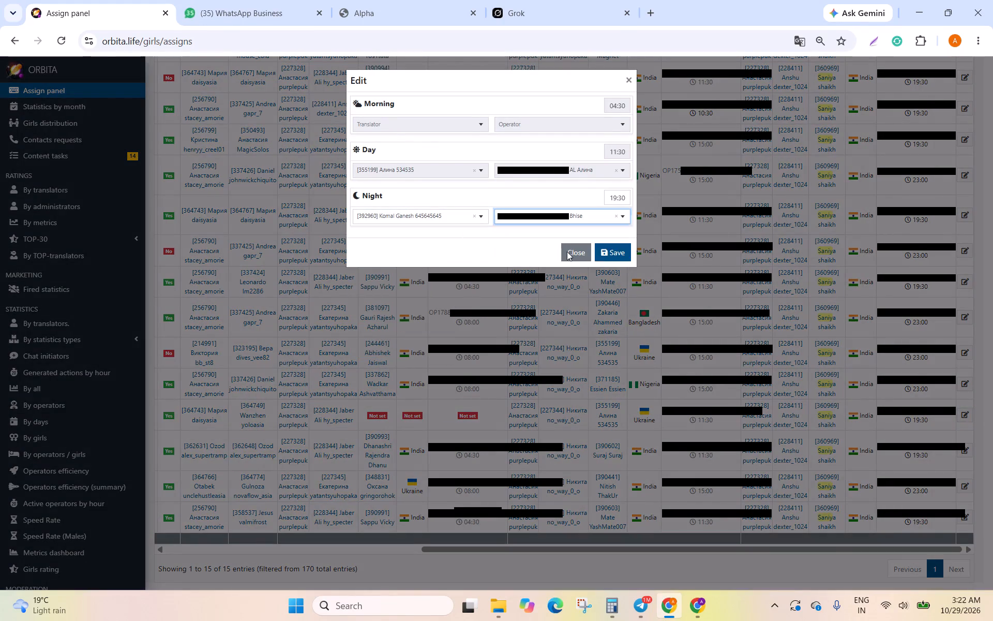
pyautogui.click(607, 252)
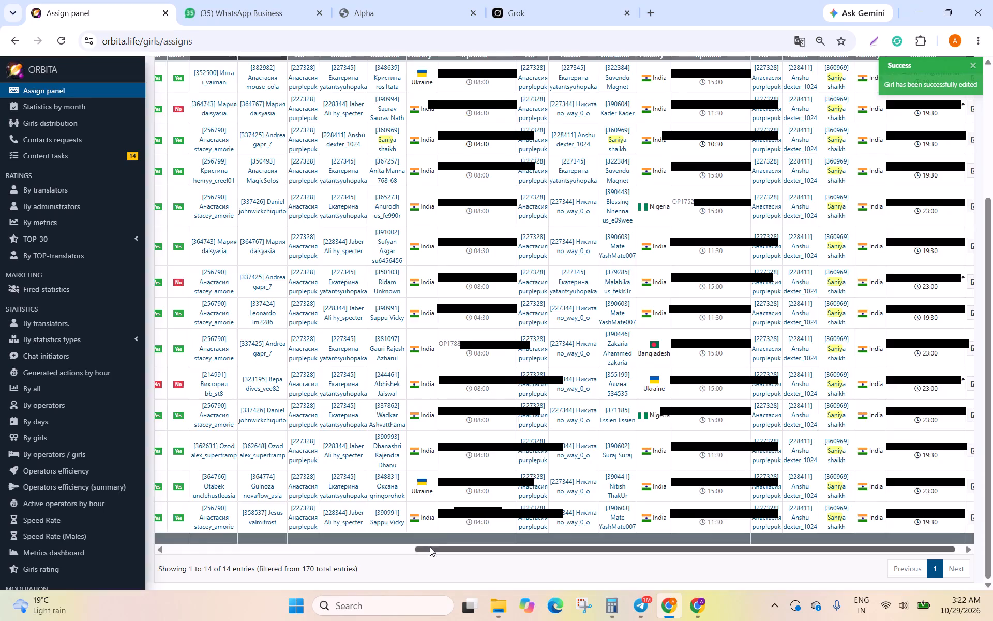
pyautogui.moveTo(429, 549); pyautogui.dragTo(144, 553)
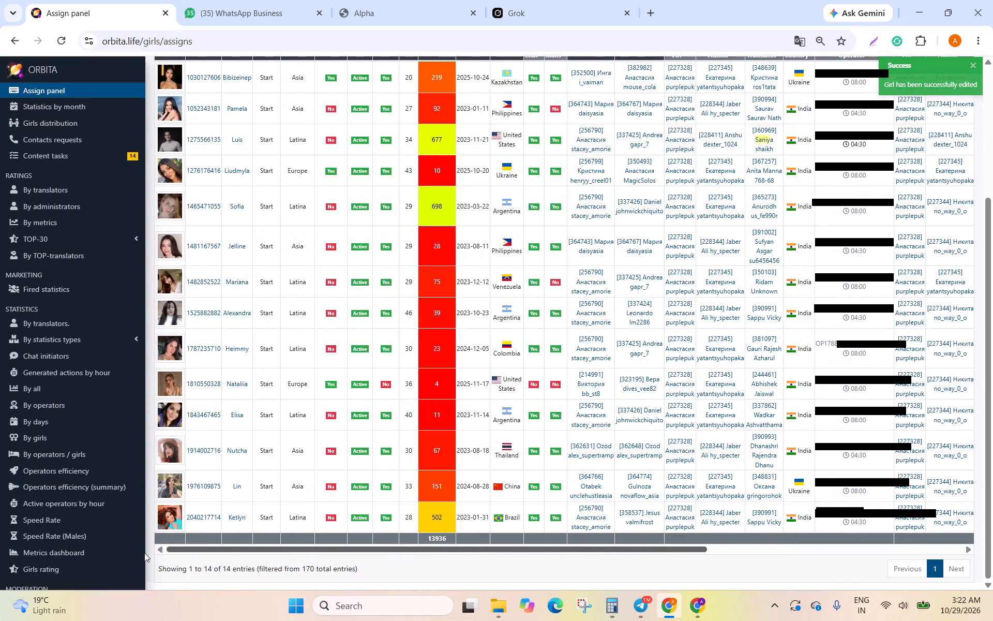
pyautogui.moveTo(144, 553); pyautogui.dragTo(148, 553)
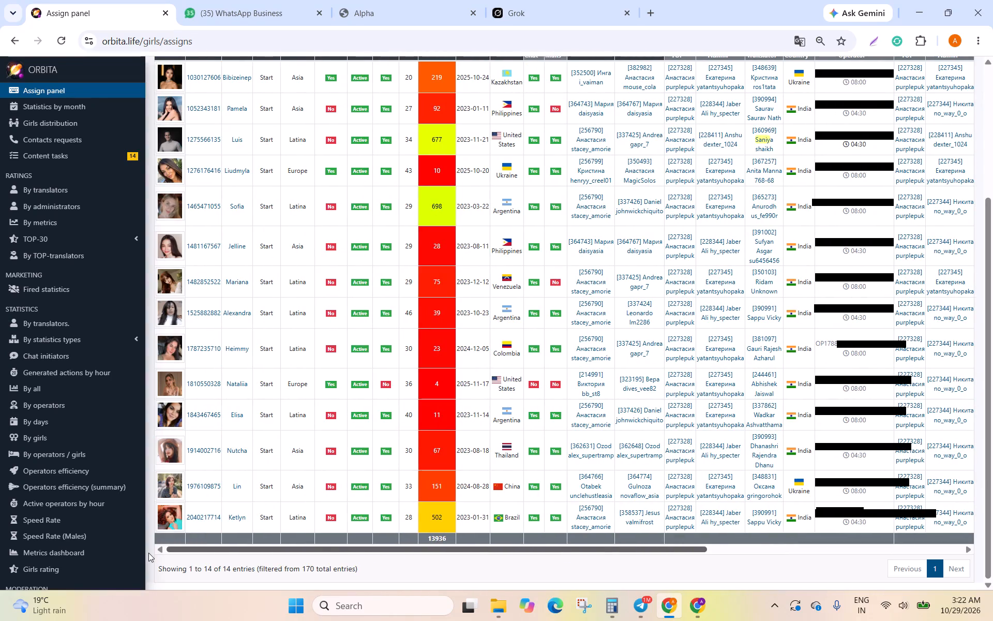
pyautogui.moveTo(148, 553); pyautogui.dragTo(152, 553)
pyautogui.scroll(1, 370, 439)
pyautogui.scroll(-2, 369, 450)
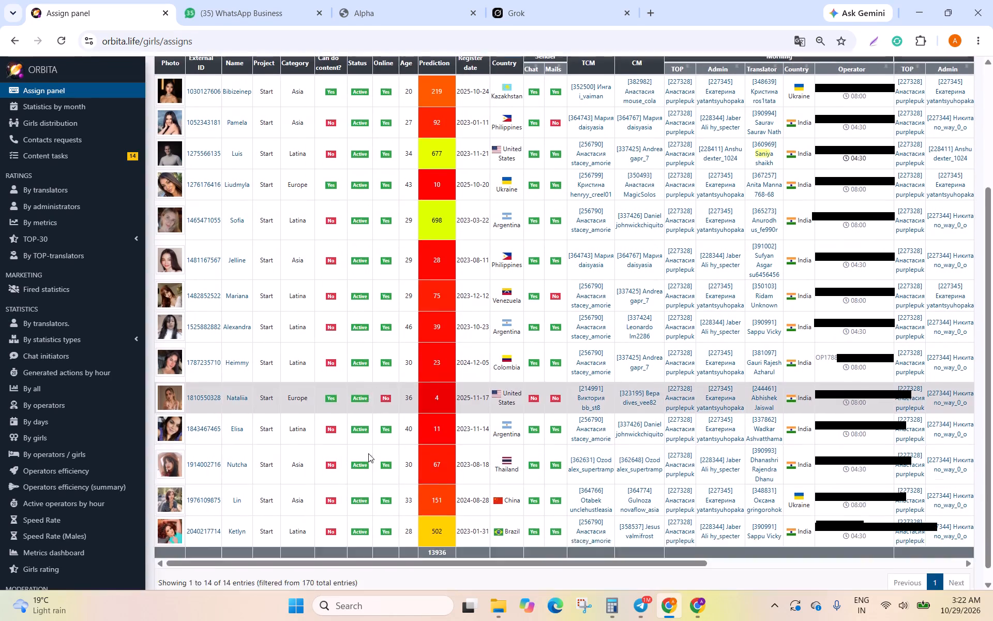
pyautogui.scroll(-3, 368, 453)
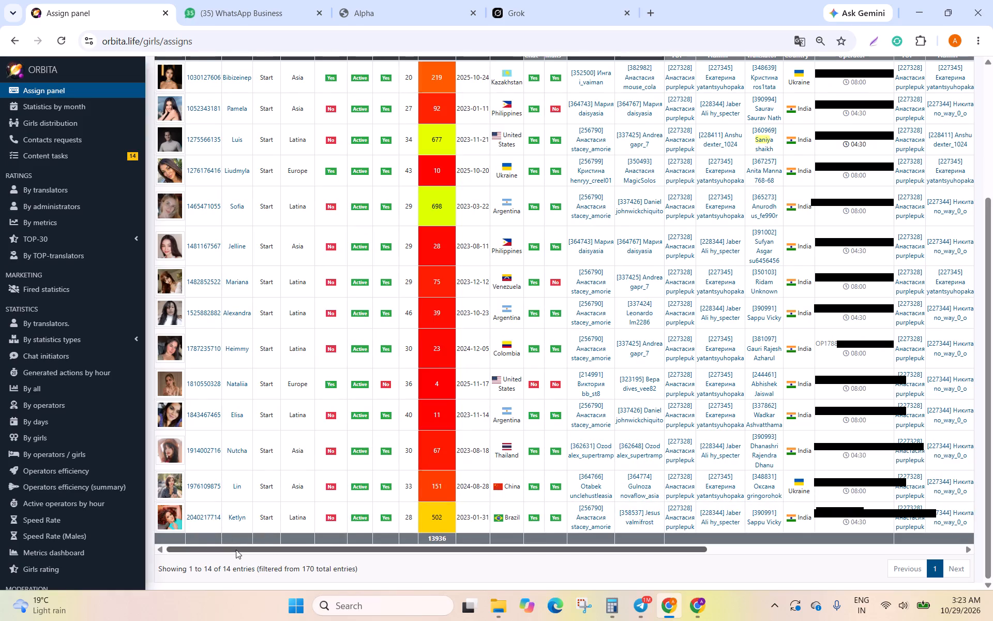
pyautogui.moveTo(237, 551); pyautogui.dragTo(304, 551)
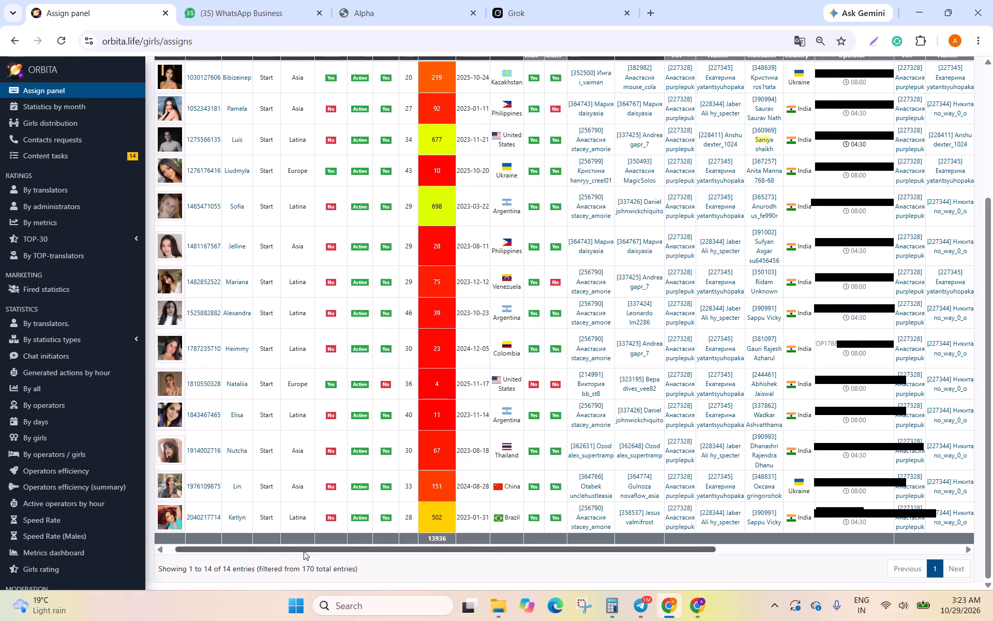
pyautogui.moveTo(304, 551); pyautogui.dragTo(898, 536)
pyautogui.click(961, 410)
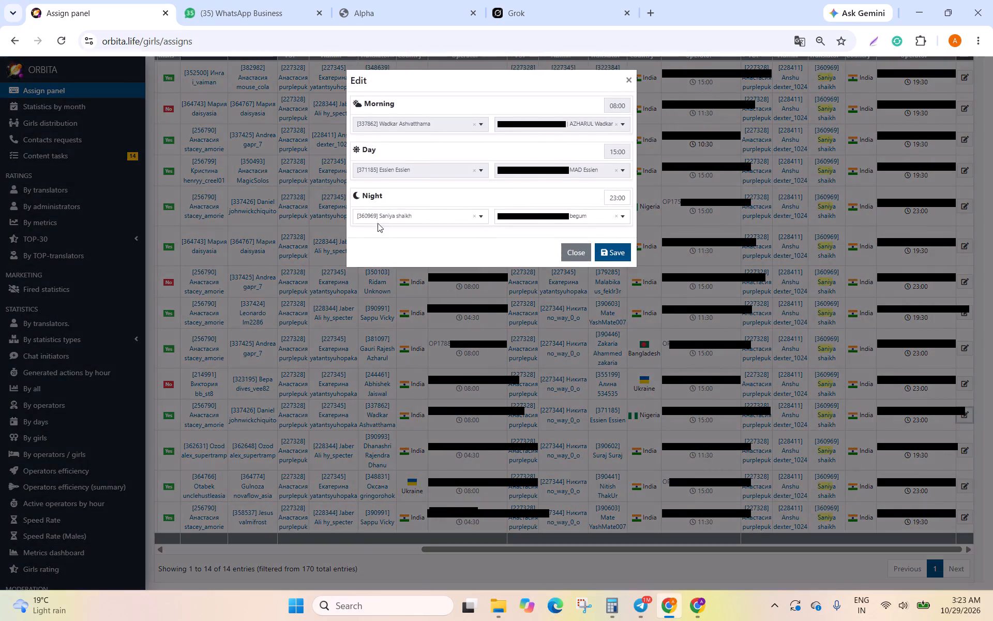
pyautogui.click(384, 212)
pyautogui.click(375, 227)
pyautogui.write('shu')
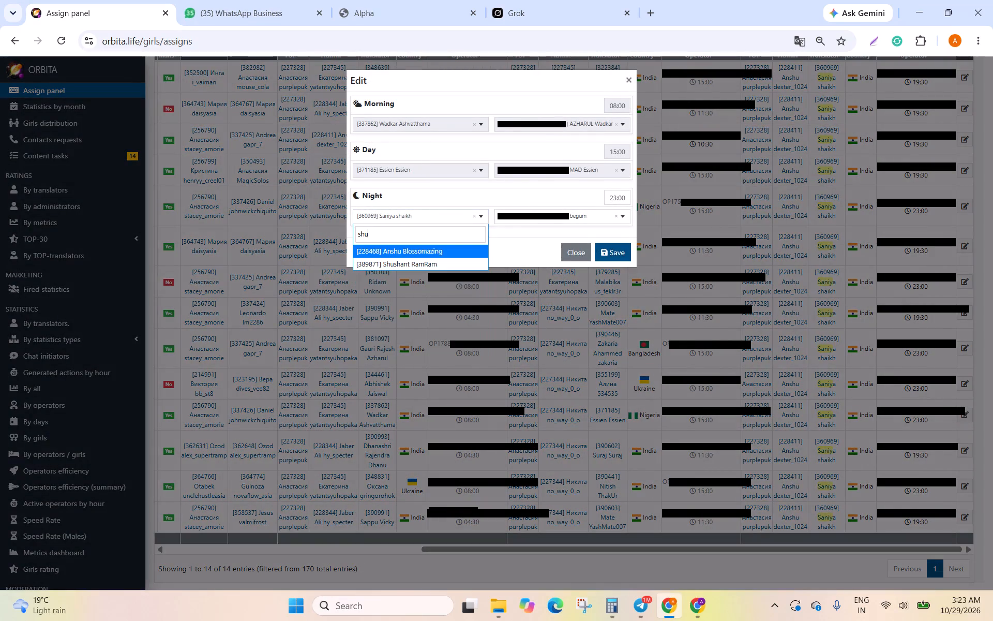
pyautogui.click(406, 260)
pyautogui.click(511, 221)
pyautogui.click(515, 249)
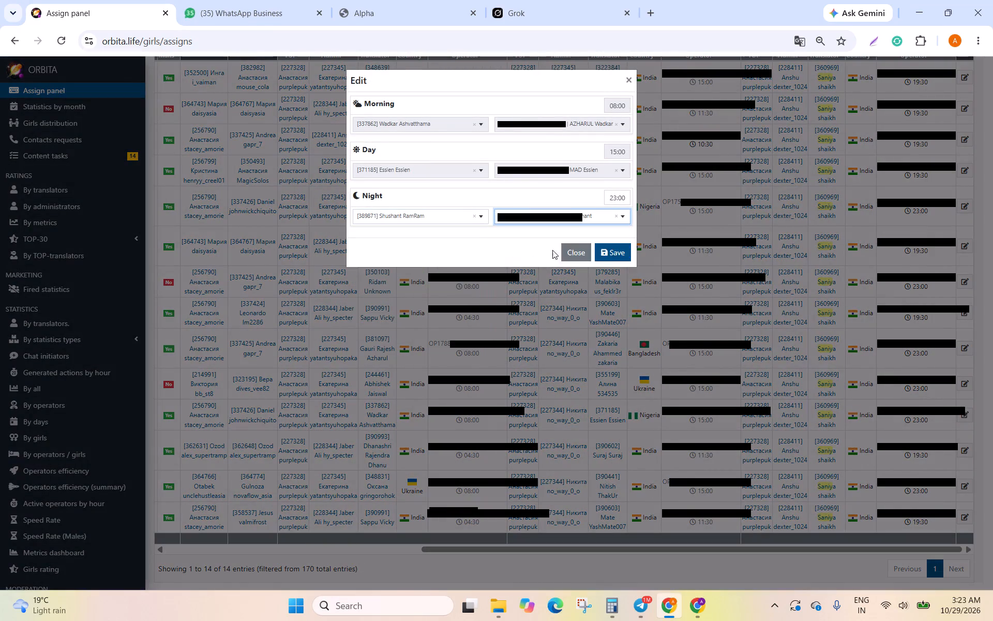
pyautogui.click(610, 250)
# Reassign the Night shift of Nataliia's United States profile from Saniya to translator Shushant with Shushant's operator, and save it.
pyautogui.moveTo(433, 546); pyautogui.dragTo(185, 545)
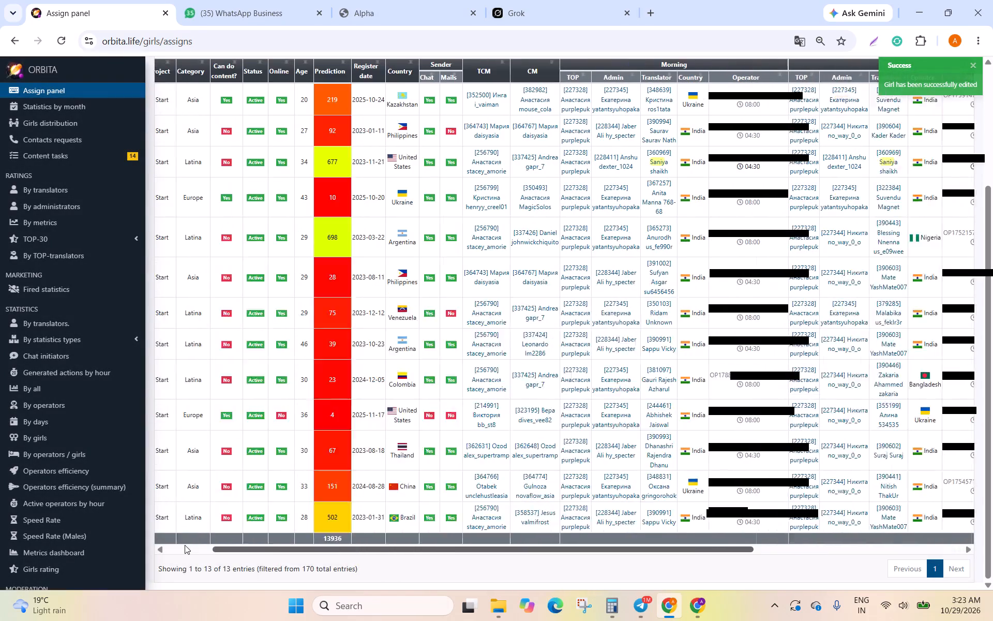
pyautogui.moveTo(185, 545); pyautogui.dragTo(871, 554)
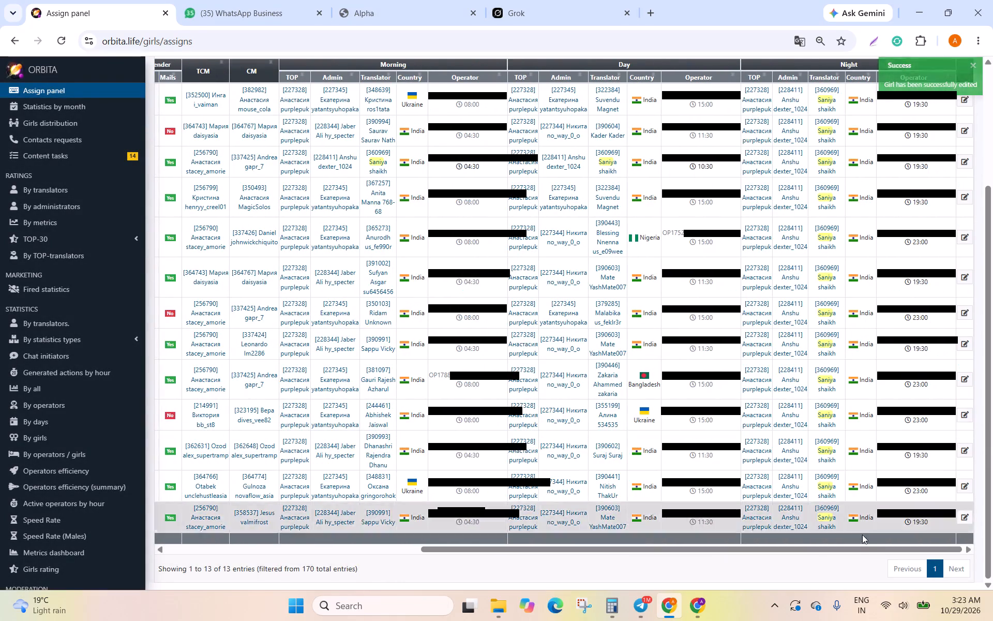
pyautogui.moveTo(854, 550); pyautogui.dragTo(992, 586)
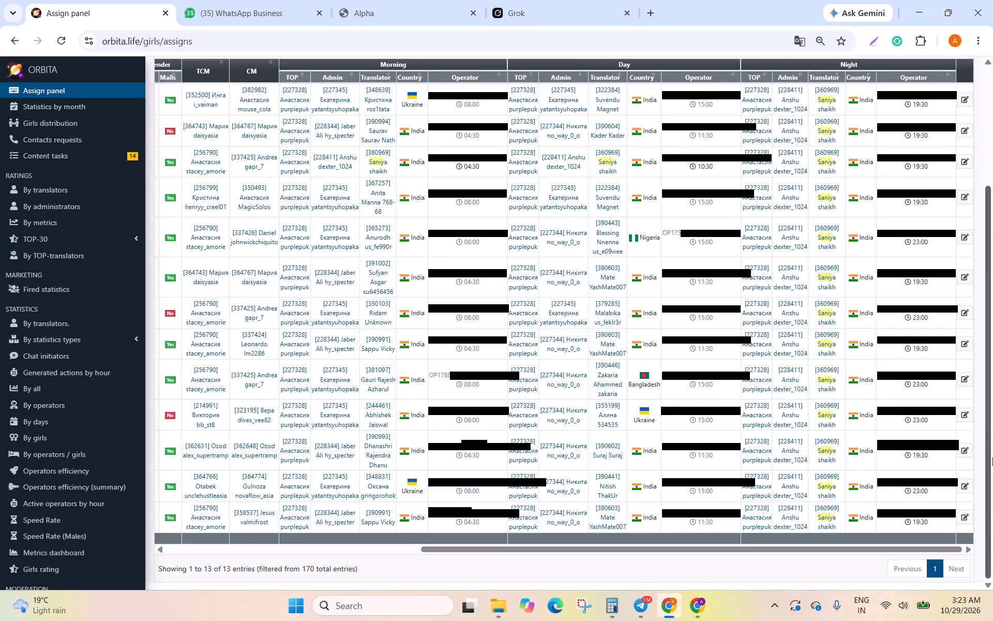
pyautogui.click(965, 417)
pyautogui.click(383, 218)
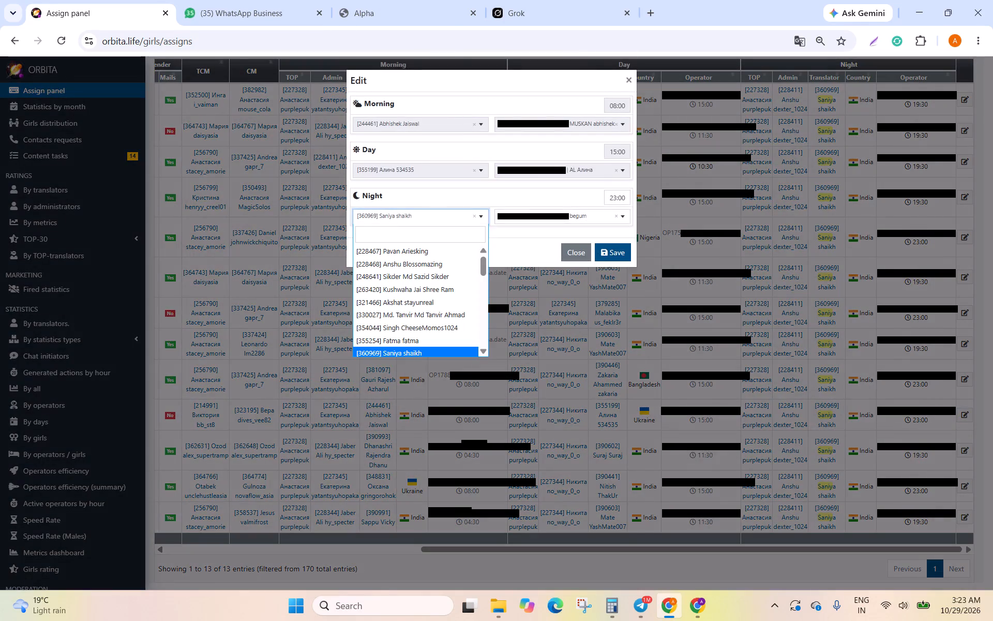
pyautogui.click(375, 229)
pyautogui.write('shus')
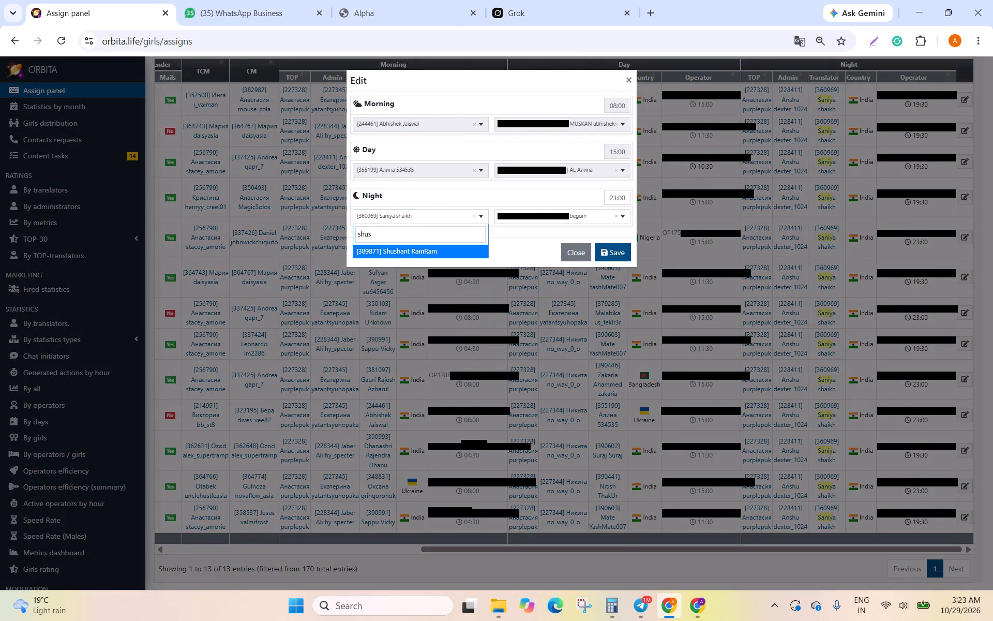
pyautogui.click(418, 253)
pyautogui.click(501, 216)
pyautogui.click(503, 250)
pyautogui.click(621, 247)
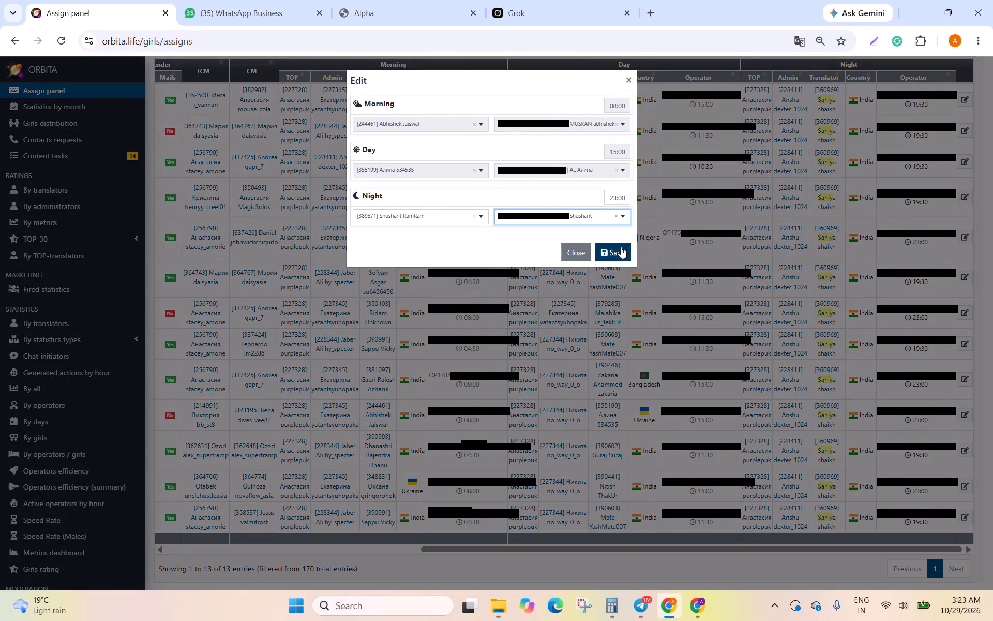
# Reassign the Night shift of Mariana's Venezuela profile from Saniya to translator Shushant with Shushant's operator, and save it.
pyautogui.moveTo(475, 549); pyautogui.dragTo(377, 552)
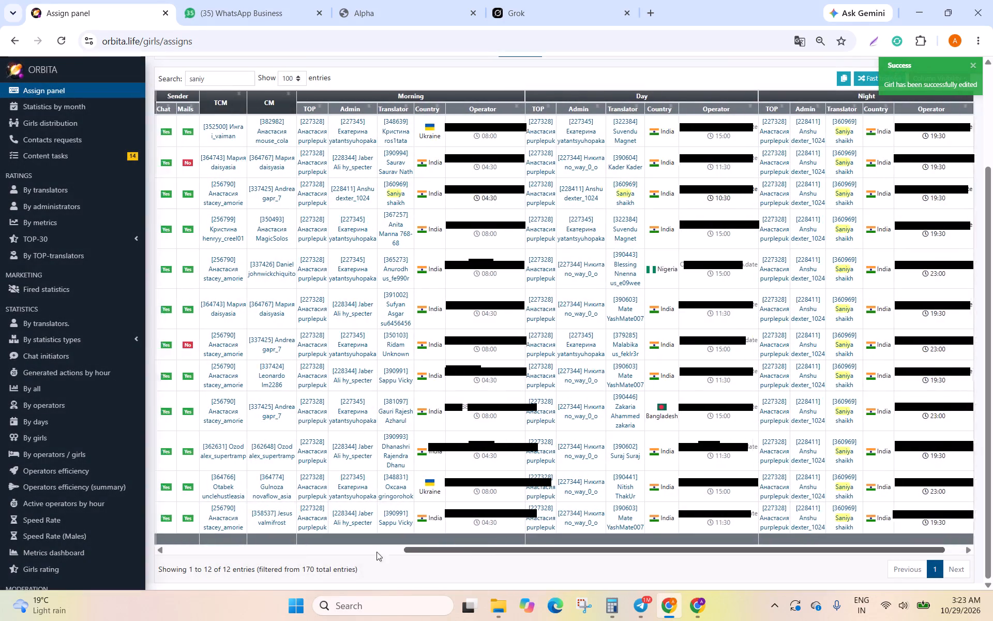
pyautogui.moveTo(377, 552); pyautogui.dragTo(143, 552)
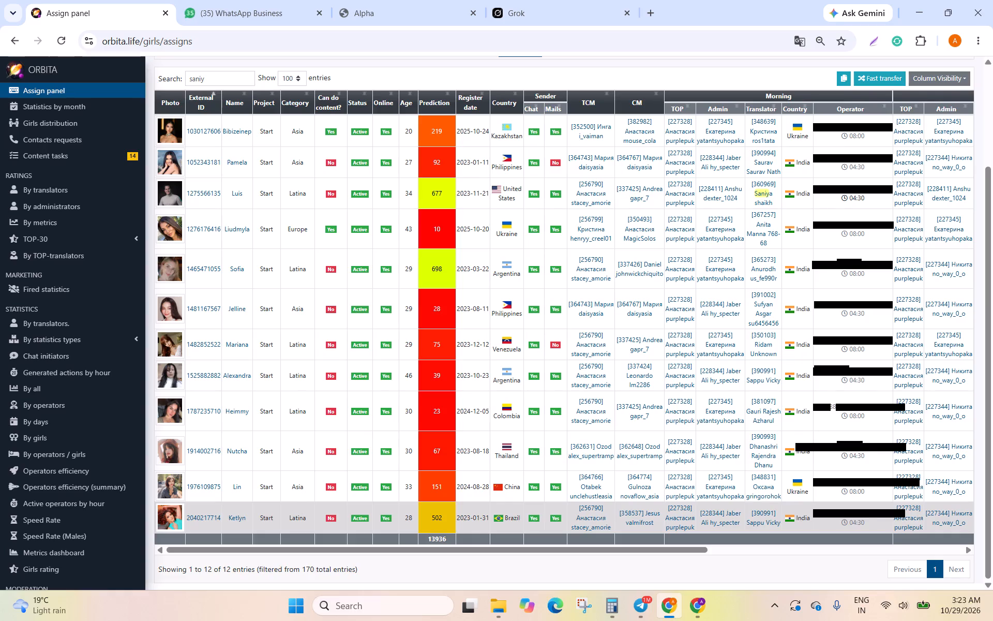
pyautogui.moveTo(327, 550); pyautogui.dragTo(693, 548)
pyautogui.moveTo(897, 549); pyautogui.dragTo(869, 549)
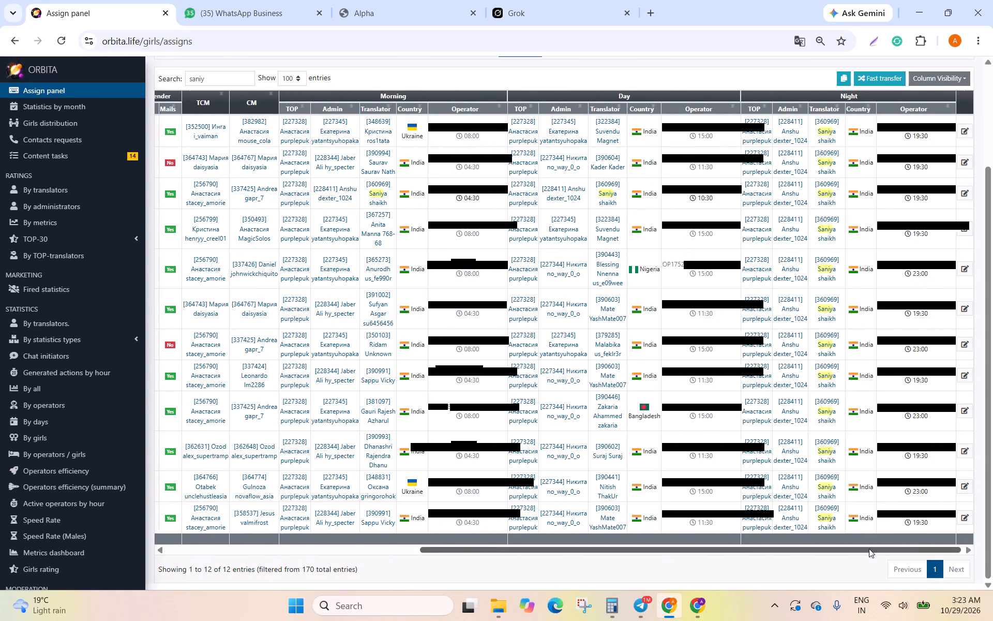
pyautogui.moveTo(869, 549); pyautogui.dragTo(992, 535)
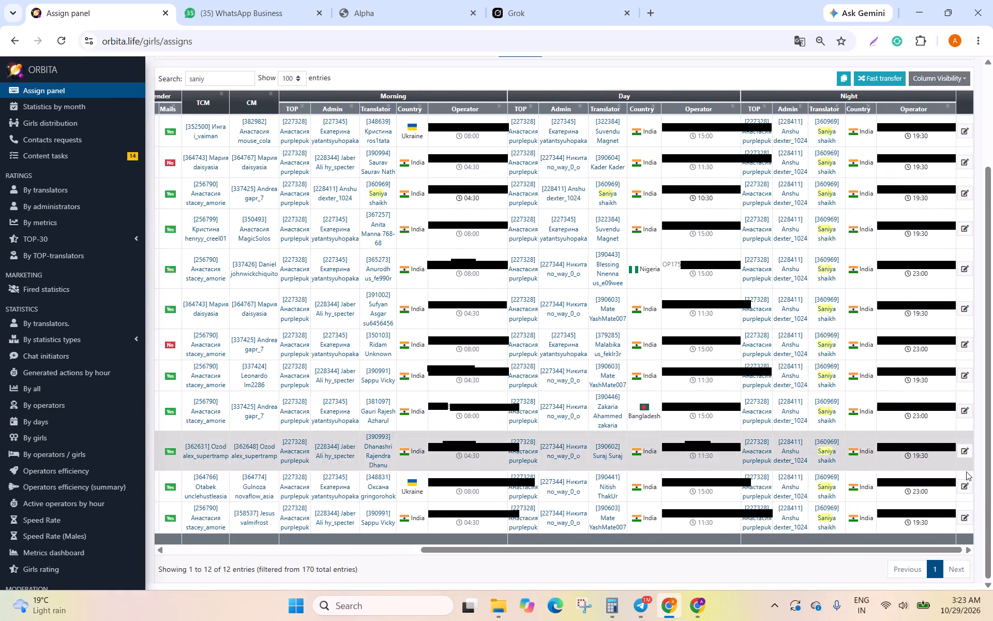
pyautogui.click(965, 344)
pyautogui.click(391, 215)
pyautogui.click(379, 224)
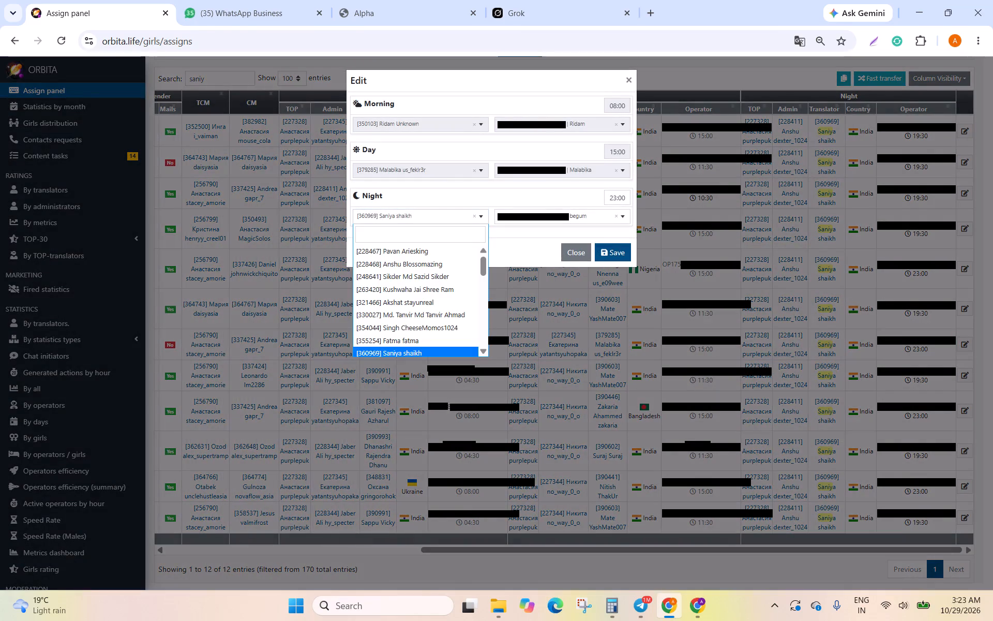
pyautogui.click(364, 245)
pyautogui.press('s')
pyautogui.press('h')
pyautogui.press('u')
pyautogui.click(382, 213)
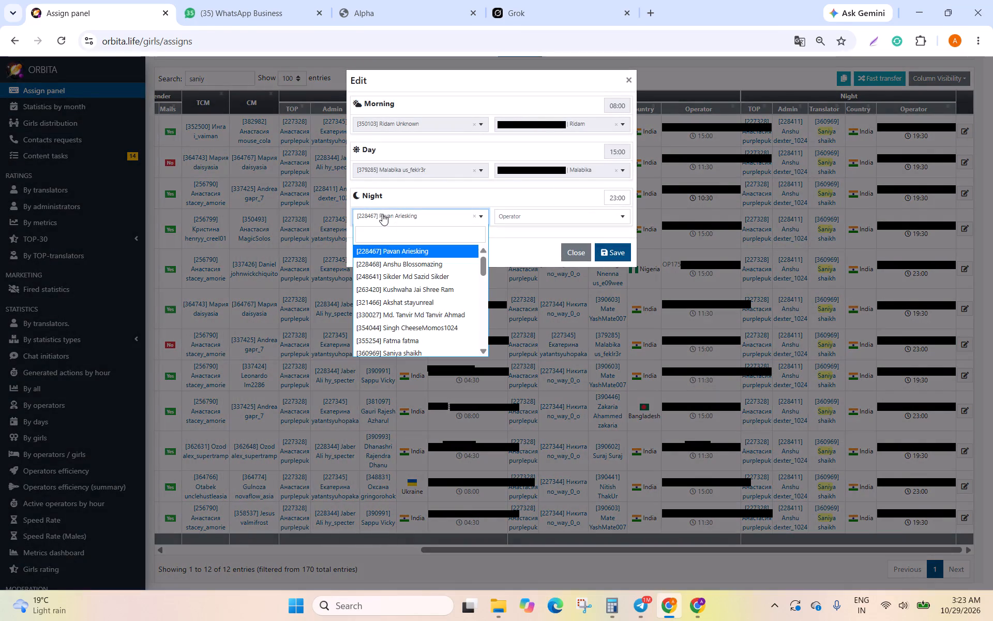
pyautogui.write('shu')
pyautogui.click(397, 225)
pyautogui.click(392, 234)
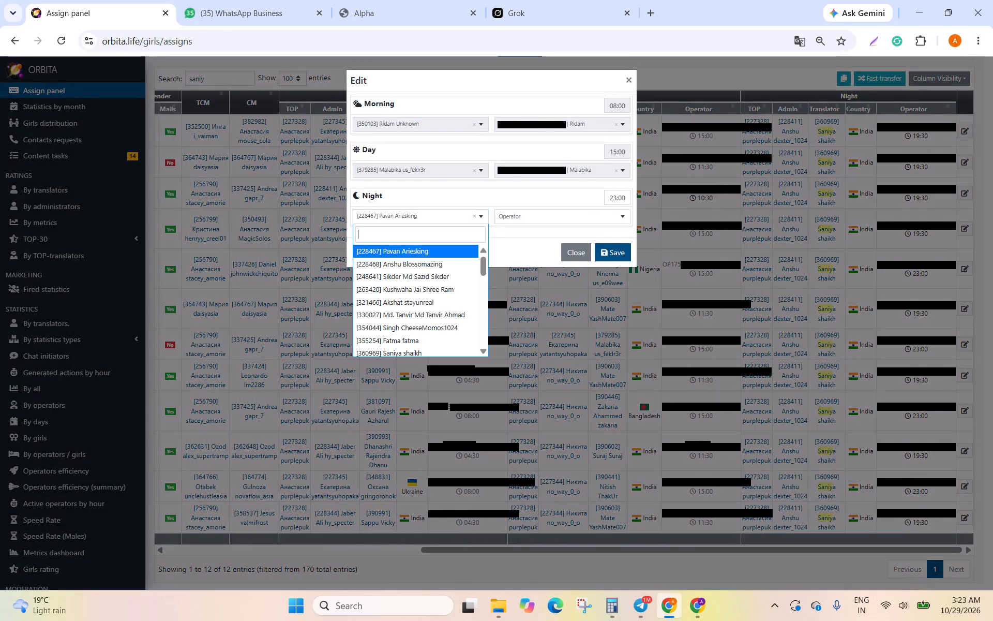
pyautogui.write('shu')
pyautogui.click(405, 266)
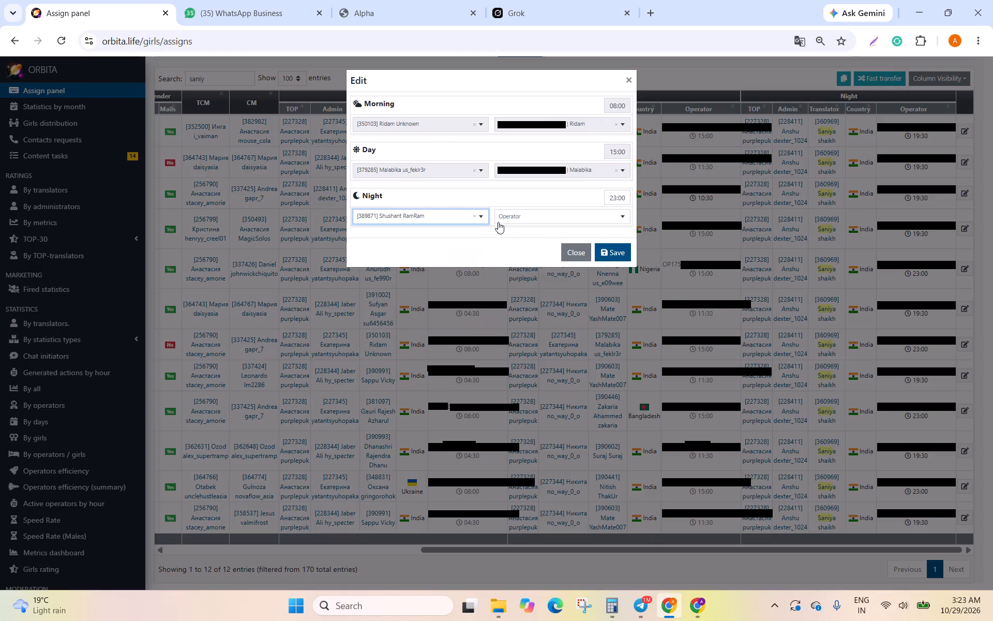
pyautogui.moveTo(500, 219); pyautogui.dragTo(500, 225)
pyautogui.click(508, 252)
pyautogui.click(626, 253)
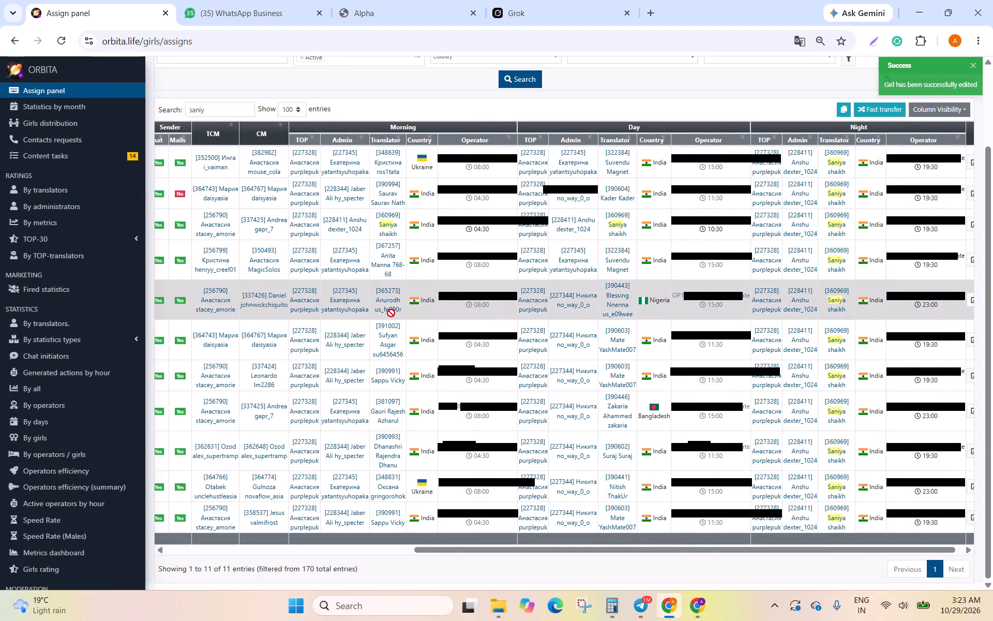
# Filter the assignments table for "shus".
pyautogui.moveTo(427, 546); pyautogui.dragTo(231, 539)
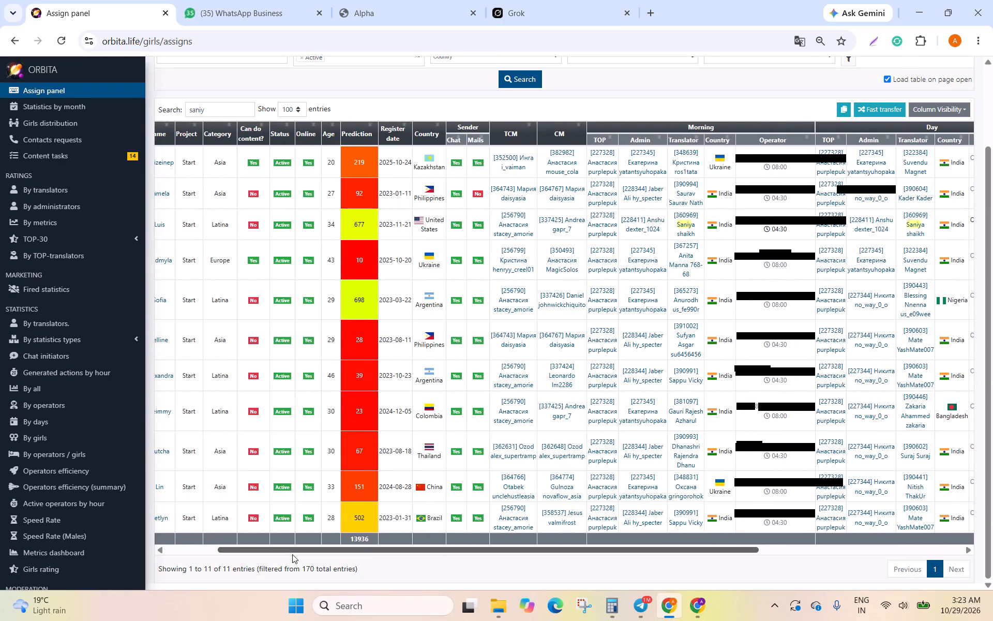
pyautogui.moveTo(288, 550); pyautogui.dragTo(75, 514)
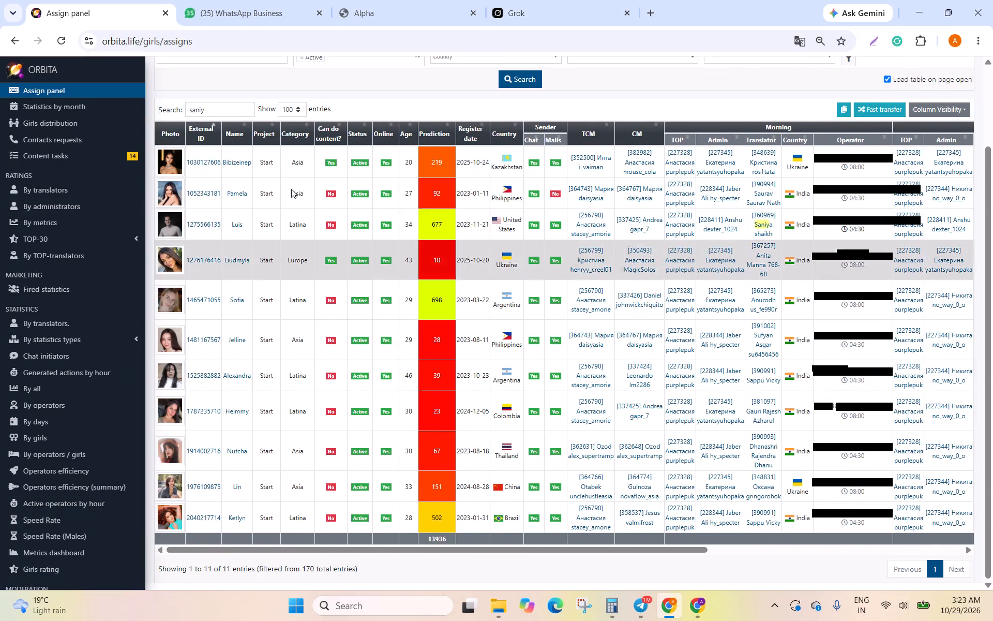
pyautogui.click(244, 110)
pyautogui.write('shus')
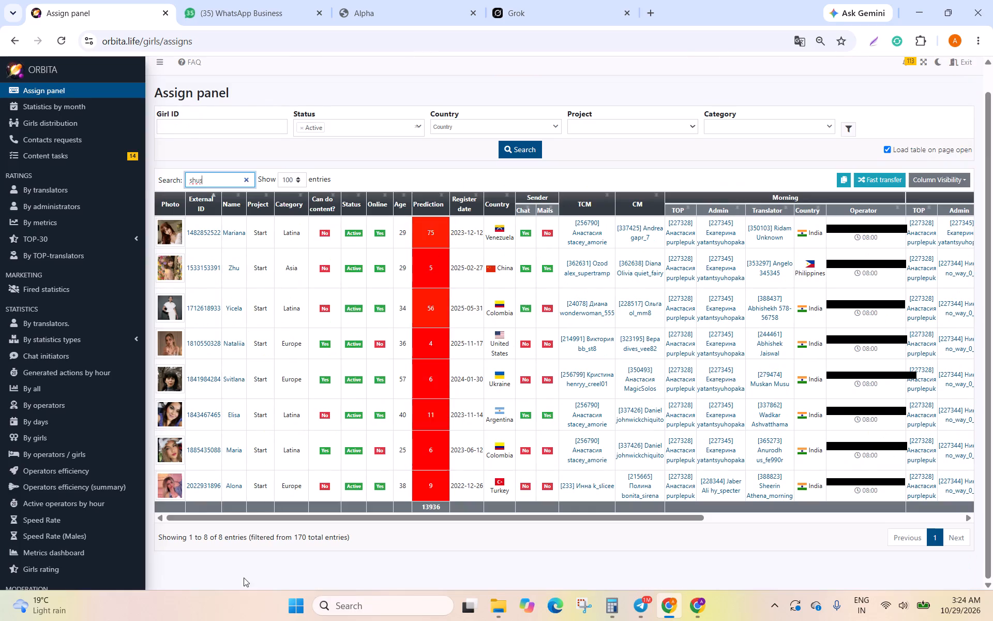
# Reassign the Night shift of Mariana's Venezuela profile from Shushant to translator Anshu with the OLD DAY Anshu operator, and save it.
pyautogui.moveTo(222, 519); pyautogui.dragTo(872, 512)
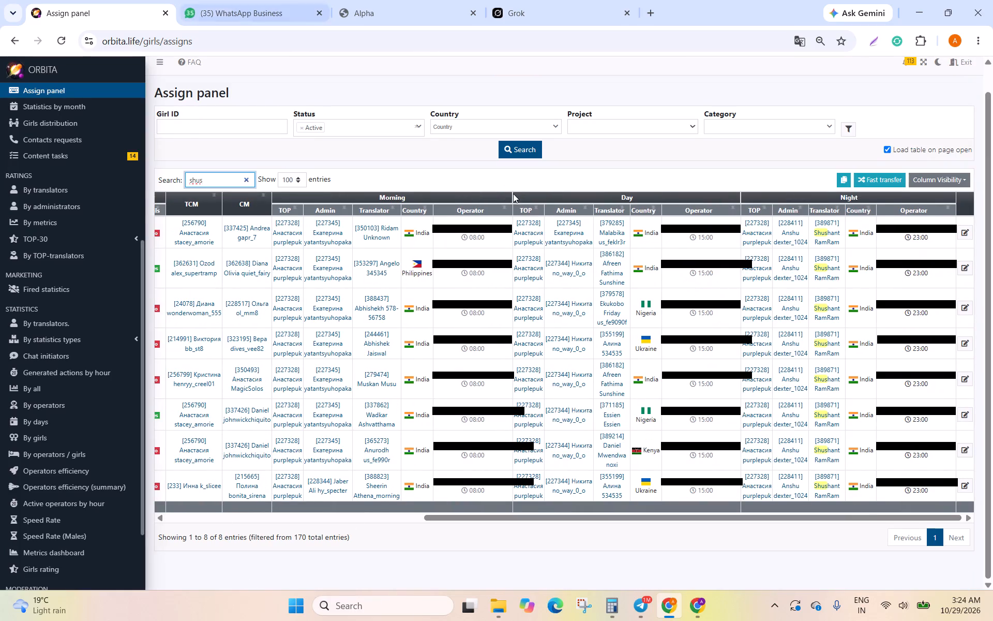
pyautogui.click(967, 229)
pyautogui.click(411, 216)
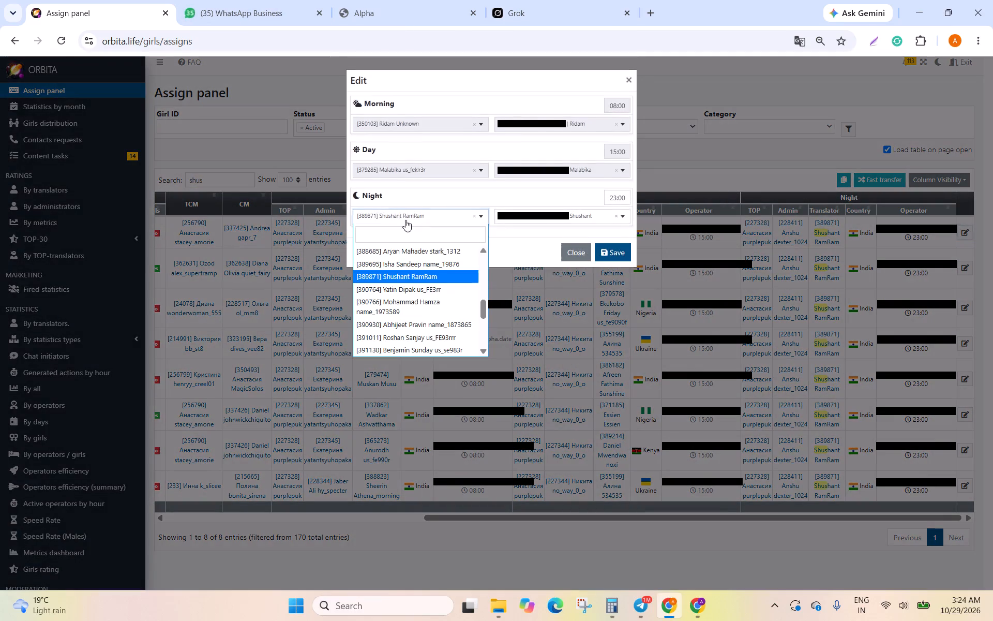
pyautogui.click(386, 224)
pyautogui.click(383, 235)
pyautogui.press('a')
pyautogui.press('n')
pyautogui.press('s')
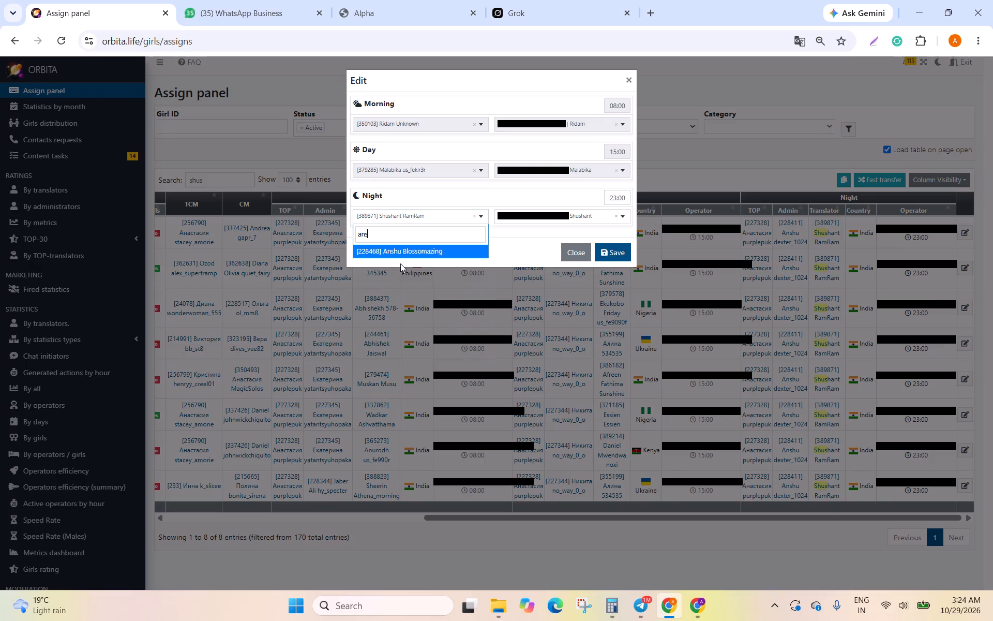
pyautogui.click(400, 251)
pyautogui.click(520, 216)
pyautogui.click(531, 249)
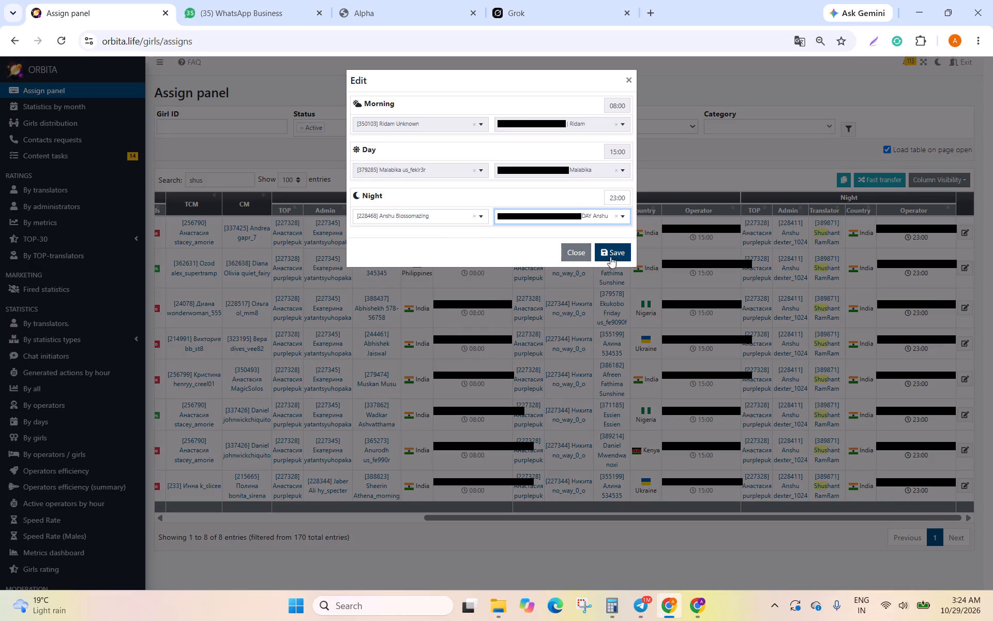
pyautogui.click(610, 254)
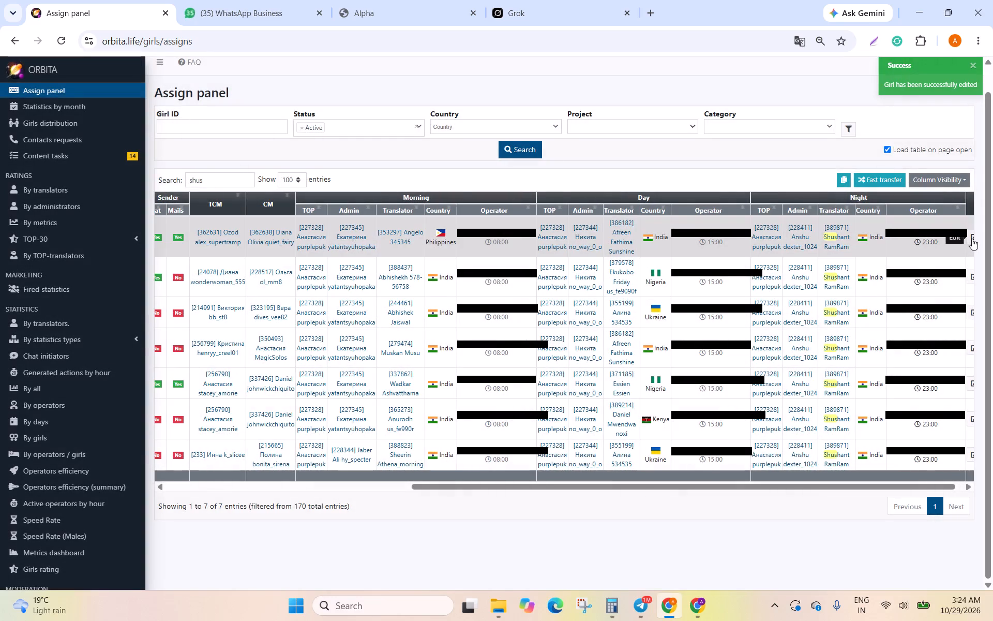
# Reassign the Night shift of Zhu's China profile from Shushant to translator Anshu with the OLD DAY Anshu operator, and save it.
pyautogui.click(973, 239)
pyautogui.click(410, 218)
pyautogui.click(398, 233)
pyautogui.press('a')
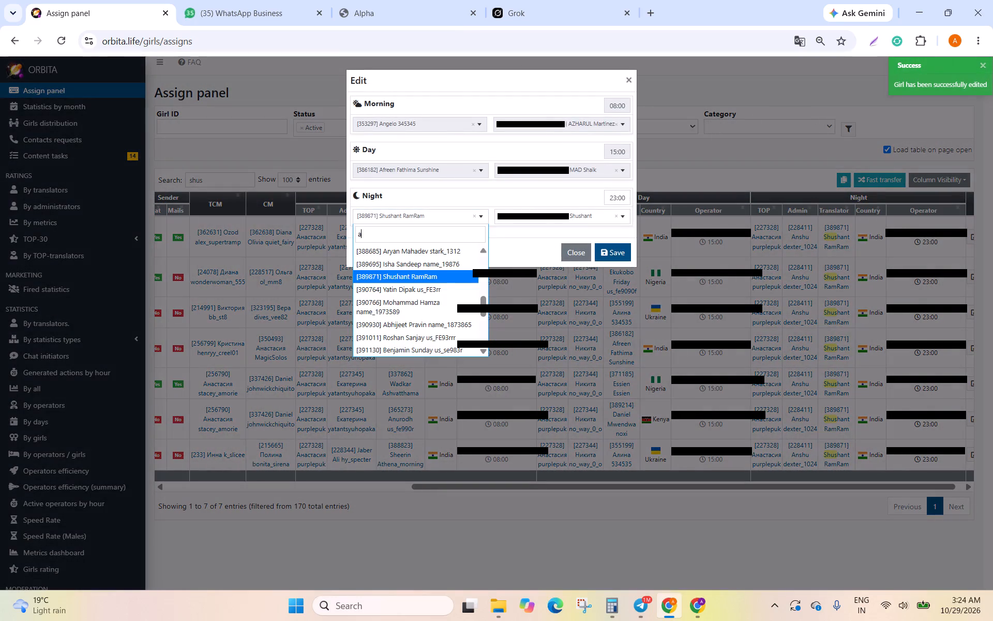
pyautogui.press('n')
pyautogui.press('s')
pyautogui.click(409, 253)
pyautogui.click(505, 221)
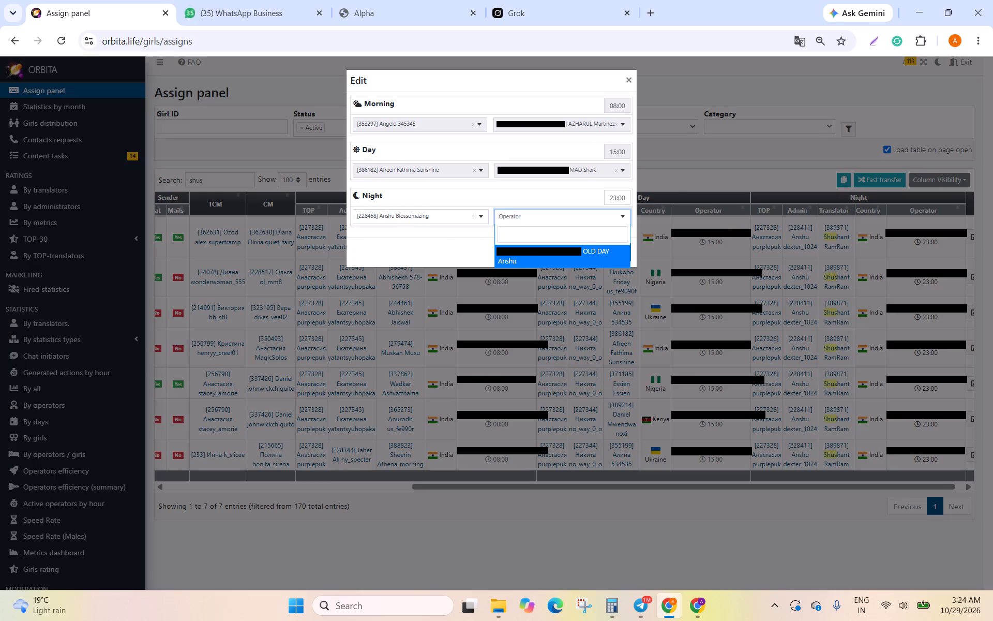
pyautogui.click(520, 256)
pyautogui.click(609, 255)
# Reassign the Night shift of Yicela's Colombia profile from Shushant to translator Anshu with the OLD DAY Anshu operator, and save it.
pyautogui.click(973, 236)
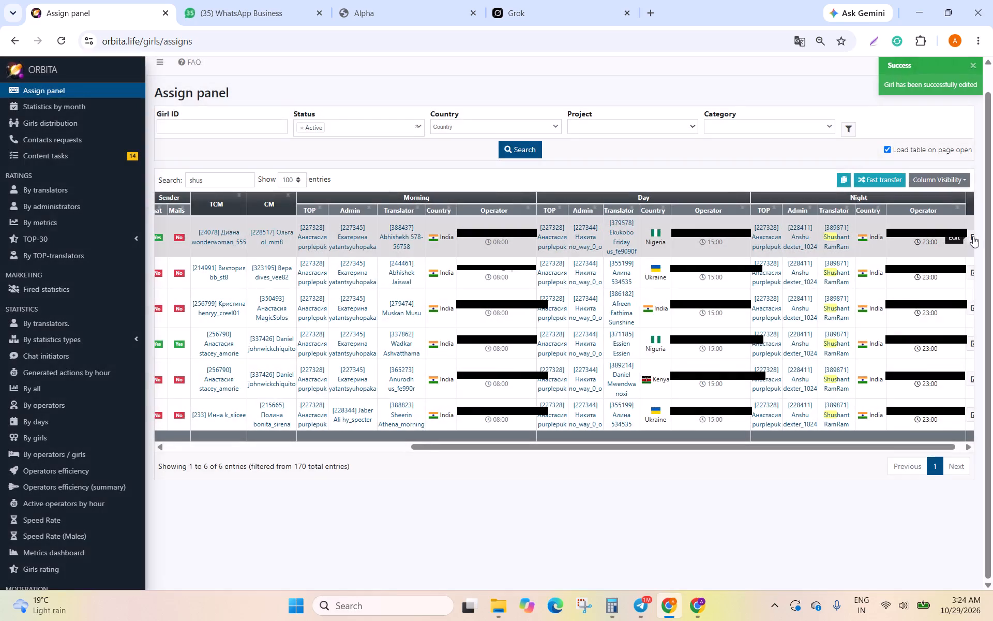
pyautogui.click(399, 217)
pyautogui.click(381, 232)
pyautogui.press('a')
pyautogui.press('n')
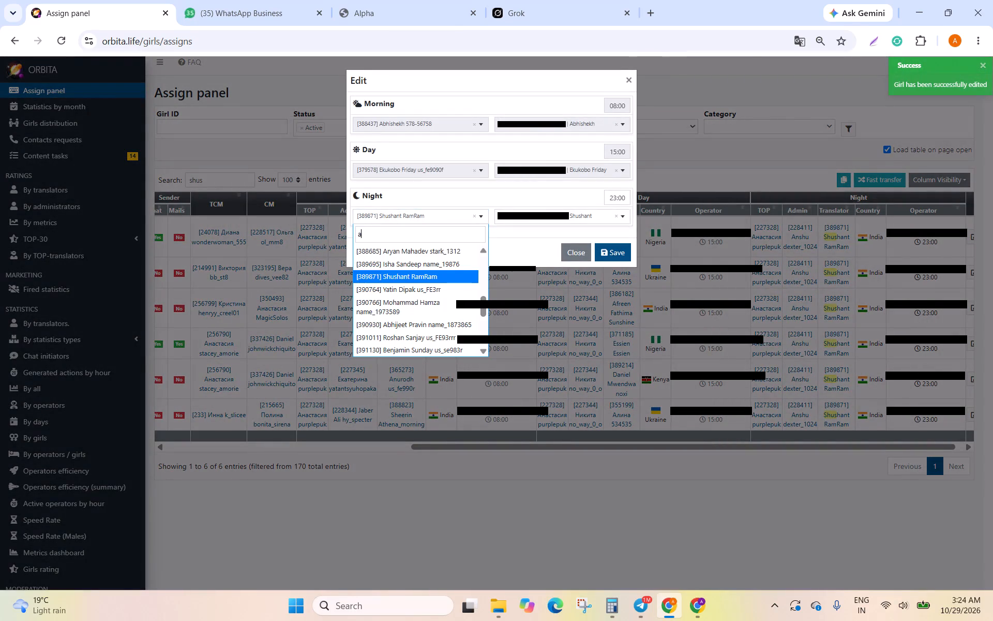
pyautogui.press('s')
pyautogui.click(427, 252)
pyautogui.click(506, 225)
pyautogui.click(510, 219)
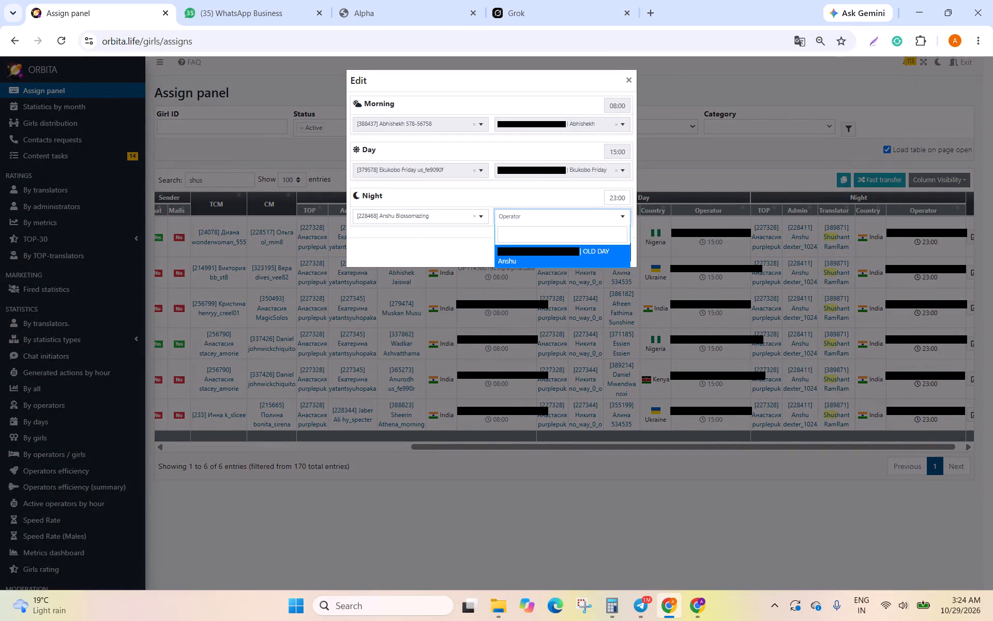
pyautogui.click(526, 257)
pyautogui.click(604, 257)
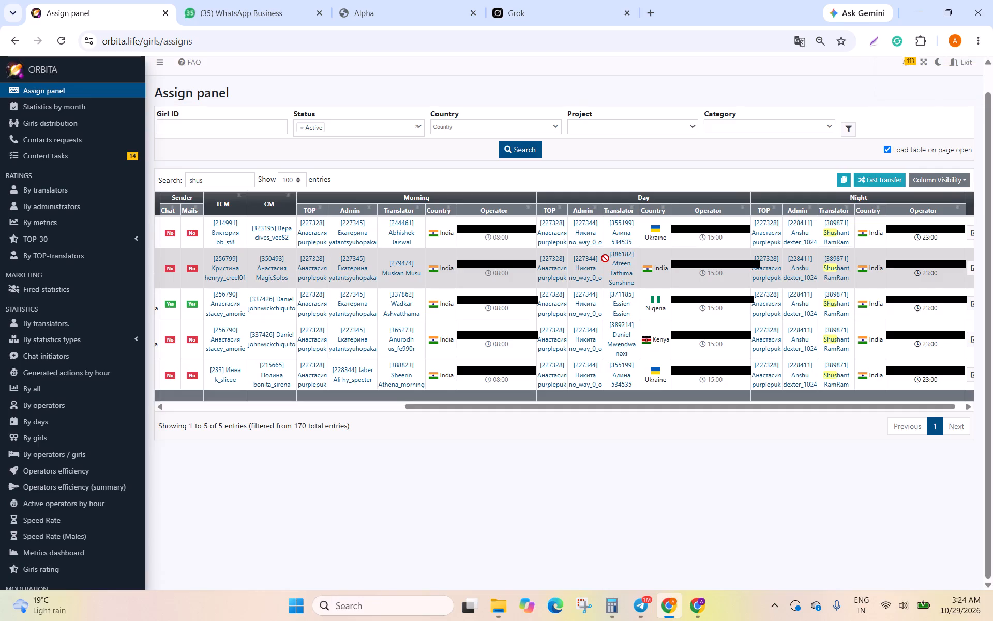
# Reassign the Night shift of Nataliia's United States profile from Shushant to translator Anshu with Anshu's operator, and save it.
pyautogui.click(971, 233)
pyautogui.click(390, 215)
pyautogui.click(379, 244)
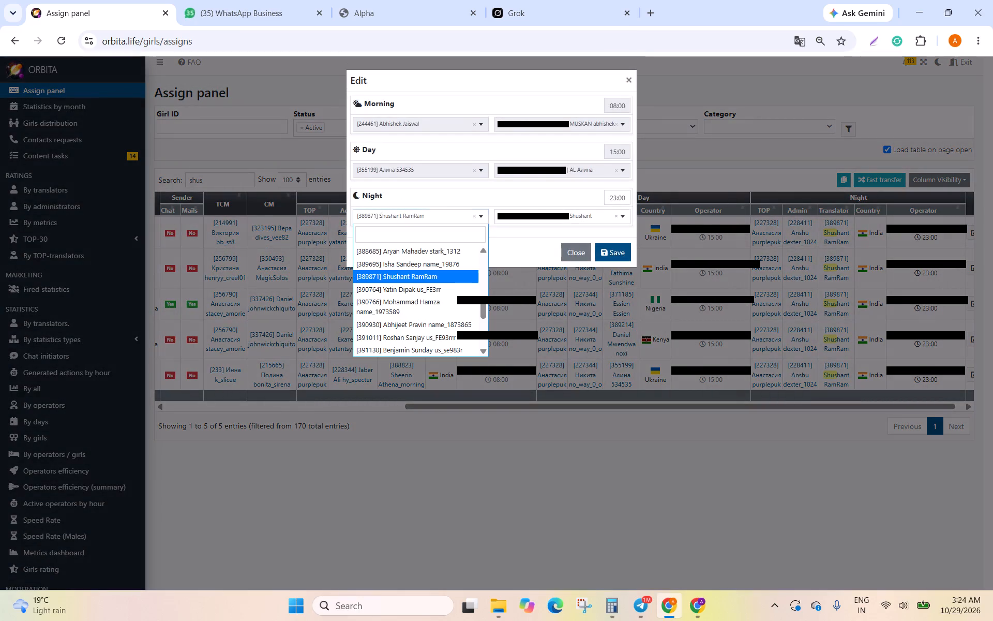
pyautogui.click(375, 238)
pyautogui.press('a')
pyautogui.press('n')
pyautogui.press('s')
pyautogui.click(417, 252)
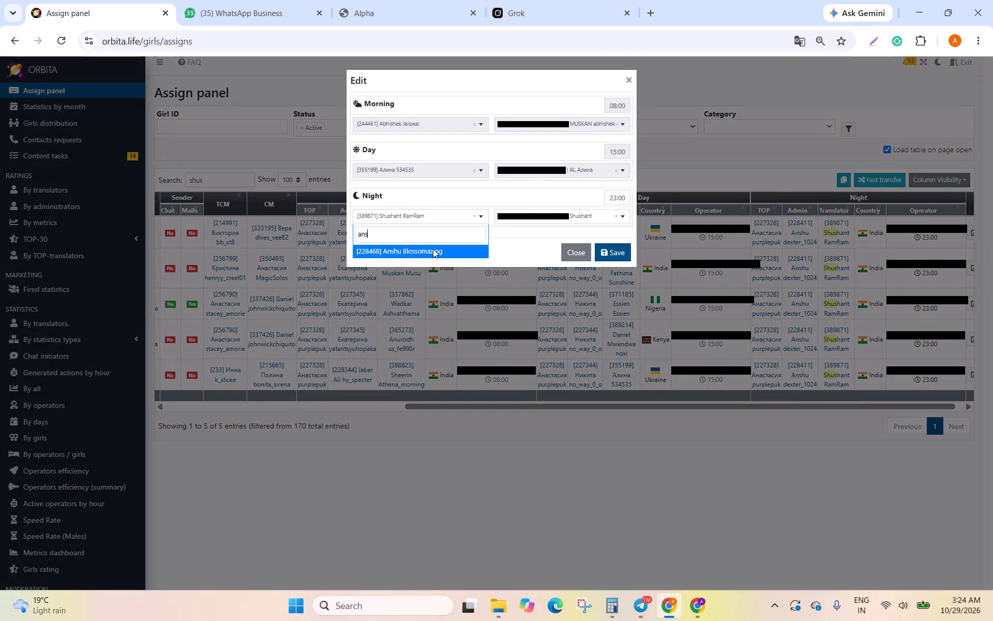
pyautogui.click(541, 221)
pyautogui.click(537, 253)
pyautogui.click(609, 253)
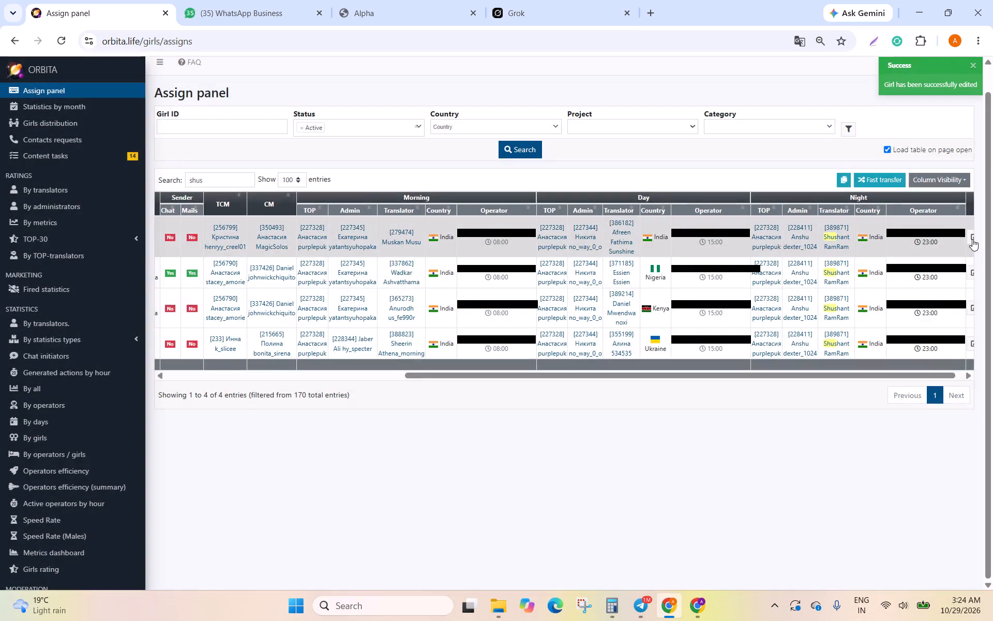
# Reassign the Night shift of Svitlana's Ukraine profile from Shushant to translator Anshu with the OLD DAY Anshu operator, and save it.
pyautogui.click(971, 238)
pyautogui.click(399, 215)
pyautogui.click(389, 228)
pyautogui.press('a')
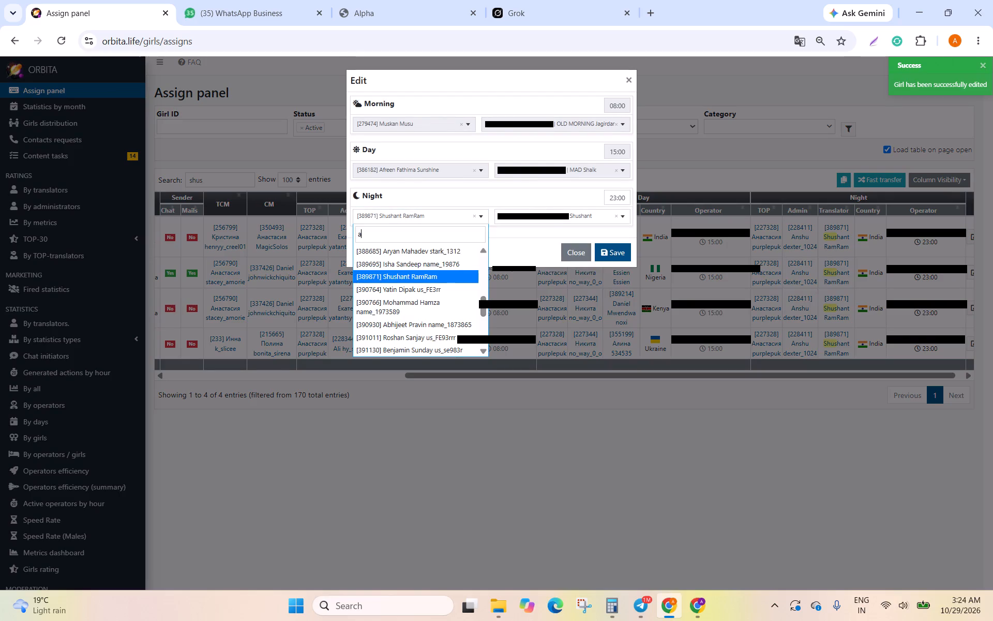
pyautogui.press('n')
pyautogui.press('s')
pyautogui.click(394, 249)
pyautogui.click(517, 221)
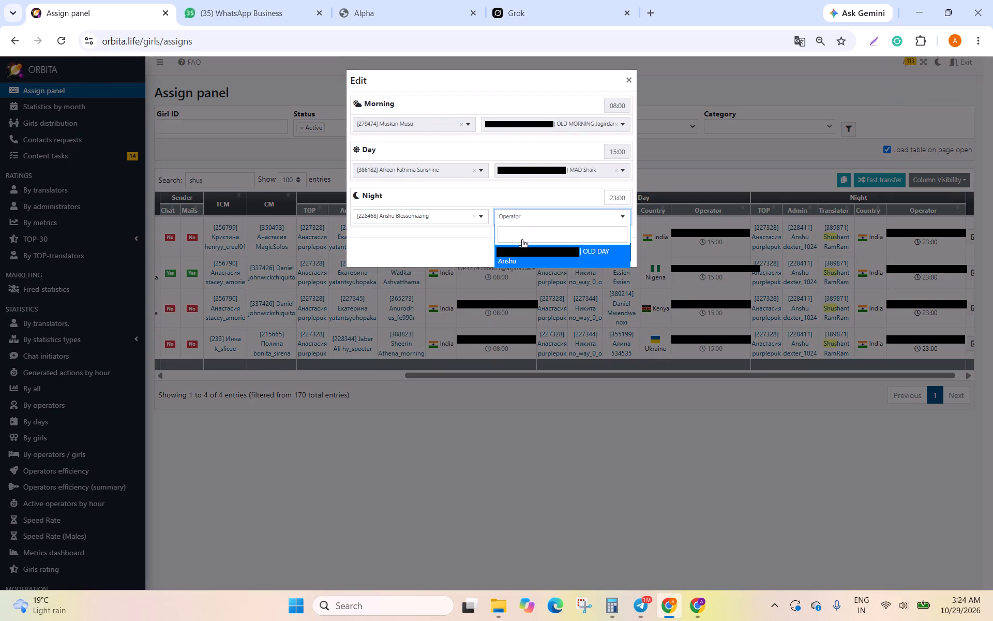
pyautogui.click(528, 252)
pyautogui.click(632, 253)
pyautogui.click(628, 253)
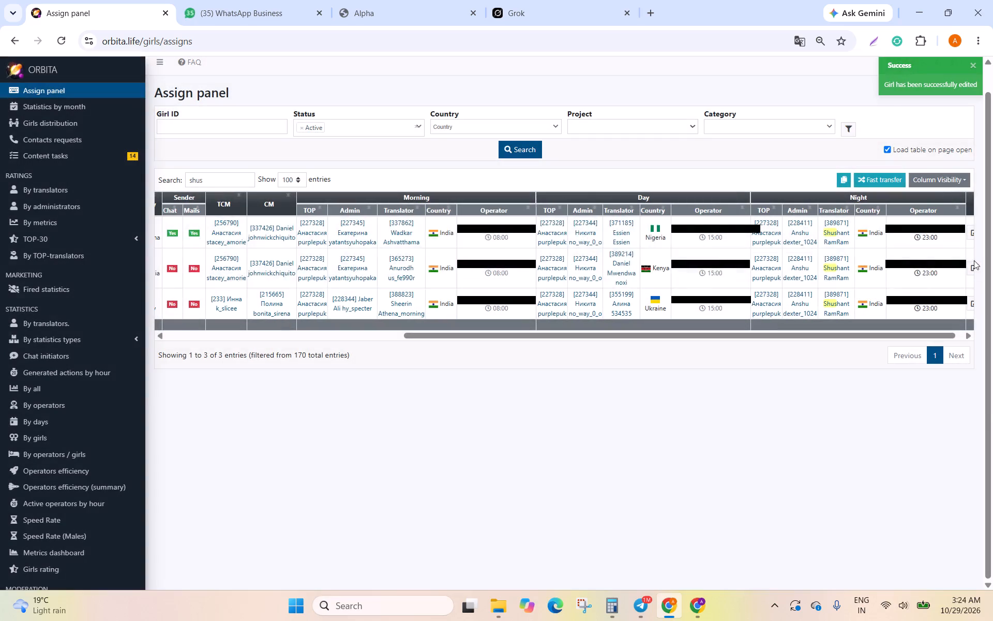
# Reassign the Night shift of Elisa's Argentina profile from Shushant to translator Anshu with Anshu's operator, and save it.
pyautogui.click(972, 237)
pyautogui.click(393, 216)
pyautogui.click(375, 229)
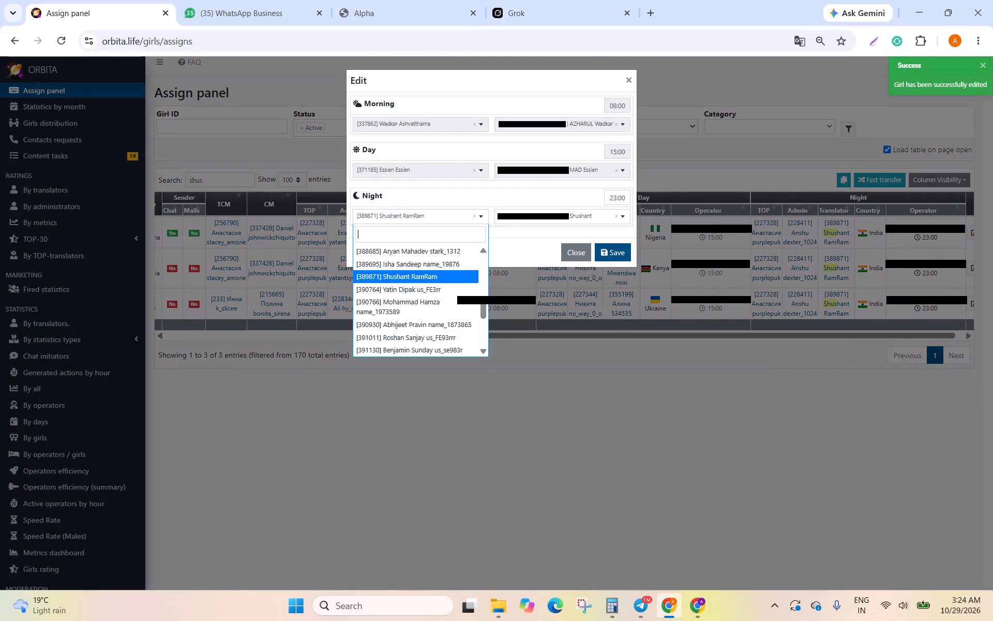
pyautogui.press('a')
pyautogui.press('n')
pyautogui.press('s')
pyautogui.click(389, 246)
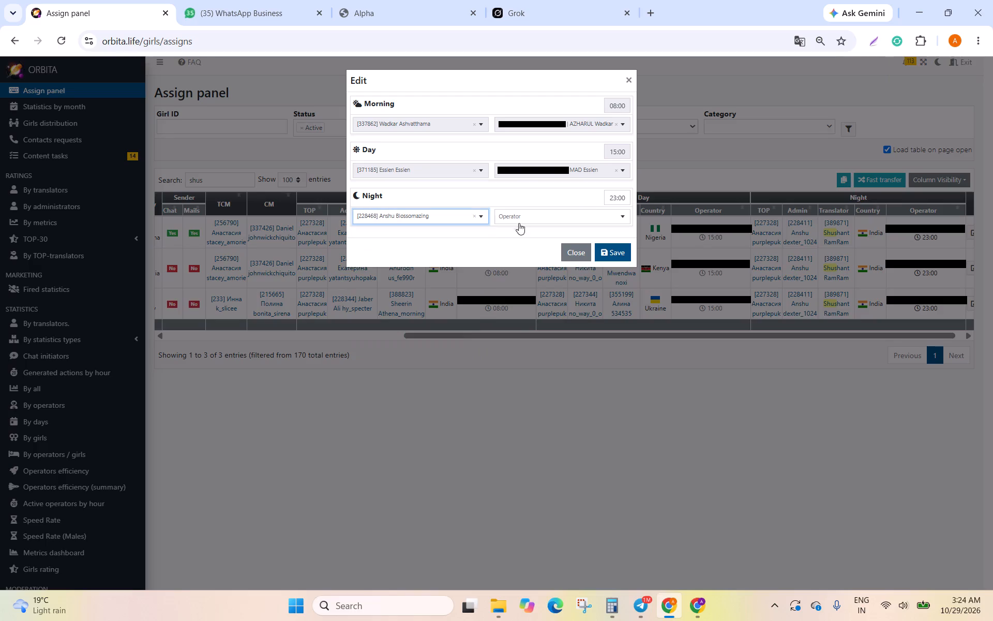
pyautogui.click(520, 221)
pyautogui.click(532, 258)
pyautogui.moveTo(582, 259); pyautogui.dragTo(599, 261)
pyautogui.click(602, 259)
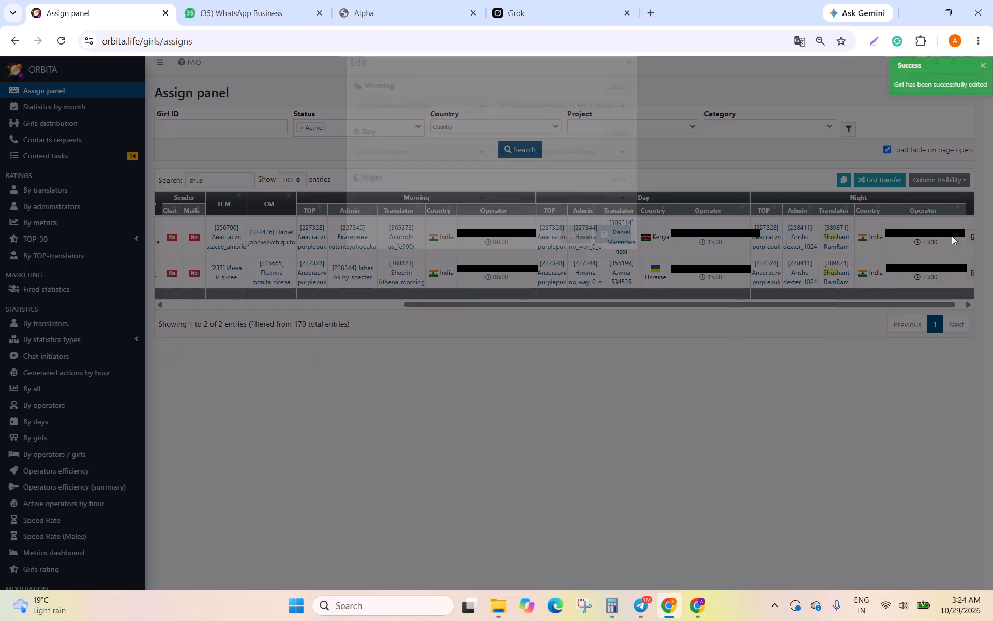
# Reassign the Night shift of Maria's Colombia profile from Shushant to translator Anshu with Anshu's operator, and save it.
pyautogui.click(972, 236)
pyautogui.click(387, 210)
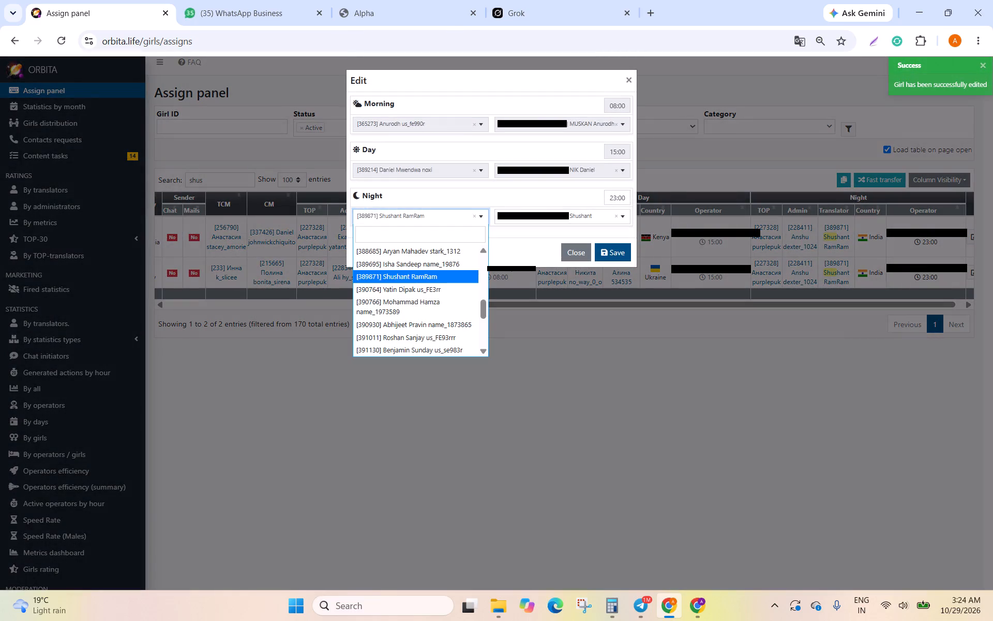
pyautogui.click(375, 228)
pyautogui.press('a')
pyautogui.write('ns')
pyautogui.click(391, 250)
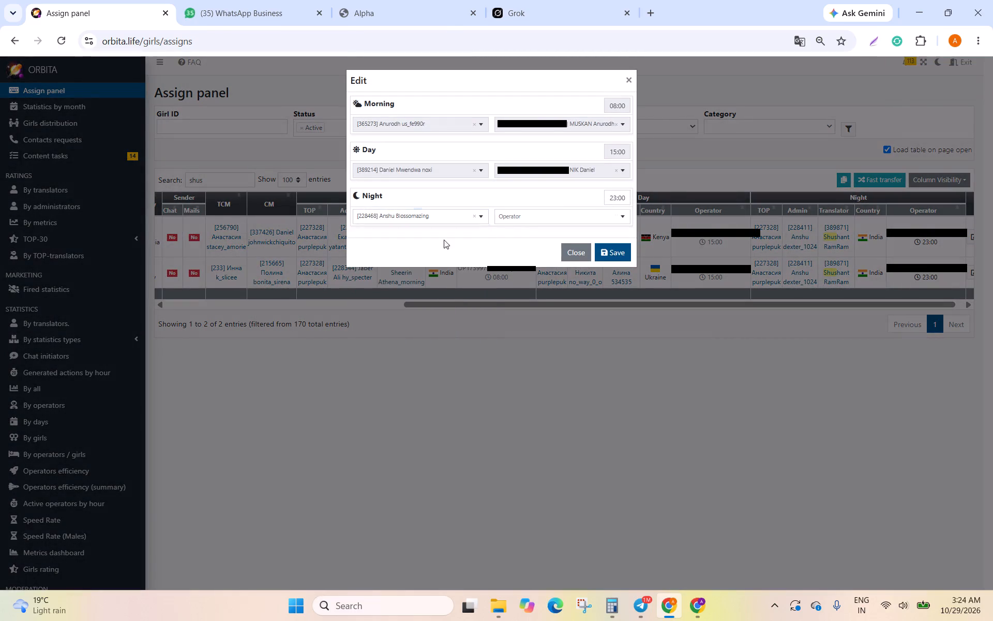
pyautogui.click(516, 221)
pyautogui.click(520, 250)
pyautogui.click(601, 256)
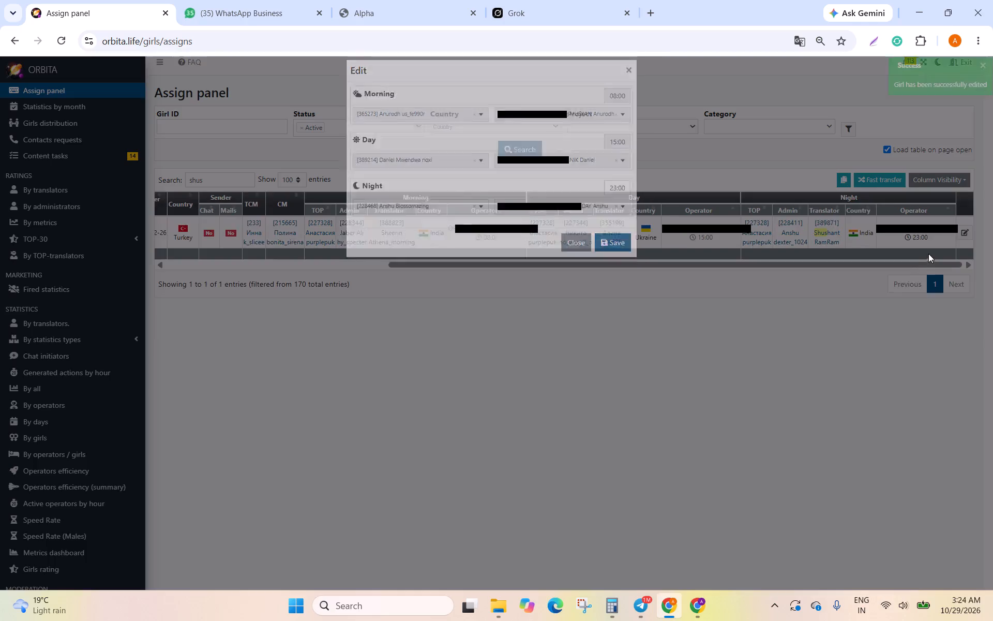
# Reassign the Night shift of Alona's Turkey profile from Shushant to translator Anshu with Anshu's operator, and save it.
pyautogui.moveTo(882, 261); pyautogui.dragTo(203, 220)
pyautogui.moveTo(216, 268); pyautogui.dragTo(878, 291)
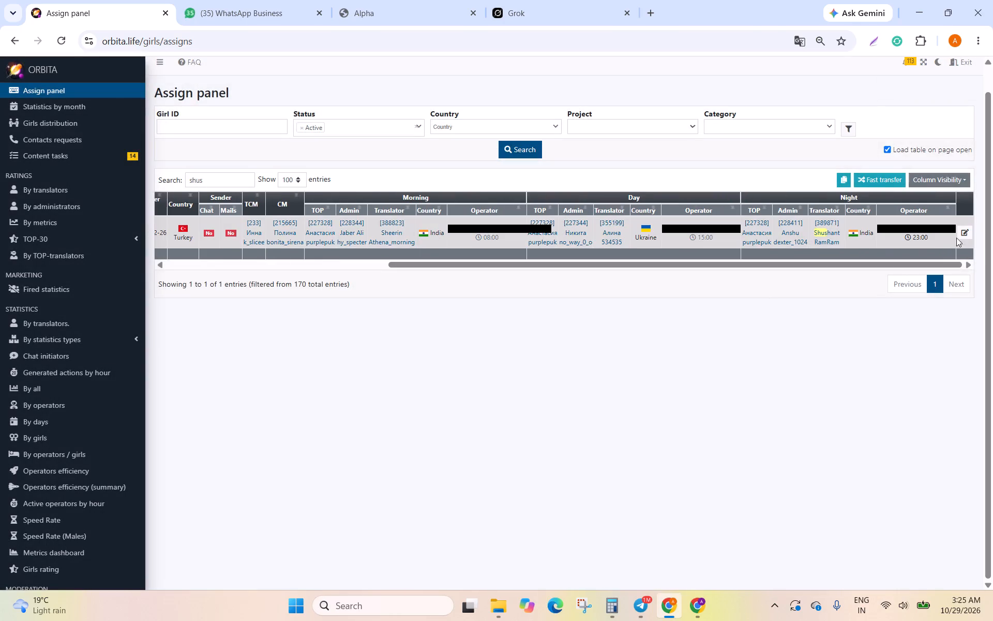
pyautogui.click(961, 234)
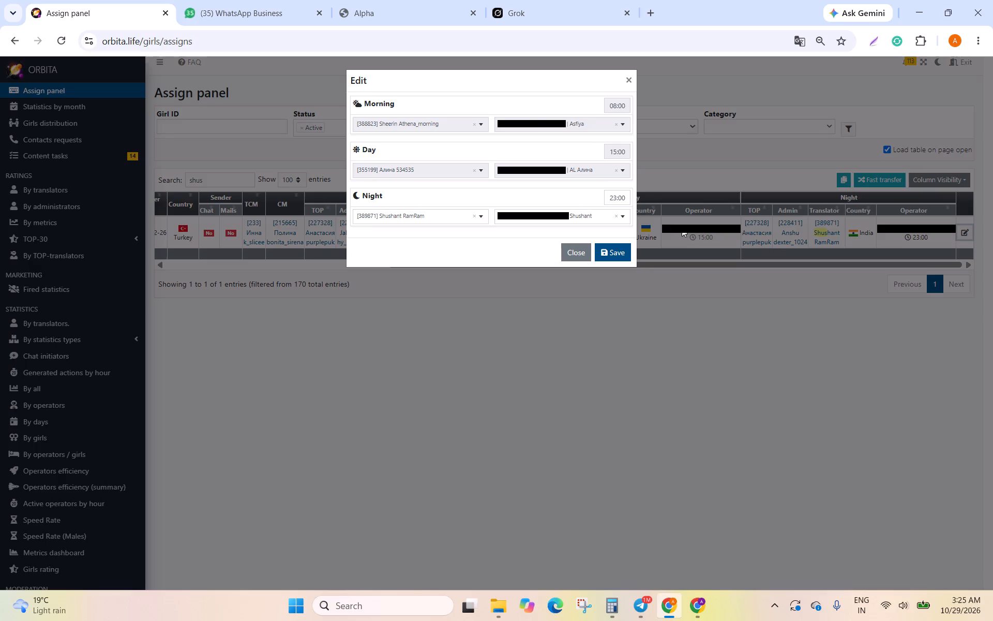
pyautogui.click(379, 217)
pyautogui.click(379, 245)
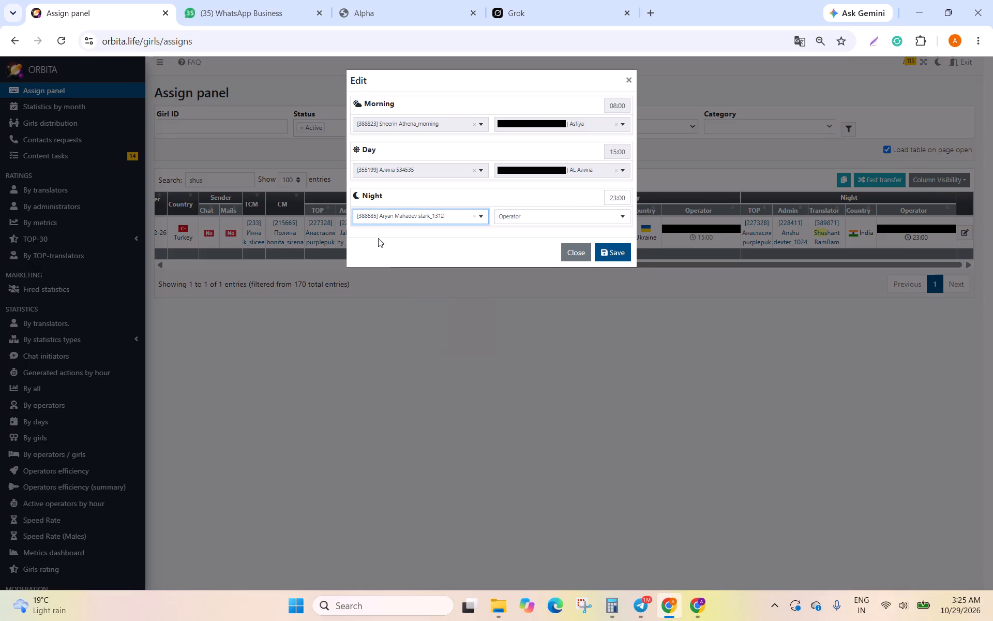
pyautogui.click(380, 219)
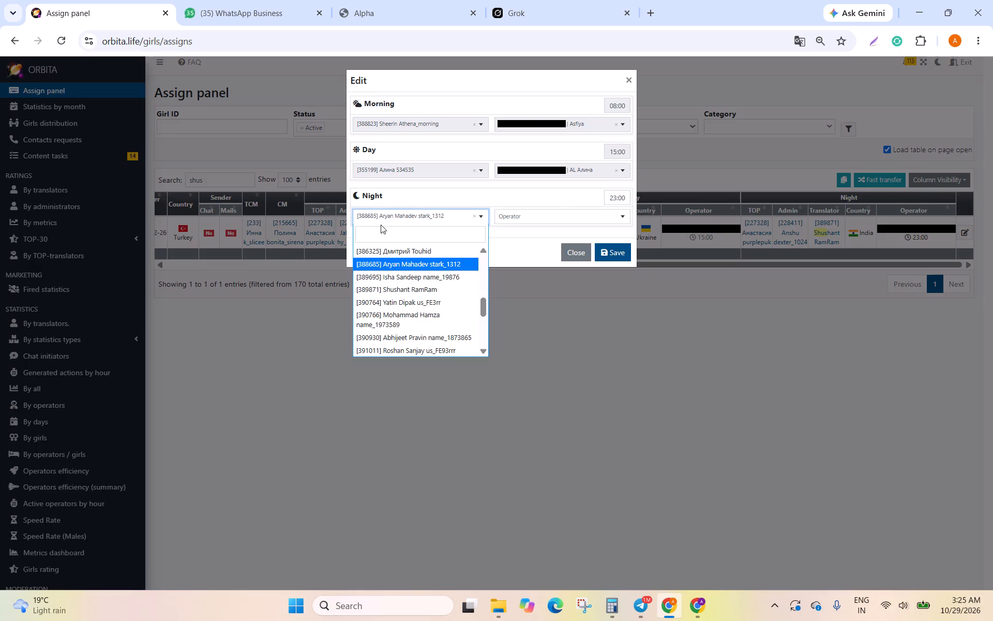
pyautogui.click(381, 226)
pyautogui.press('a')
pyautogui.press('n')
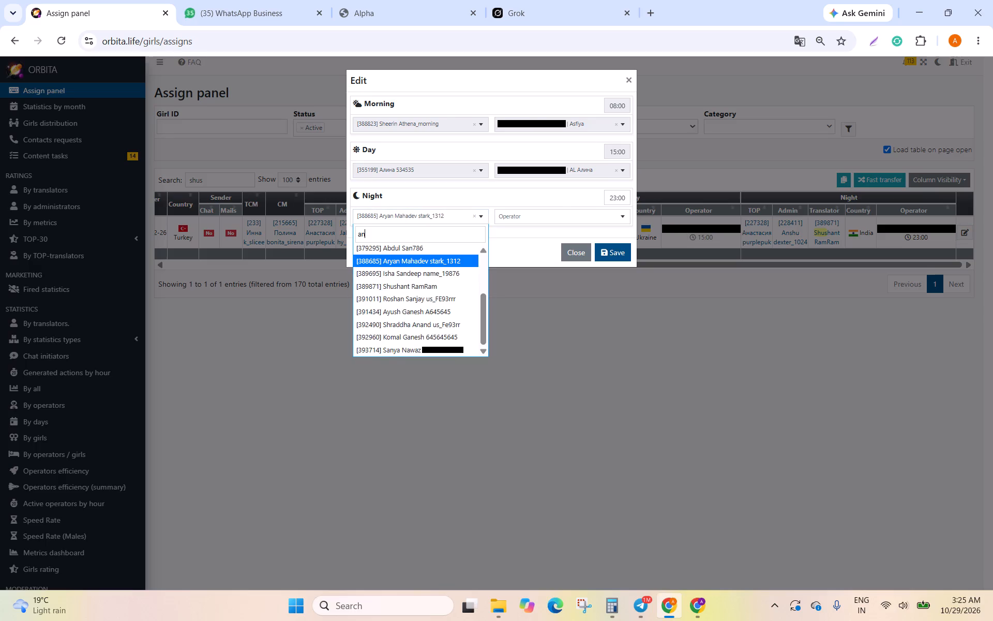
pyautogui.press('s')
pyautogui.click(410, 252)
pyautogui.click(529, 218)
pyautogui.click(527, 248)
pyautogui.click(616, 257)
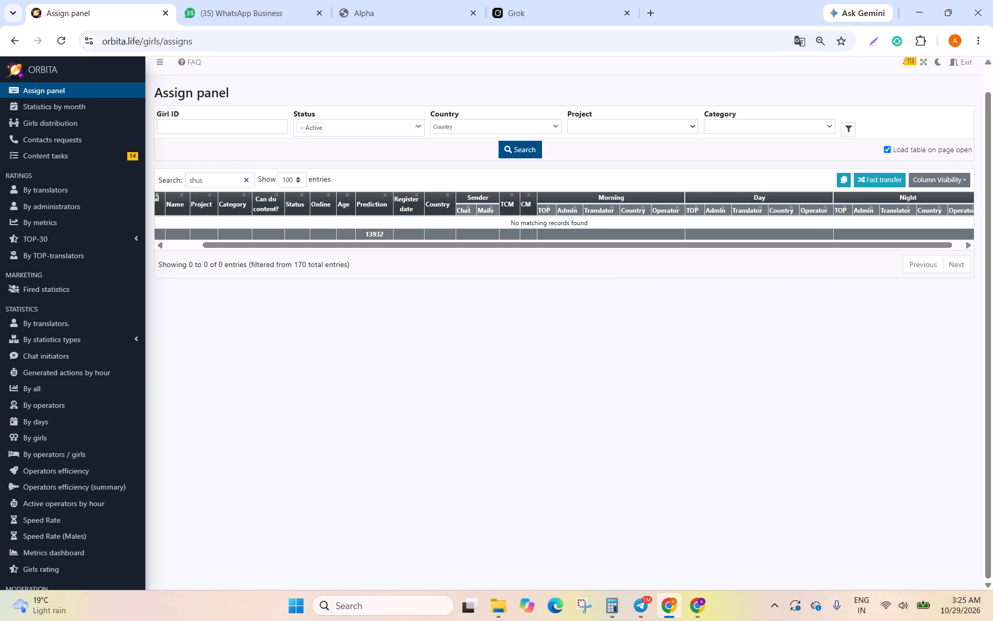
# Clear the search filter from the assignments table.
pyautogui.click(245, 178)
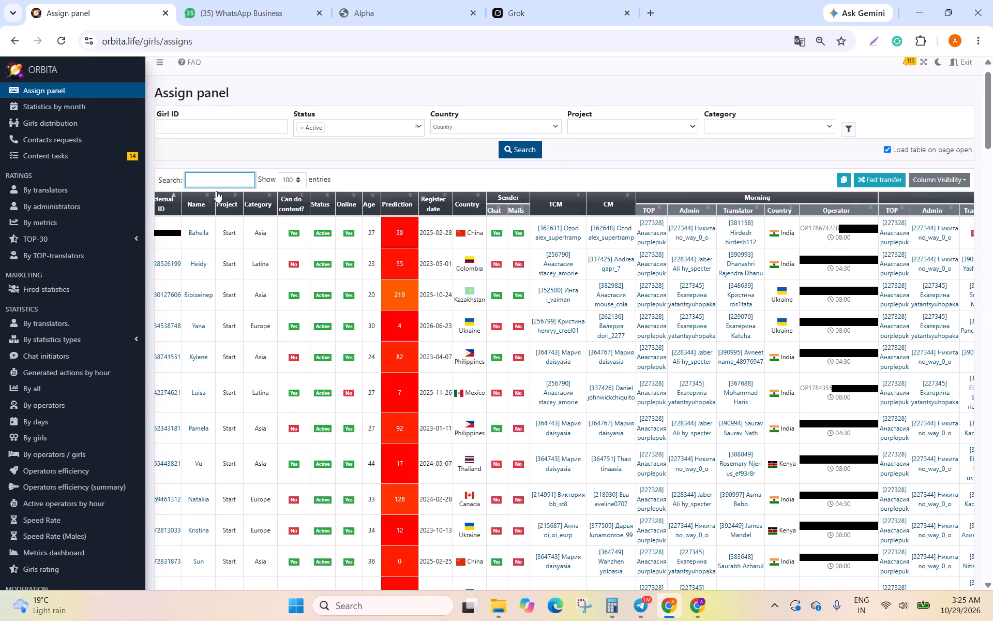
pyautogui.scroll(-6, 217, 190)
pyautogui.scroll(8, 232, 194)
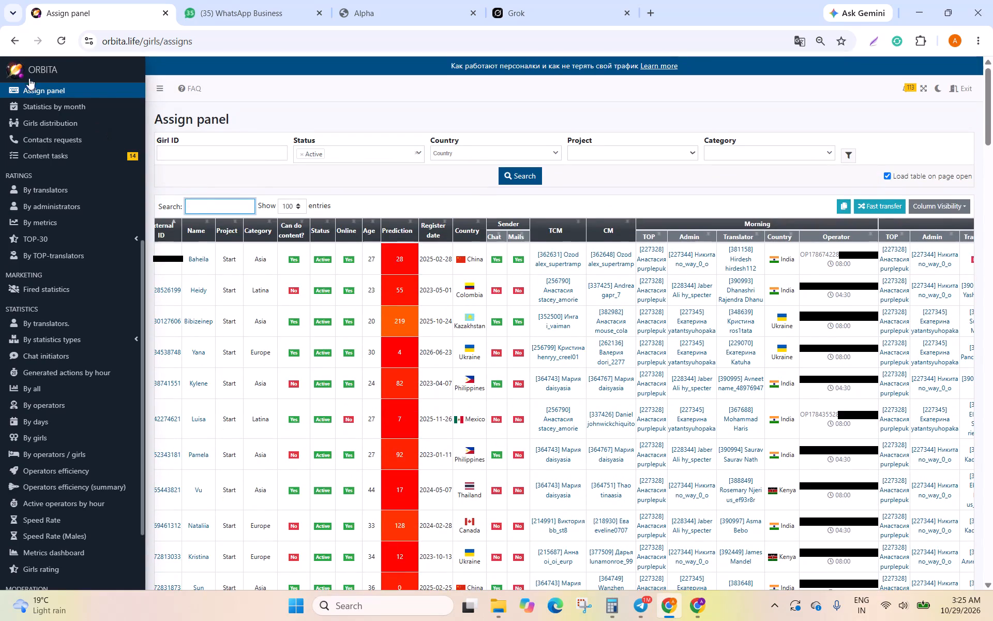
# Open the Orbita dashboard.
pyautogui.click(29, 76)
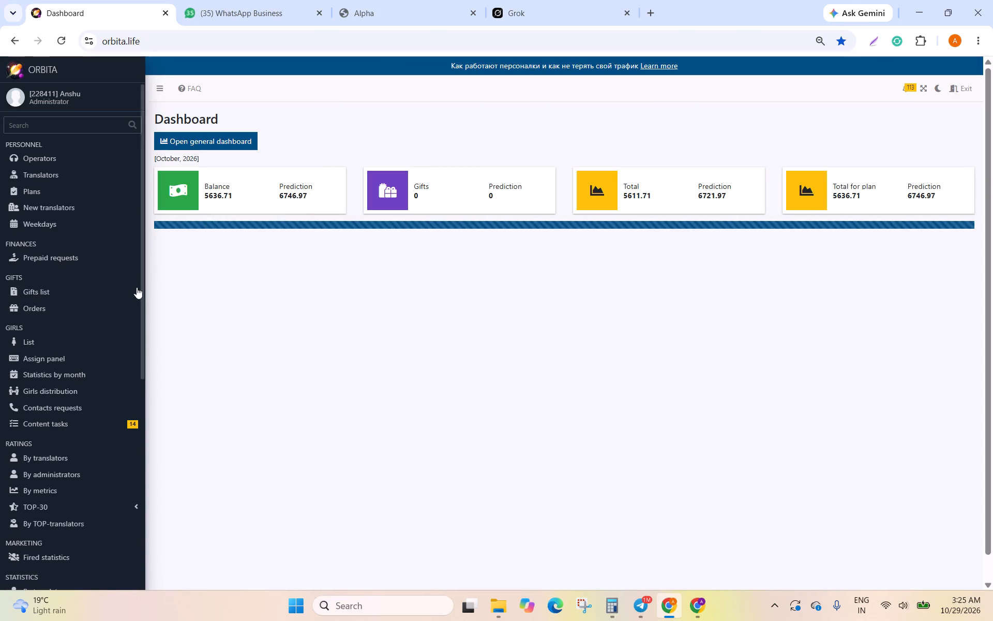
# Open the Assign panel and filter the assignments table by "anshu".
pyautogui.click(48, 357)
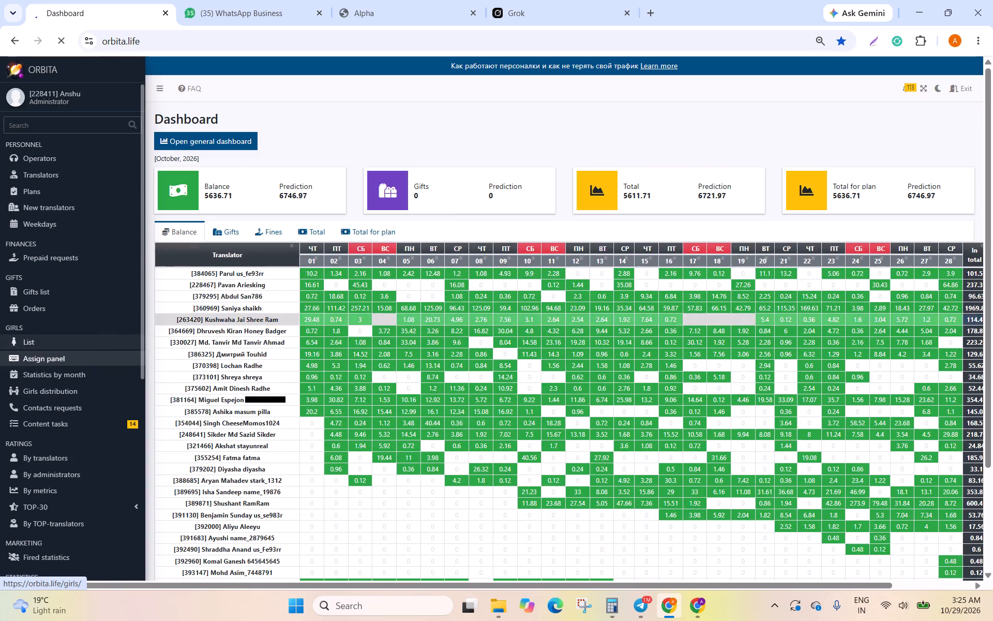
pyautogui.click(220, 206)
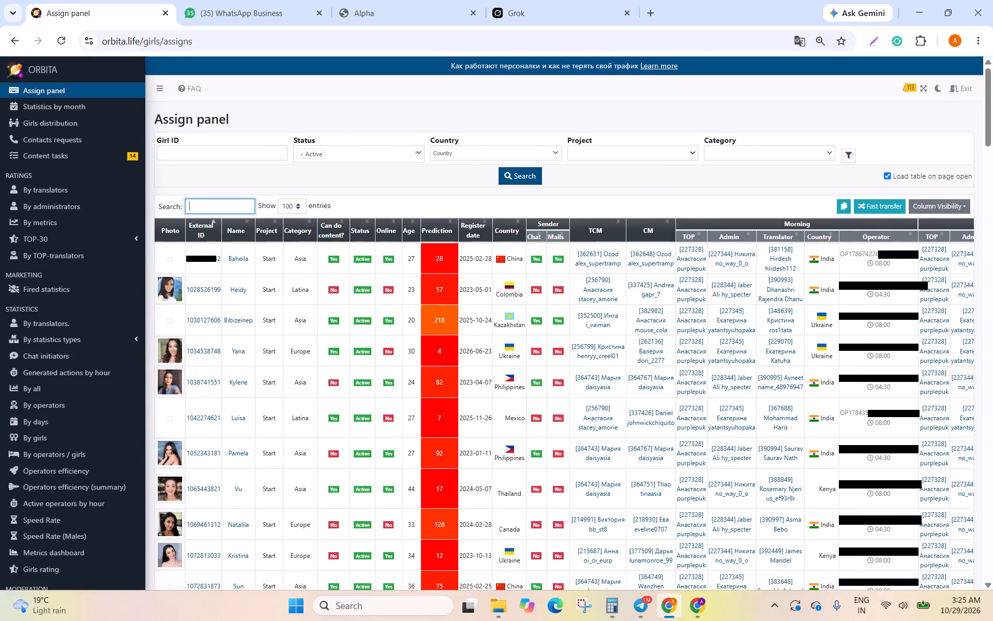
pyautogui.write('anshu')
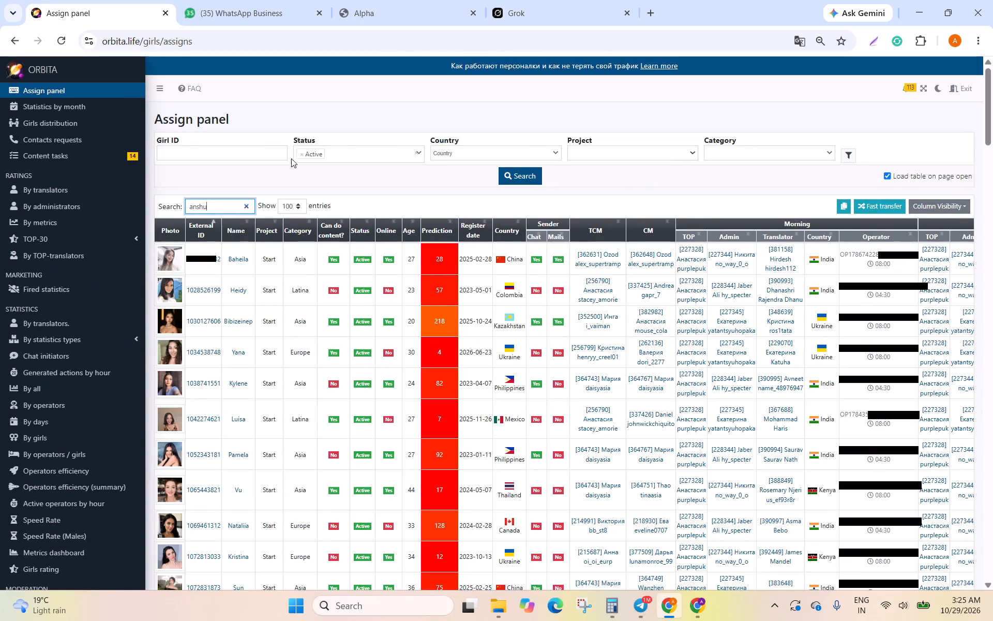
pyautogui.scroll(-4, 325, 252)
pyautogui.scroll(-15, 332, 371)
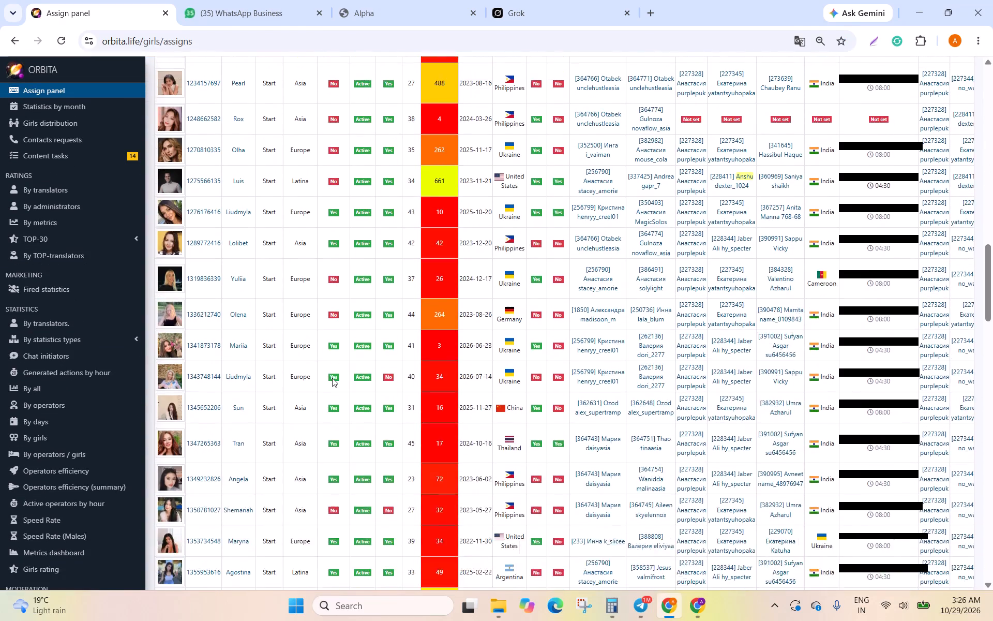
pyautogui.scroll(-20, 488, 379)
pyautogui.scroll(-15, 488, 379)
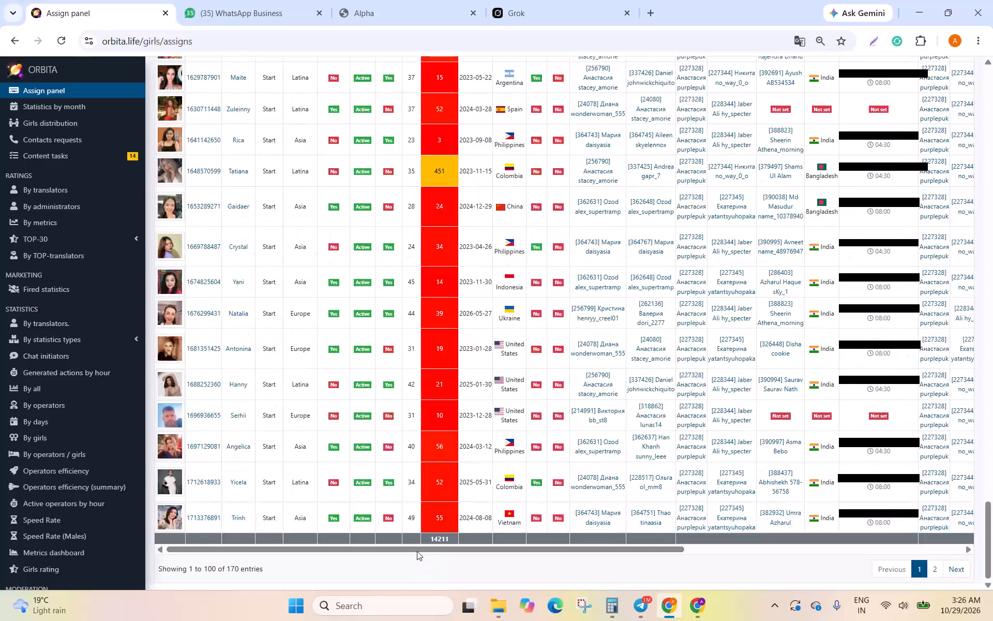
pyautogui.moveTo(415, 547); pyautogui.dragTo(992, 527)
pyautogui.click(963, 485)
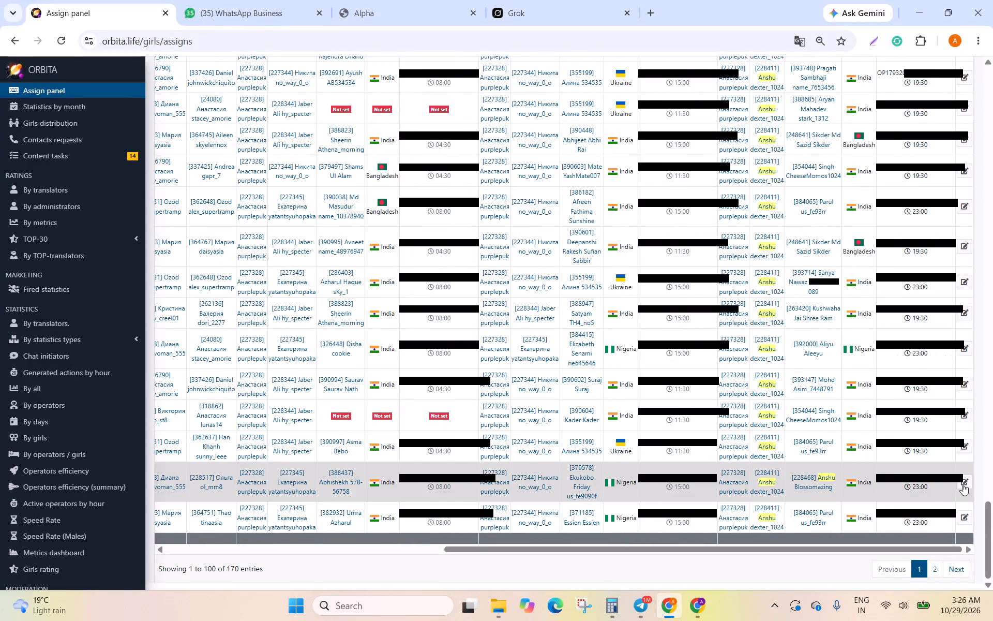
pyautogui.click(421, 209)
pyautogui.click(384, 235)
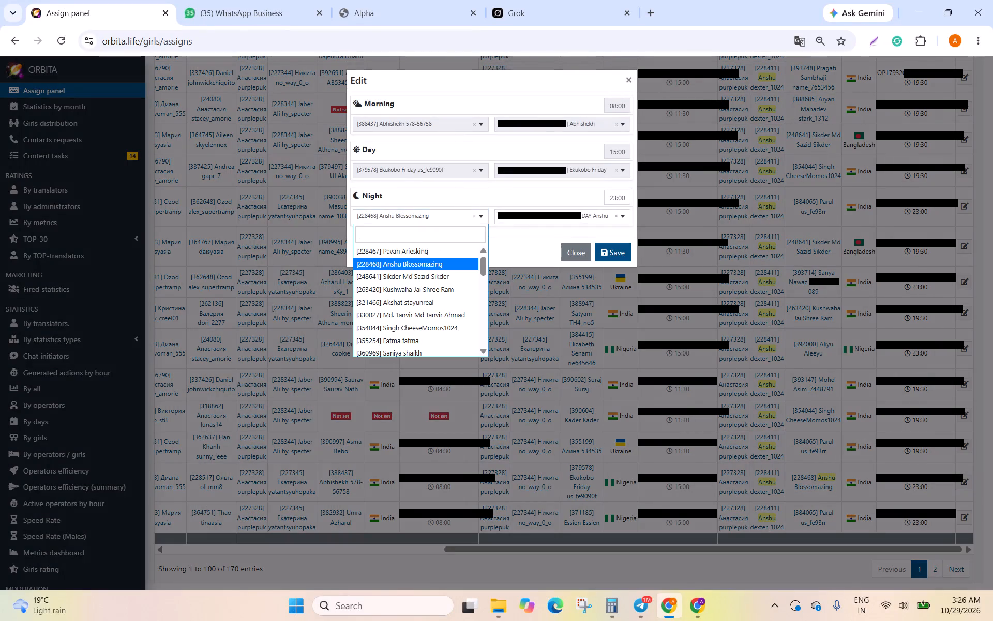
pyautogui.press('s')
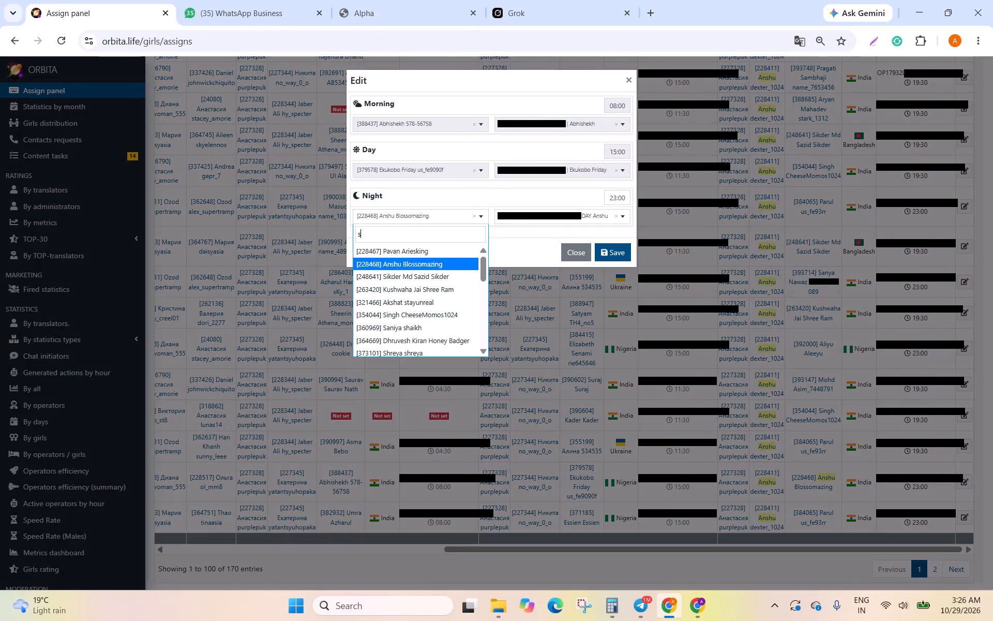
pyautogui.press('h')
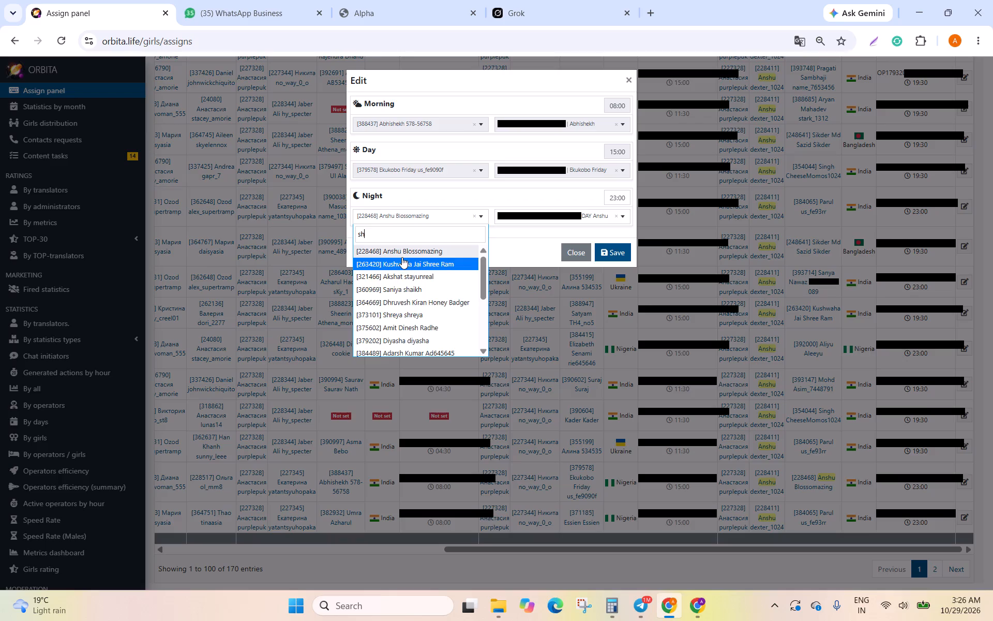
pyautogui.press('BackSpace')
pyautogui.press('BackSpace')
pyautogui.write('mom')
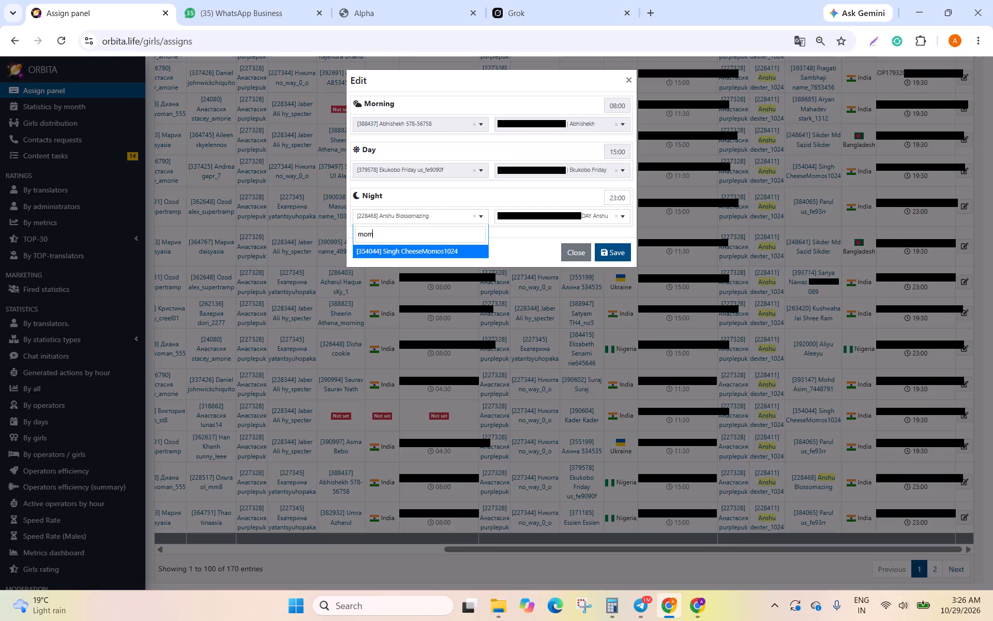
pyautogui.click(432, 254)
pyautogui.click(535, 215)
pyautogui.click(538, 257)
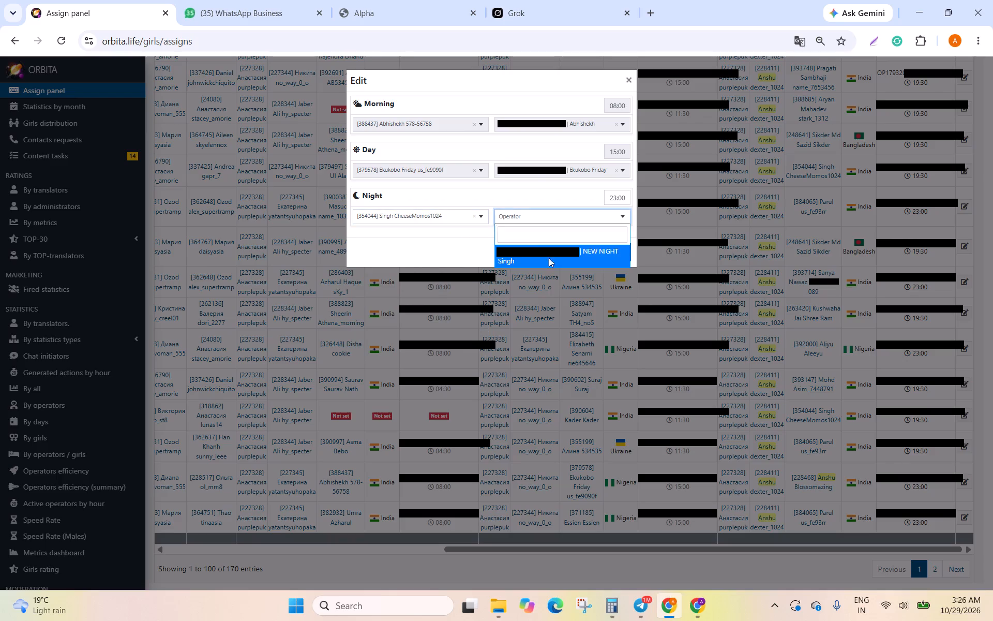
pyautogui.click(623, 248)
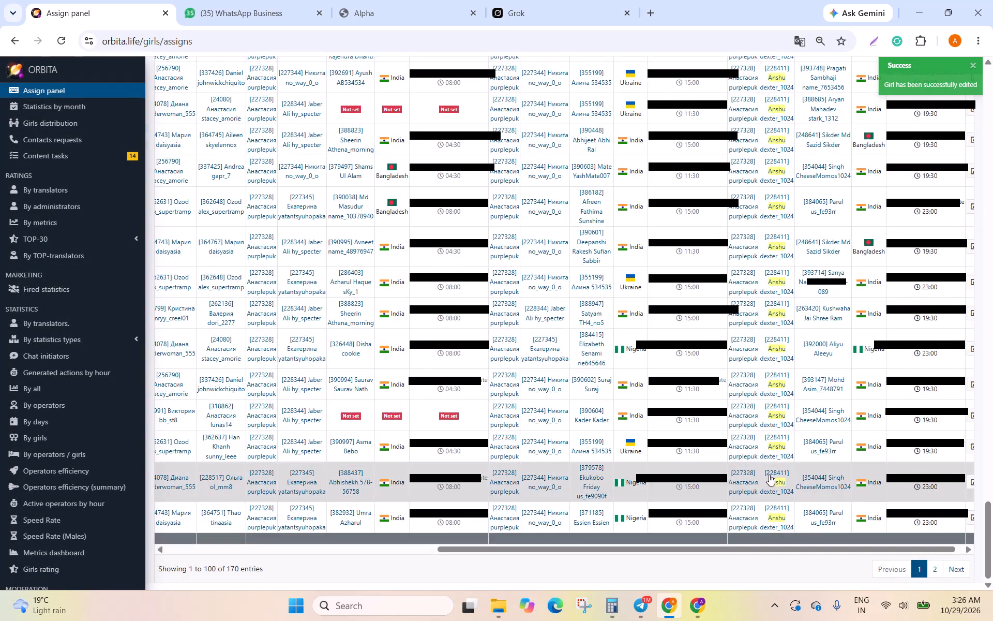
# Reassign Anshu's Night shift on the profile with Angelo in the Morning and Afreen in the Day to Singh with Singh's operator, and save it.
pyautogui.scroll(11, 881, 405)
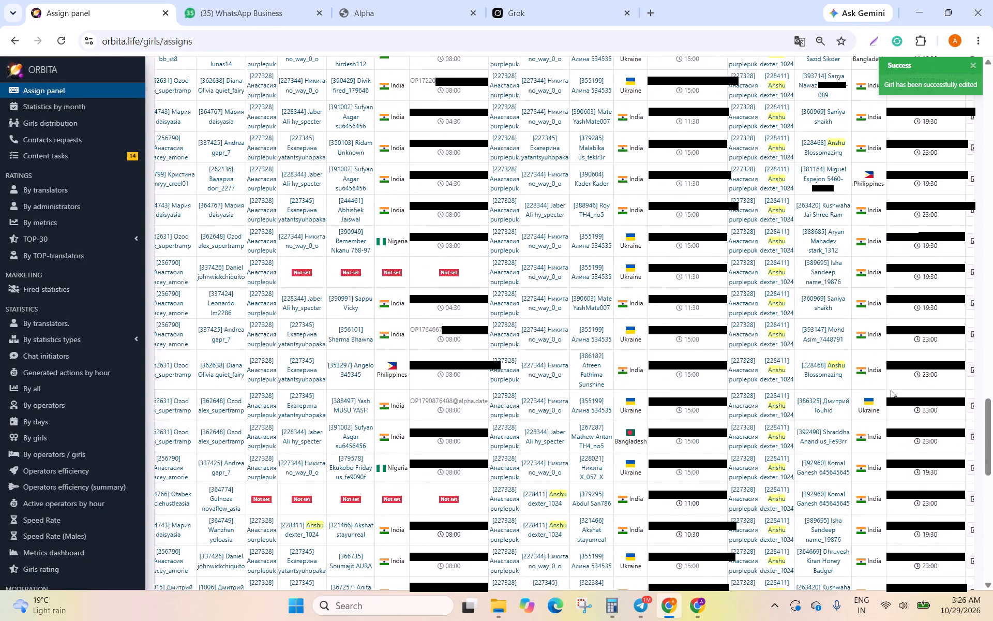
pyautogui.click(973, 369)
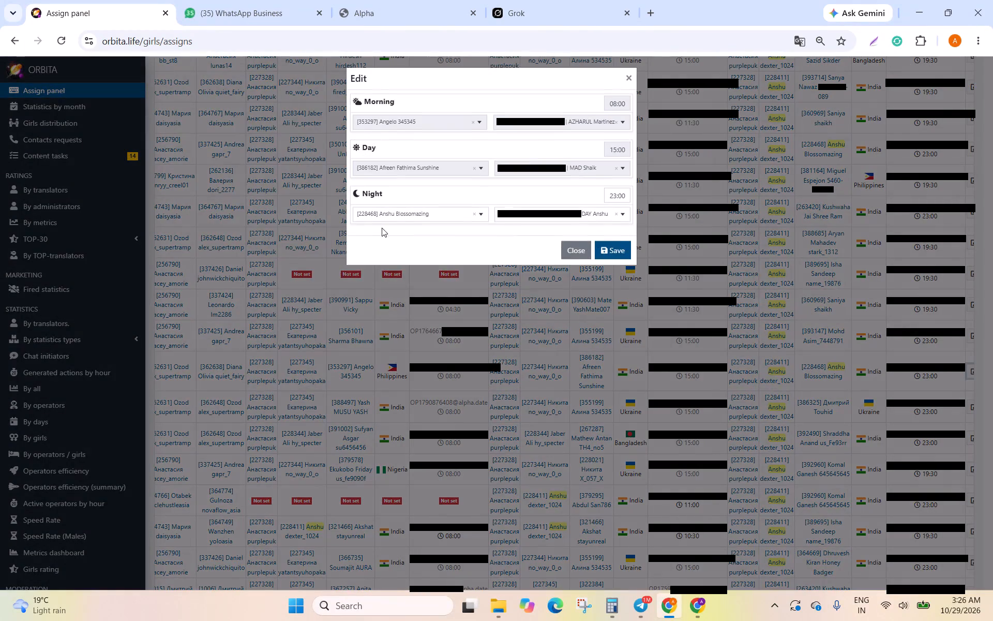
pyautogui.click(381, 219)
pyautogui.click(377, 234)
pyautogui.press('m')
pyautogui.press('o')
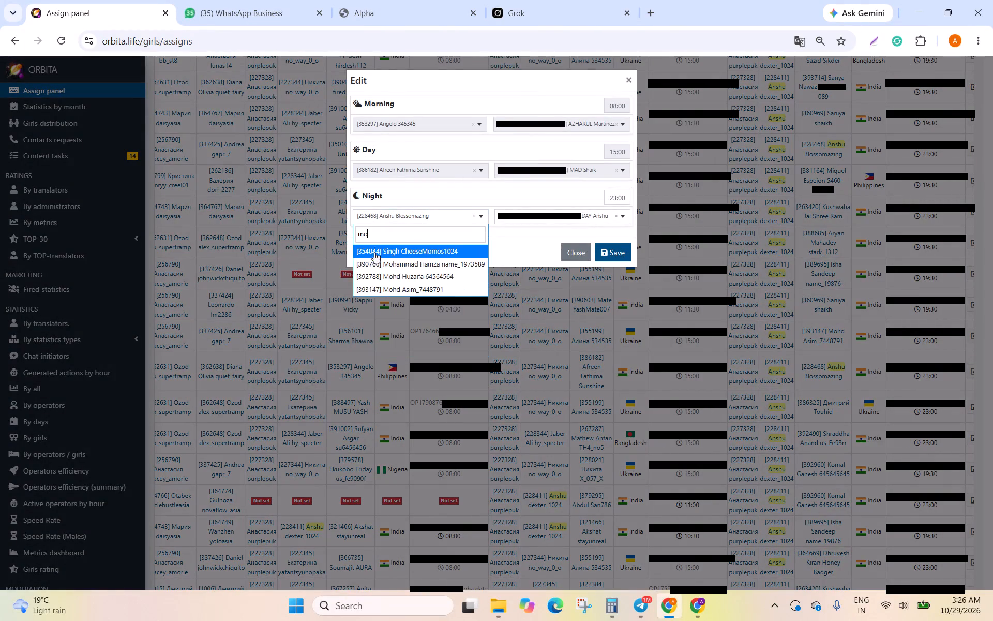
pyautogui.press('m')
pyautogui.click(394, 253)
pyautogui.click(503, 218)
pyautogui.click(525, 252)
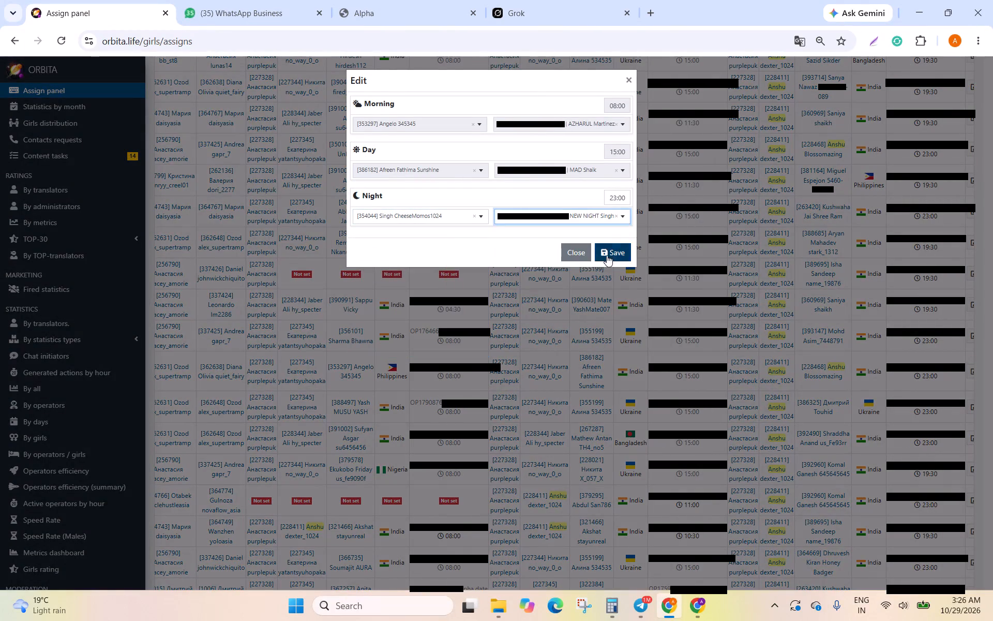
pyautogui.click(607, 255)
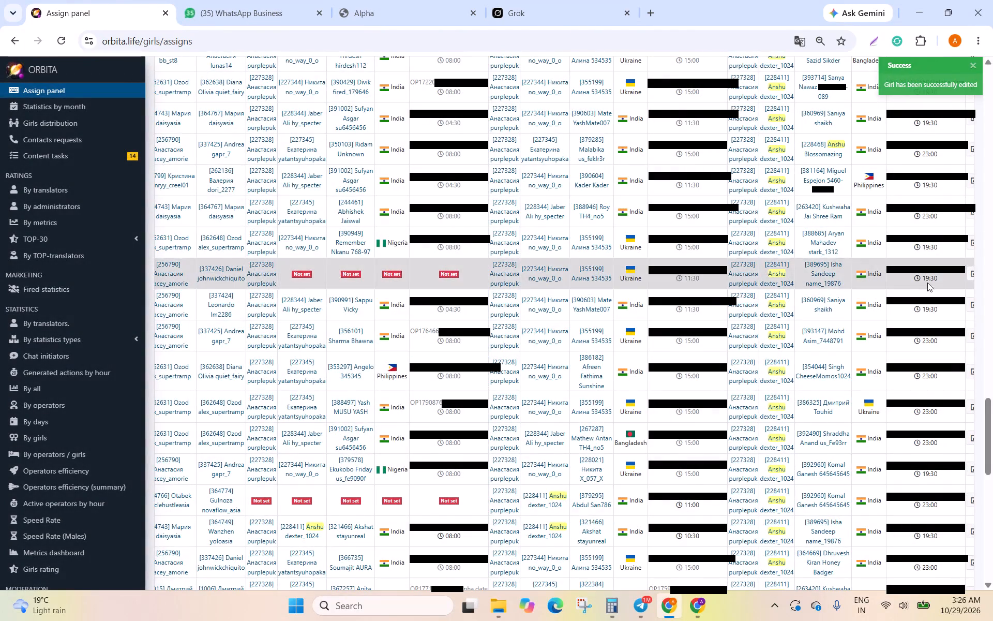
# Reassign Anshu's Night shift on the profile with Ridam in the Morning and Malabika in the Day to Singh with Singh's operator, and save it.
pyautogui.scroll(2, 927, 282)
pyautogui.click(971, 276)
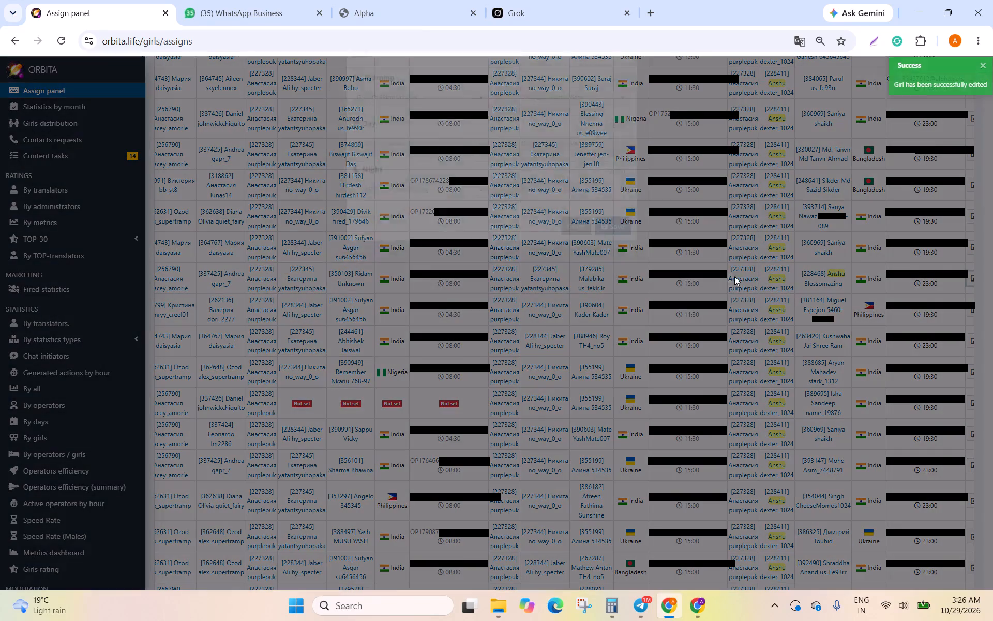
pyautogui.click(364, 219)
pyautogui.click(363, 228)
pyautogui.write('mo')
pyautogui.press('m')
pyautogui.click(392, 249)
pyautogui.click(505, 219)
pyautogui.click(516, 255)
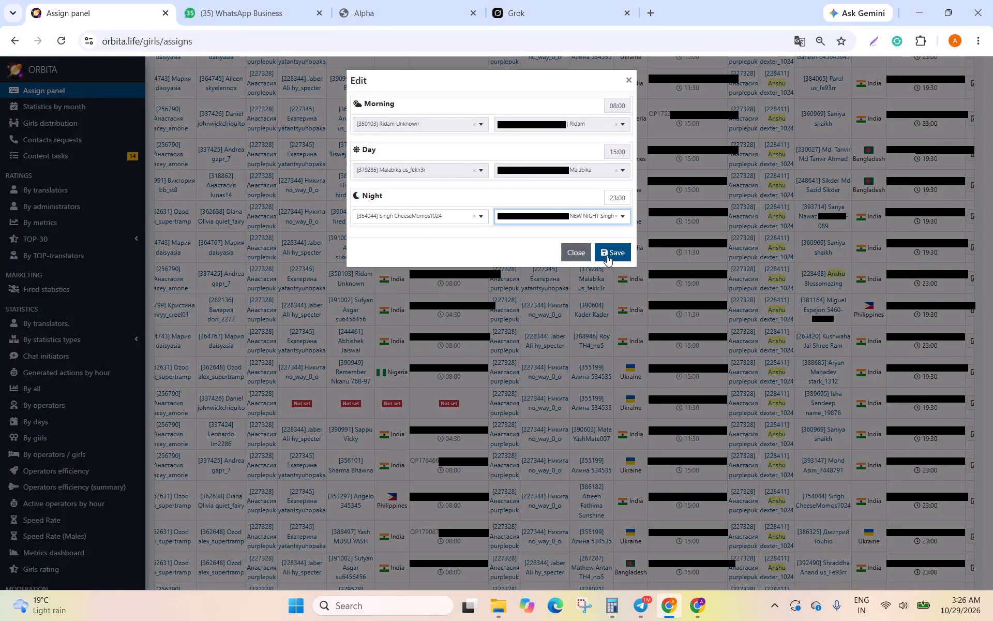
pyautogui.click(608, 255)
# Examine the first page of filtered assignments for other Night shifts held by translator Anshu.
pyautogui.scroll(4, 961, 244)
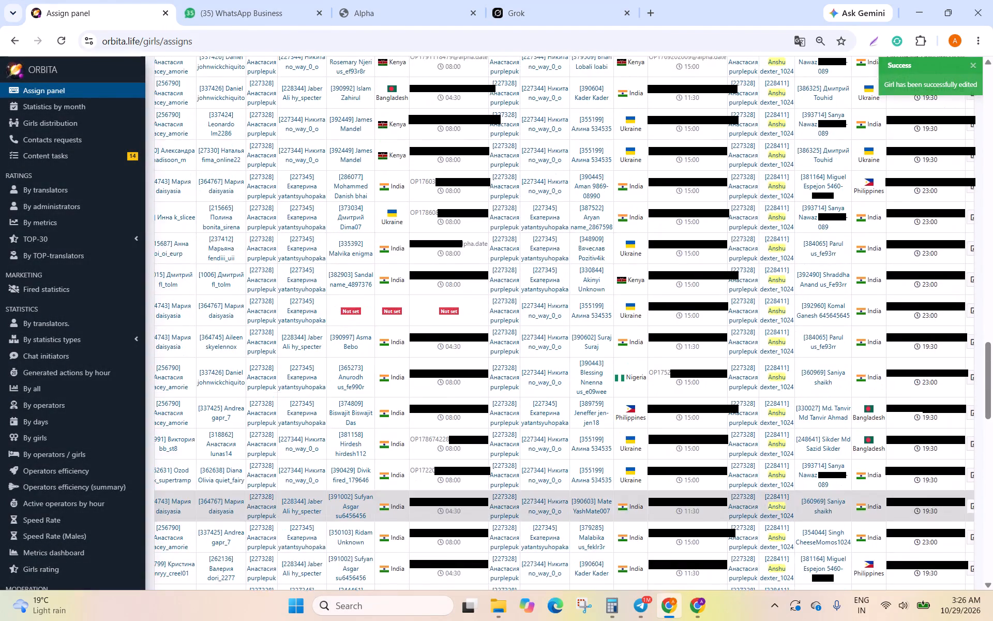
pyautogui.scroll(16, 960, 244)
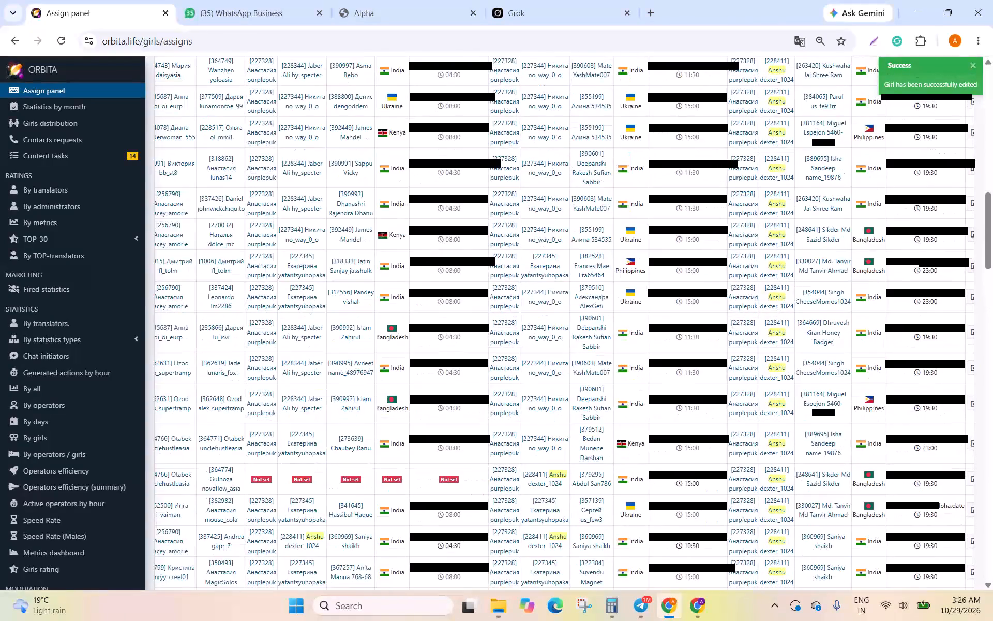
pyautogui.scroll(14, 959, 244)
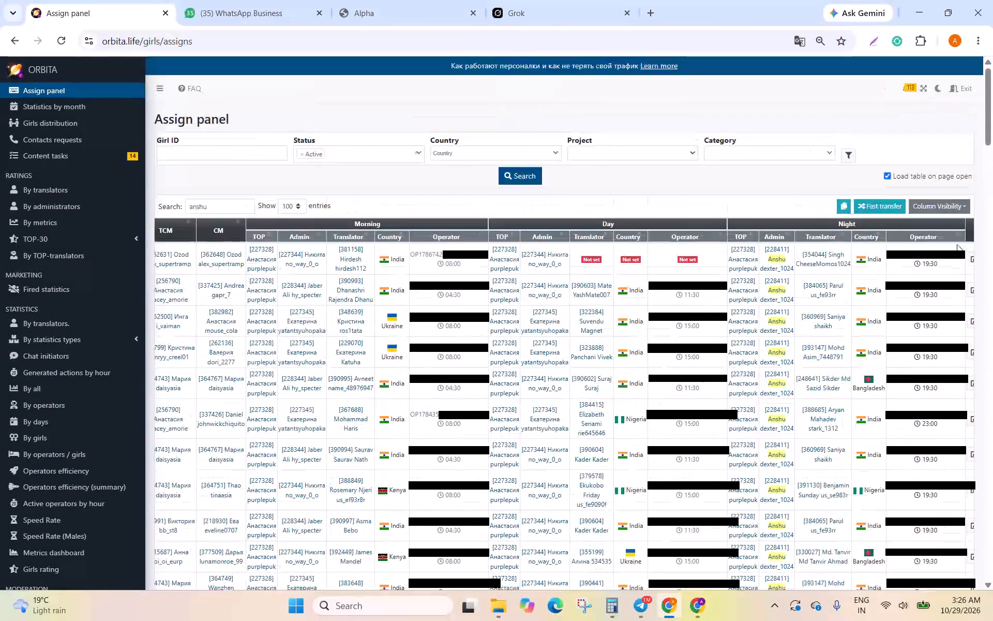
pyautogui.scroll(-16, 957, 244)
pyautogui.scroll(-12, 948, 253)
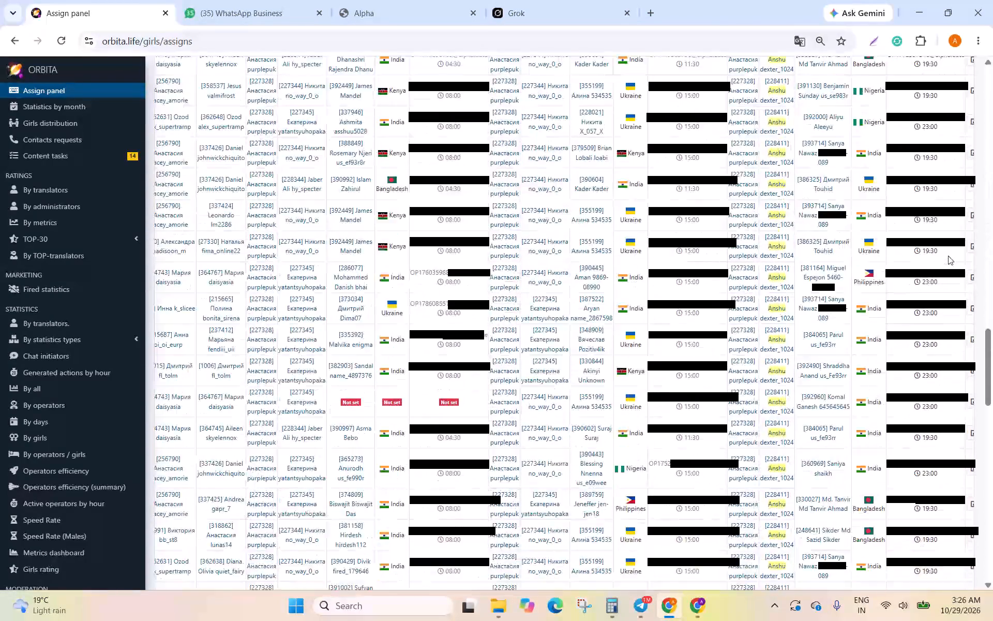
pyautogui.scroll(-20, 948, 256)
pyautogui.scroll(-9, 948, 256)
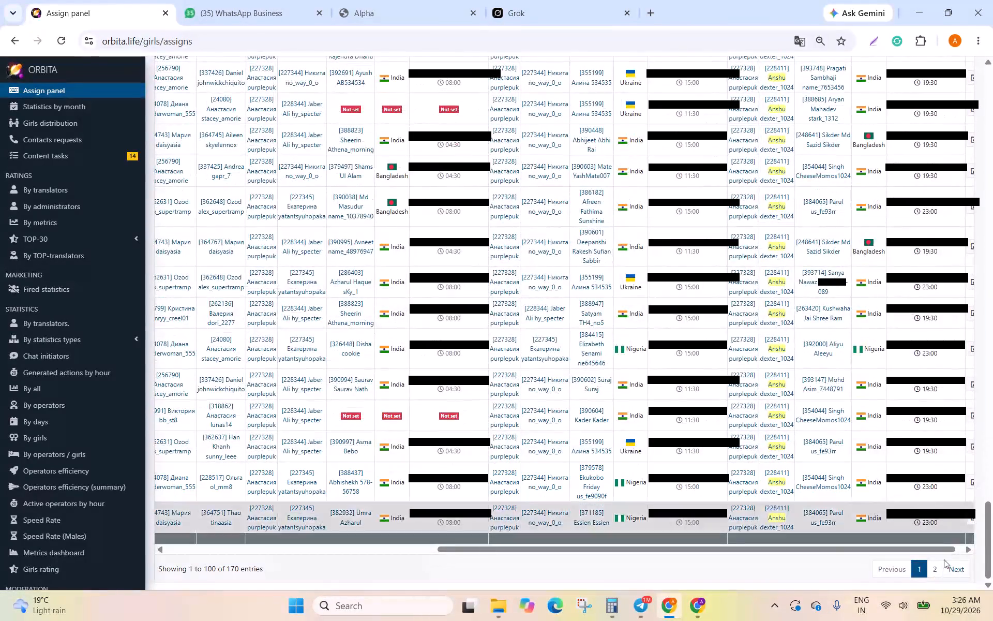
# On the second page, reassign Anshu's Night shift on the profile with Sheerin in the Morning to Singh with Singh's operator, and save it.
pyautogui.click(932, 569)
pyautogui.scroll(6, 786, 353)
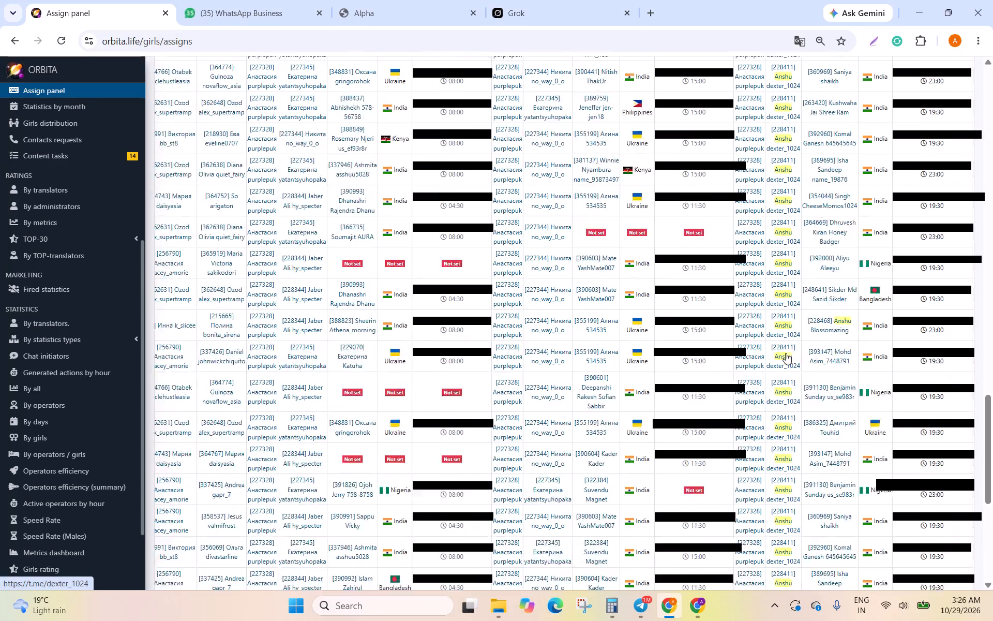
pyautogui.scroll(1, 785, 352)
pyautogui.scroll(-11, 878, 476)
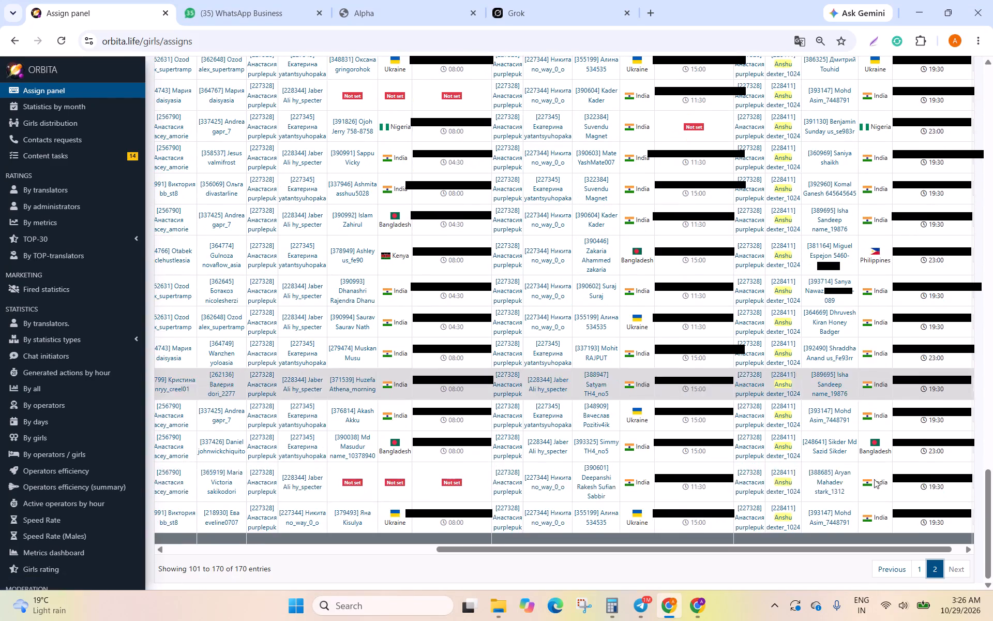
pyautogui.scroll(-4, 874, 479)
pyautogui.moveTo(856, 549); pyautogui.dragTo(992, 520)
pyautogui.scroll(5, 955, 462)
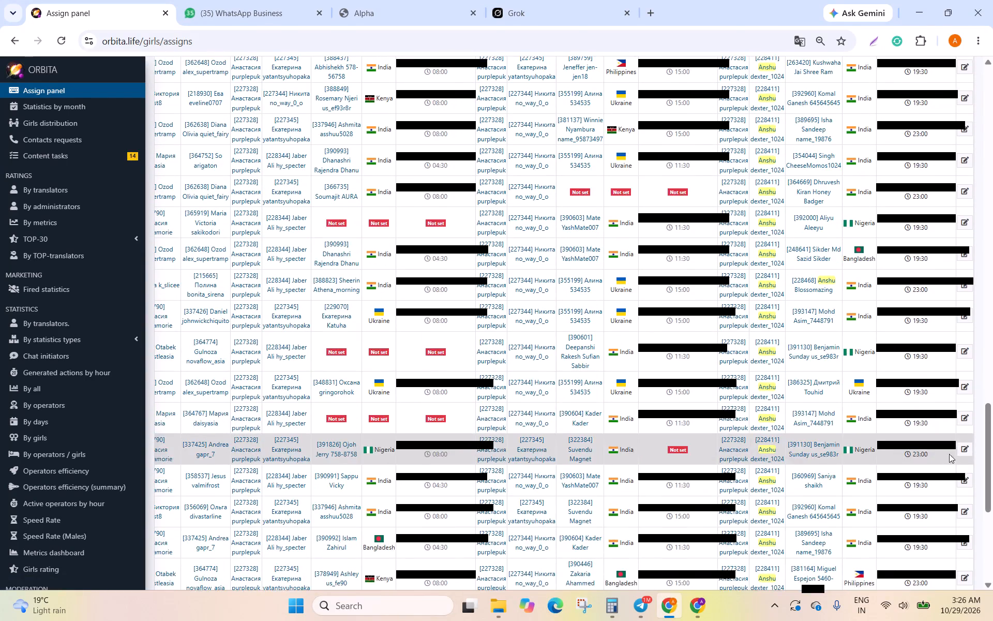
pyautogui.scroll(1, 932, 422)
pyautogui.click(964, 351)
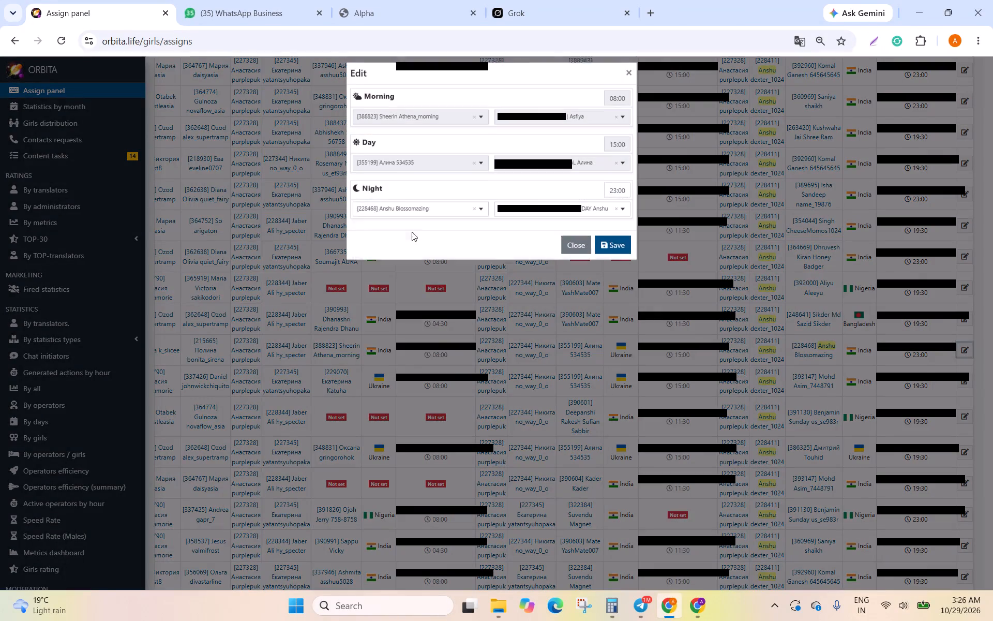
pyautogui.click(420, 215)
pyautogui.click(403, 228)
pyautogui.press('m')
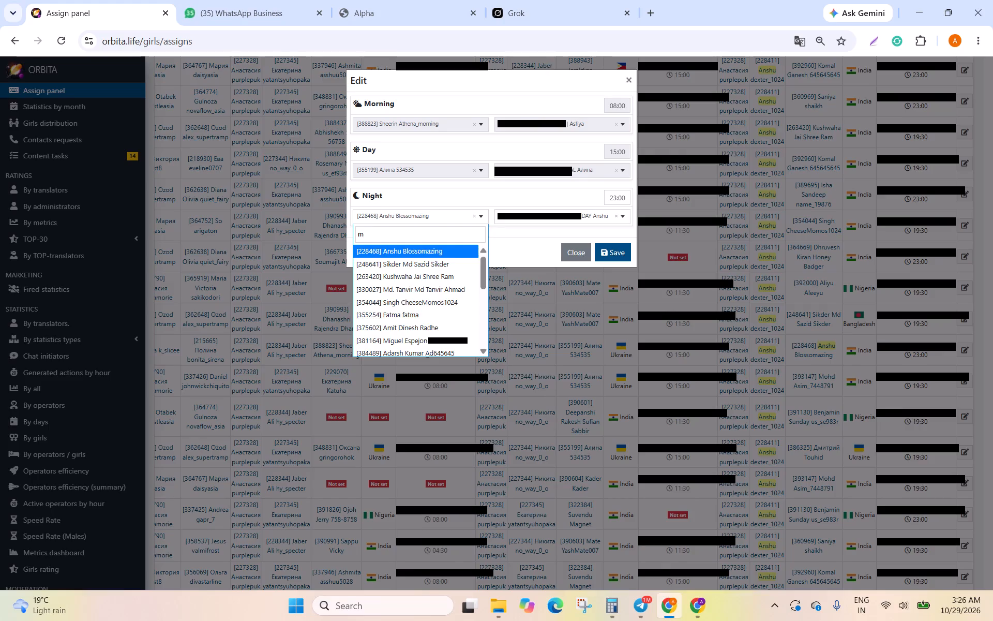
pyautogui.press('o')
pyautogui.press('m')
pyautogui.click(409, 253)
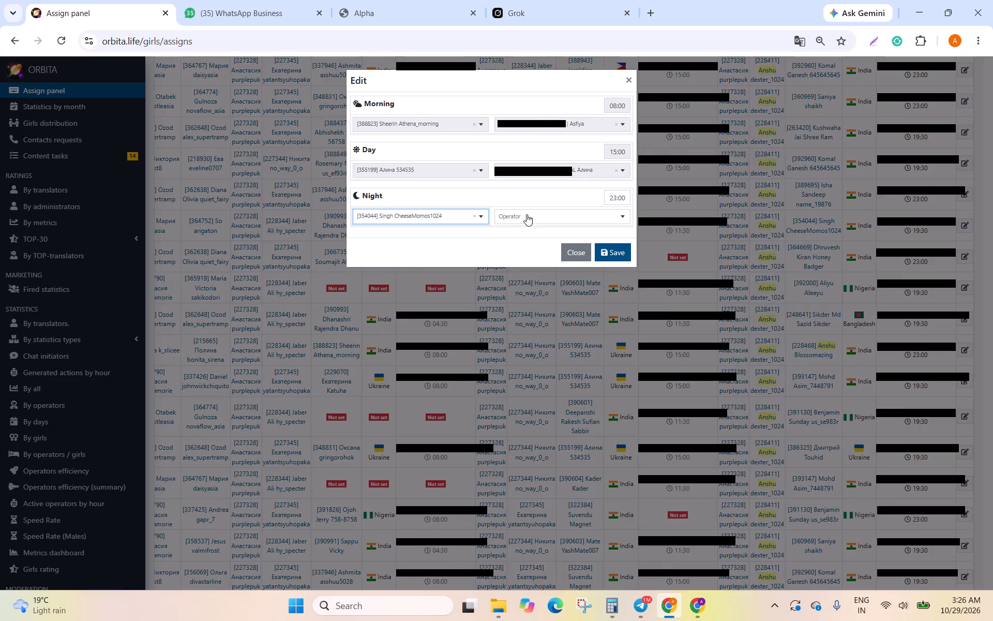
pyautogui.click(529, 213)
pyautogui.click(547, 254)
pyautogui.click(626, 253)
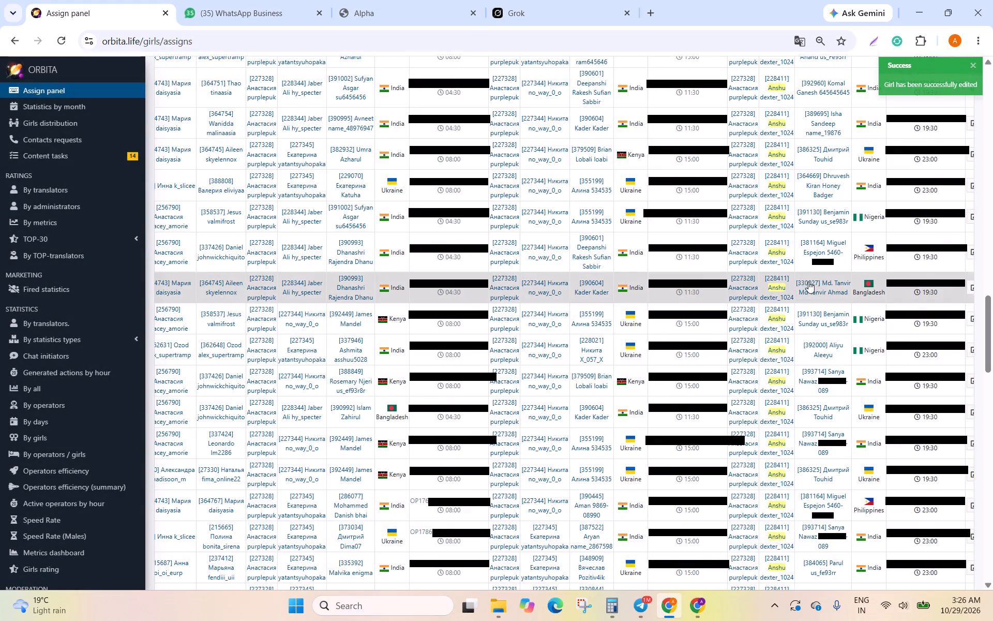
# Recheck the first page of filtered assignments for any Night shifts still held by translator Anshu.
pyautogui.scroll(19, 927, 272)
pyautogui.scroll(5, 905, 280)
pyautogui.scroll(-11, 905, 283)
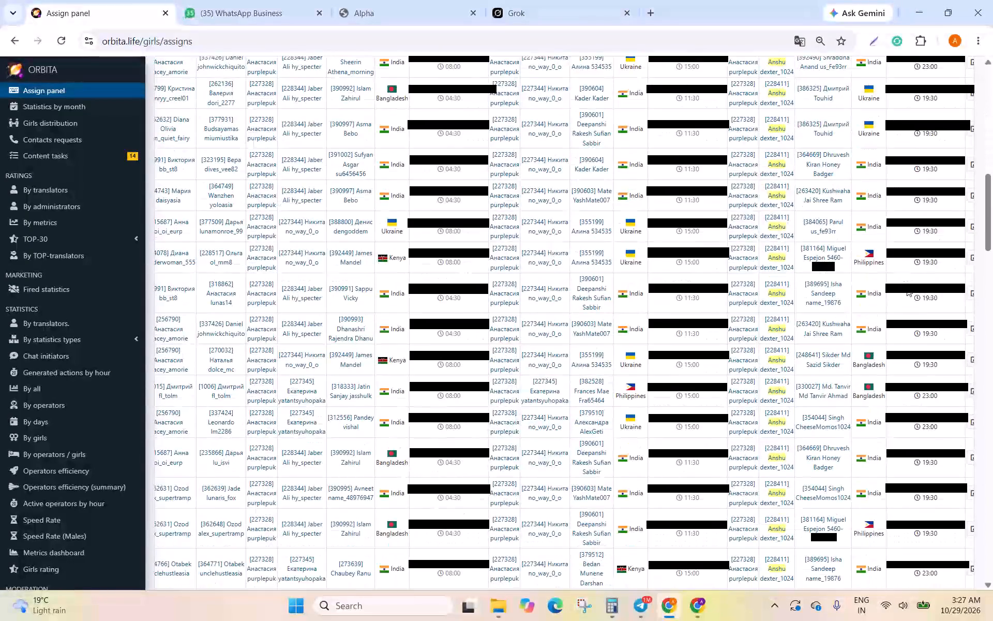
pyautogui.scroll(-19, 907, 288)
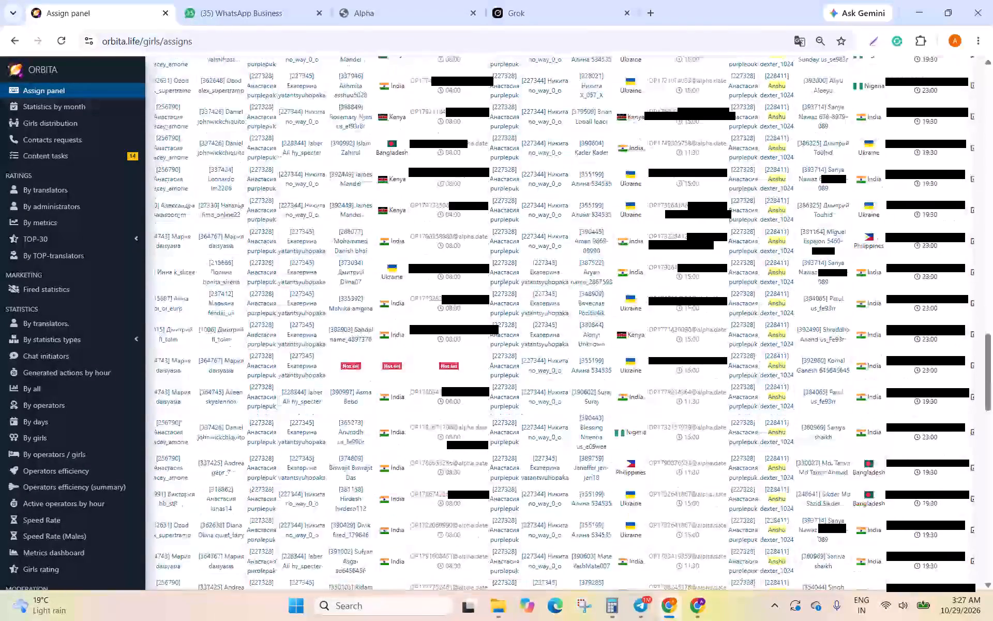
pyautogui.scroll(-11, 907, 289)
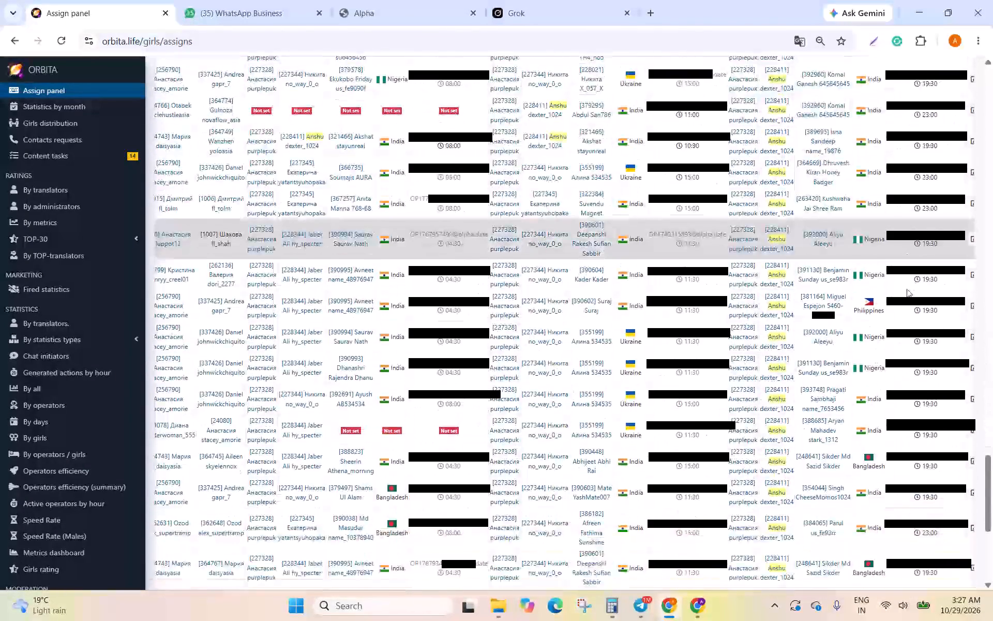
pyautogui.scroll(-5, 907, 289)
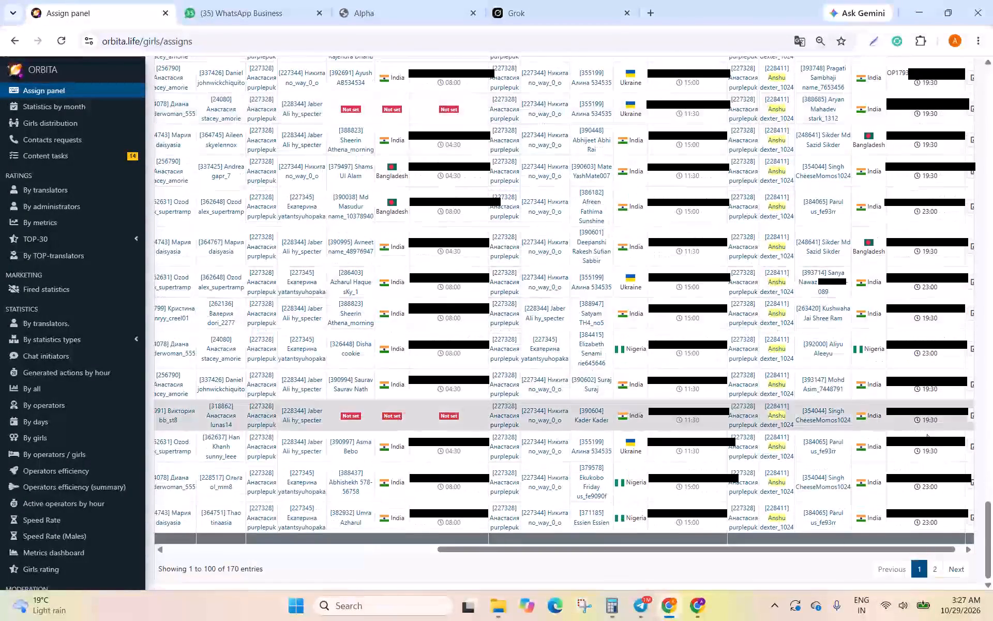
# On the second page, reassign Anshu's Night shift on the profile with Anurodh in the Morning to Singh with Singh's operator, and save it.
pyautogui.click(933, 569)
pyautogui.scroll(5, 930, 509)
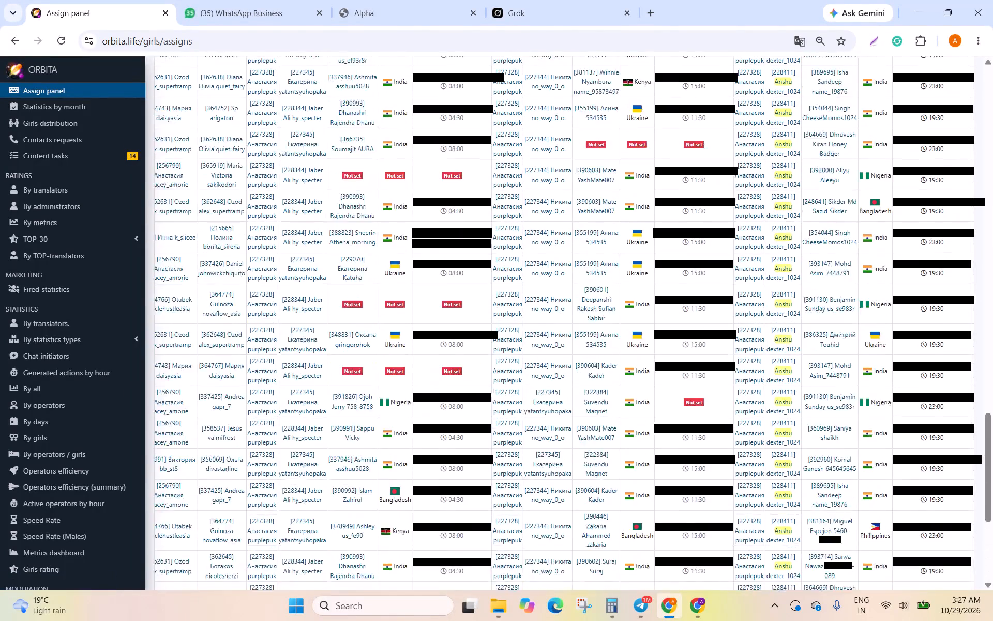
pyautogui.scroll(11, 930, 509)
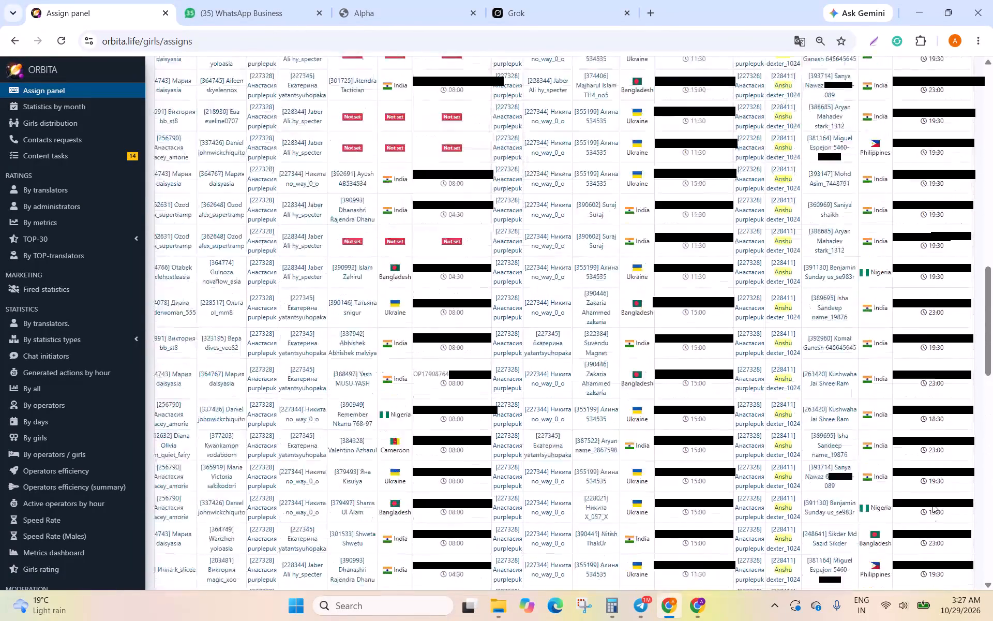
pyautogui.scroll(5, 933, 502)
pyautogui.scroll(-1, 933, 502)
pyautogui.scroll(-20, 941, 409)
pyautogui.scroll(-6, 941, 409)
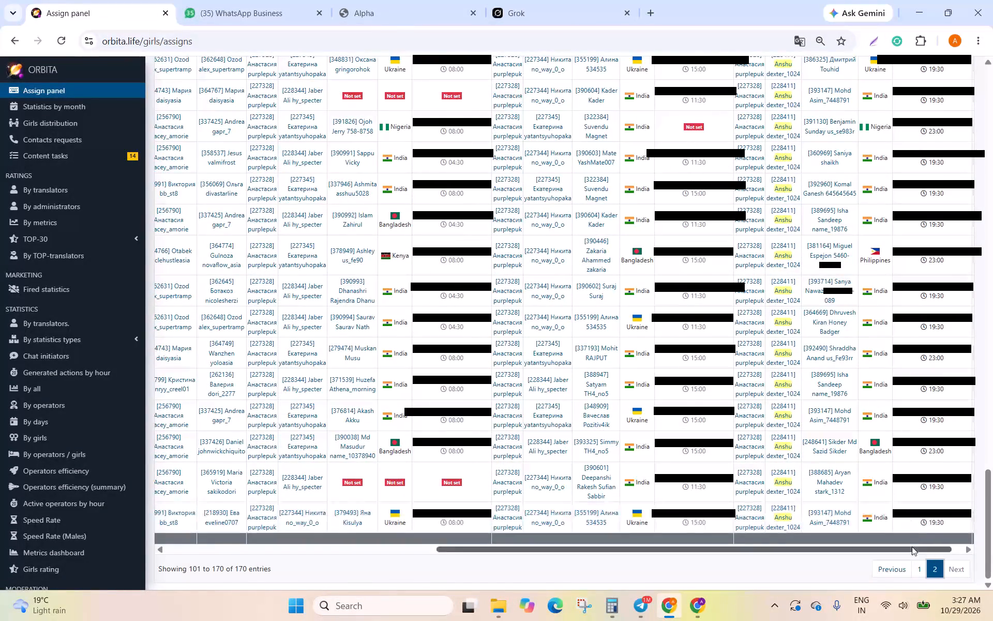
pyautogui.moveTo(912, 546); pyautogui.dragTo(992, 549)
pyautogui.scroll(12, 974, 484)
pyautogui.scroll(7, 953, 425)
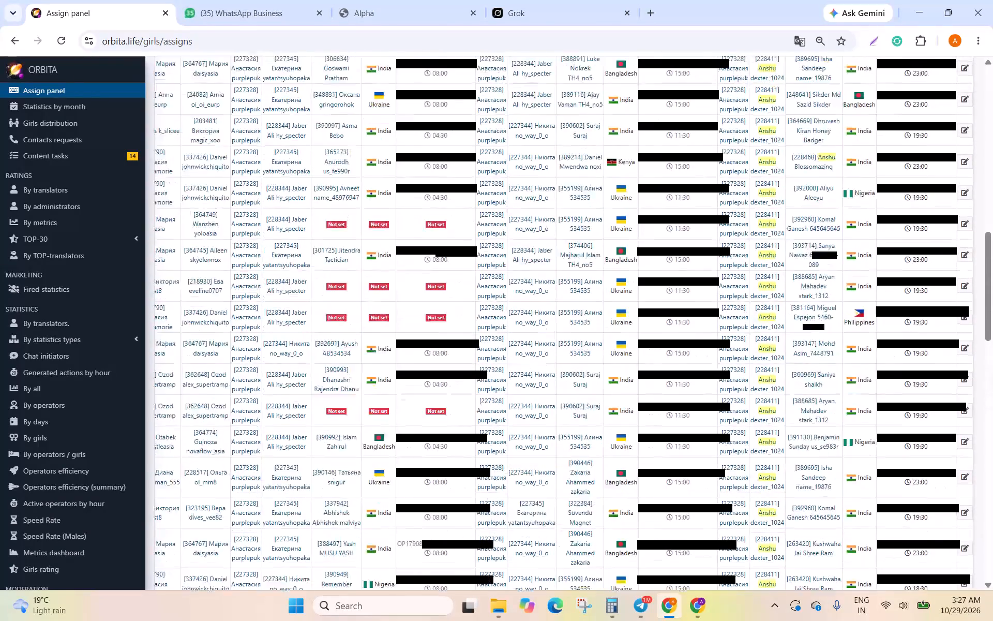
pyautogui.click(966, 233)
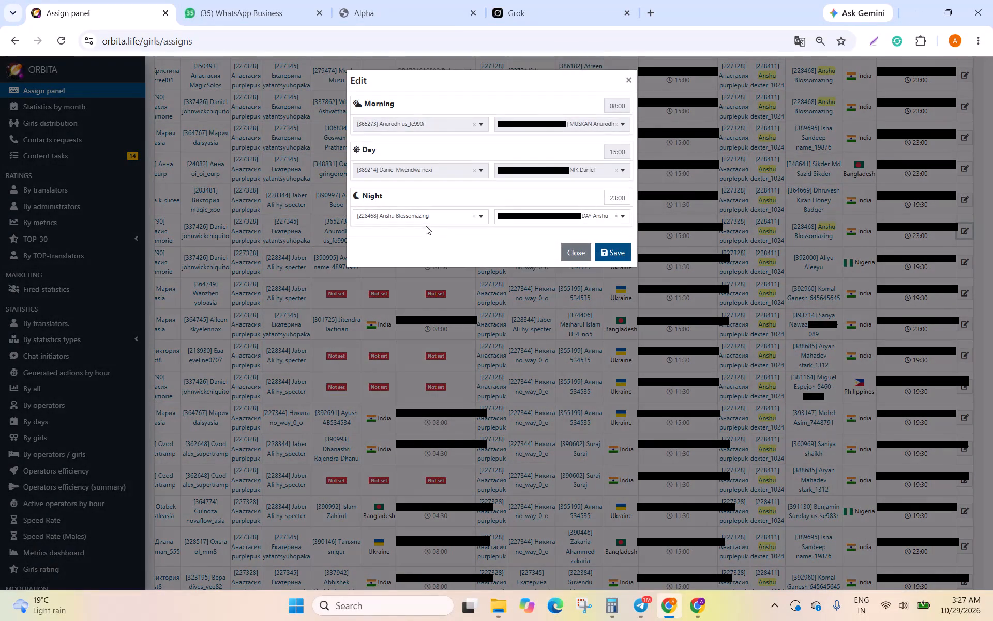
pyautogui.click(427, 216)
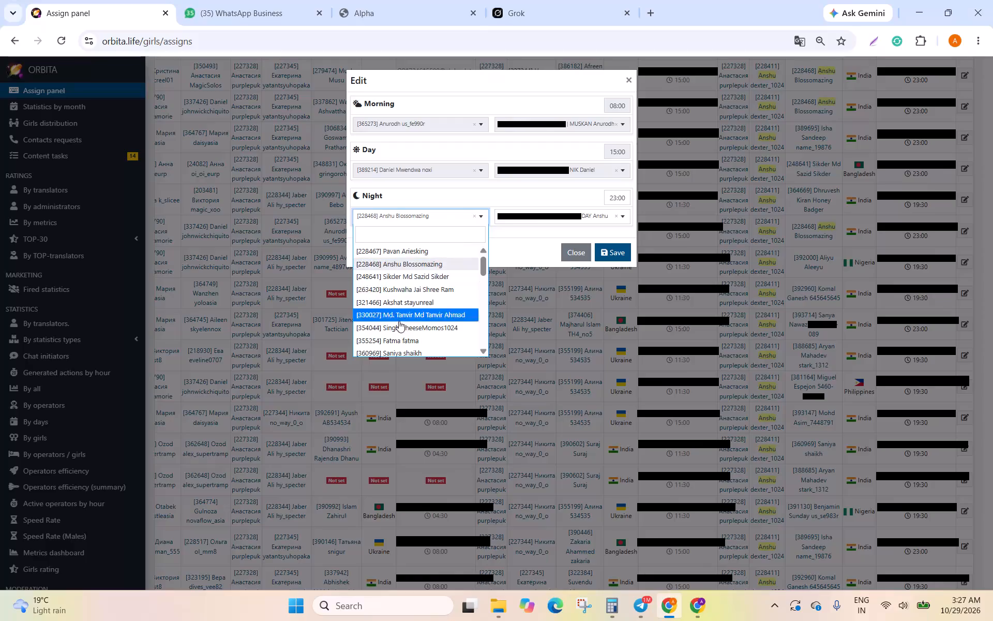
pyautogui.click(396, 327)
pyautogui.click(532, 213)
pyautogui.click(538, 255)
pyautogui.click(611, 256)
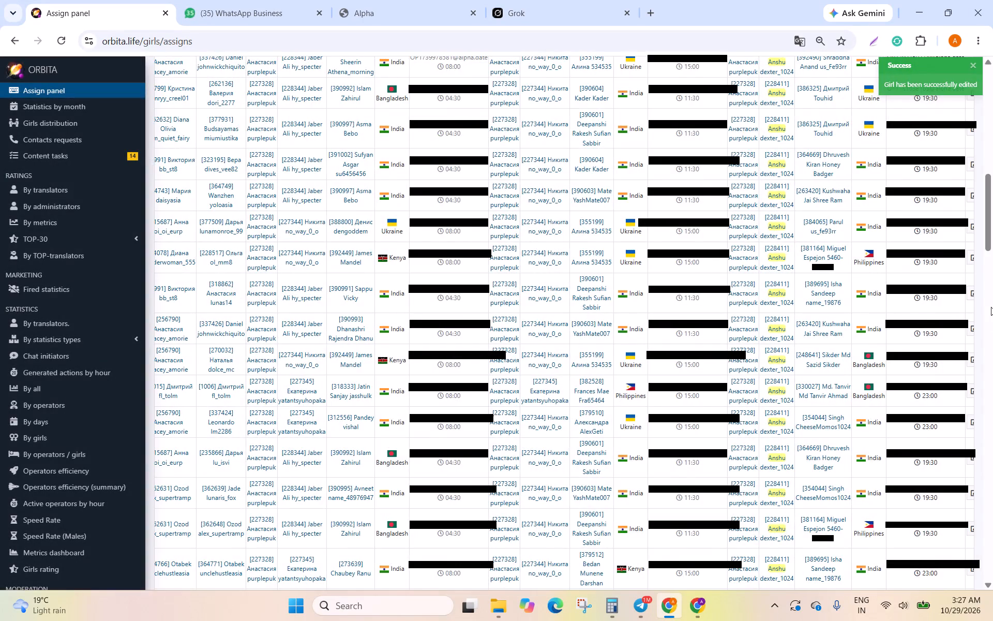
# On the second page, reassign Anshu's Night shift on the profile with Wadkar in the Morning to Singh with Singh's operator, and save it.
pyautogui.scroll(-20, 988, 314)
pyautogui.scroll(-16, 988, 314)
pyautogui.scroll(-4, 908, 501)
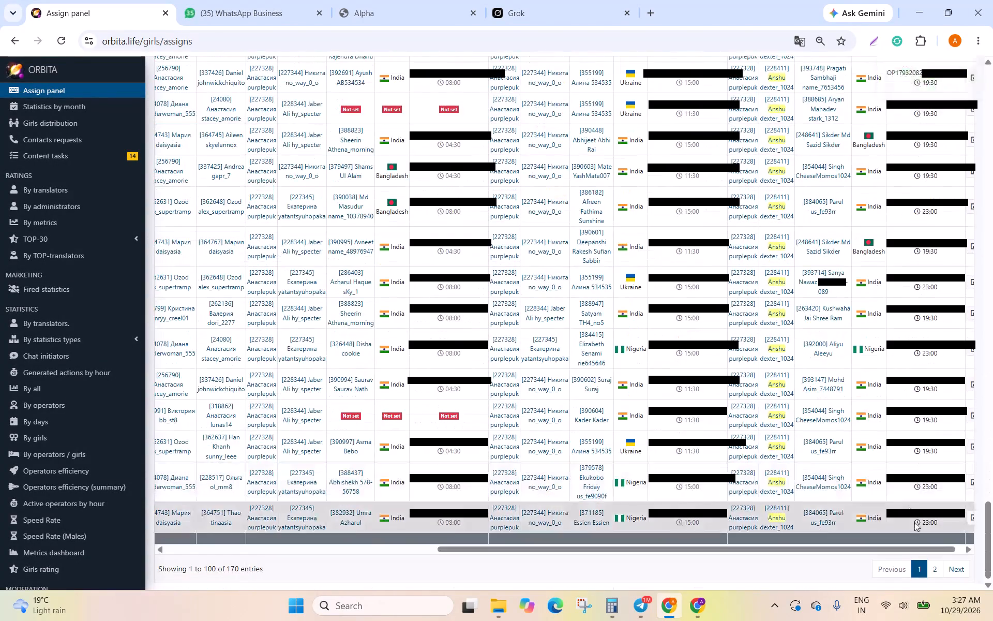
pyautogui.click(930, 565)
pyautogui.moveTo(930, 548); pyautogui.dragTo(980, 546)
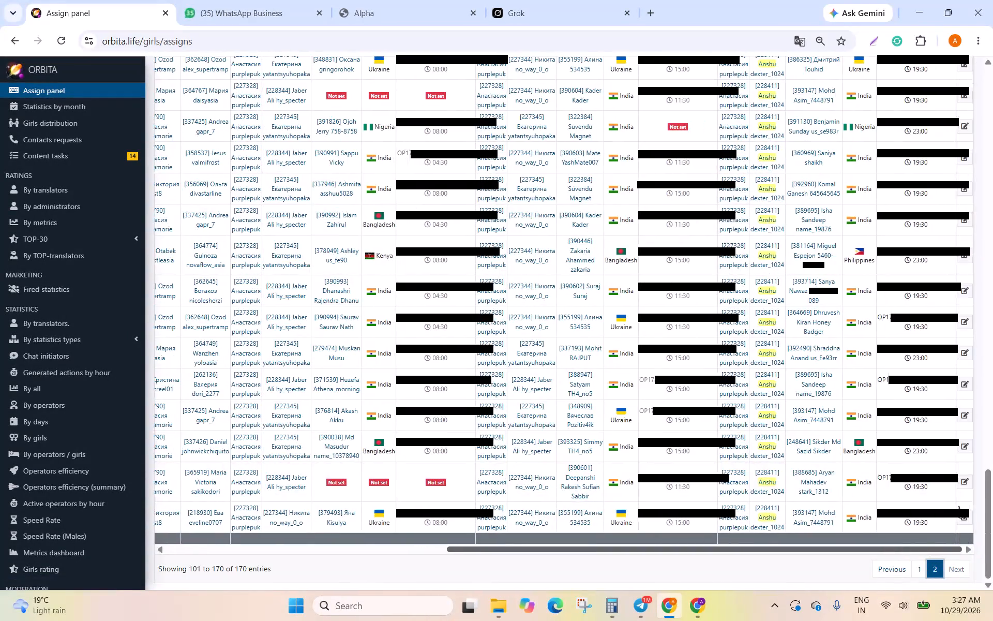
pyautogui.scroll(20, 937, 456)
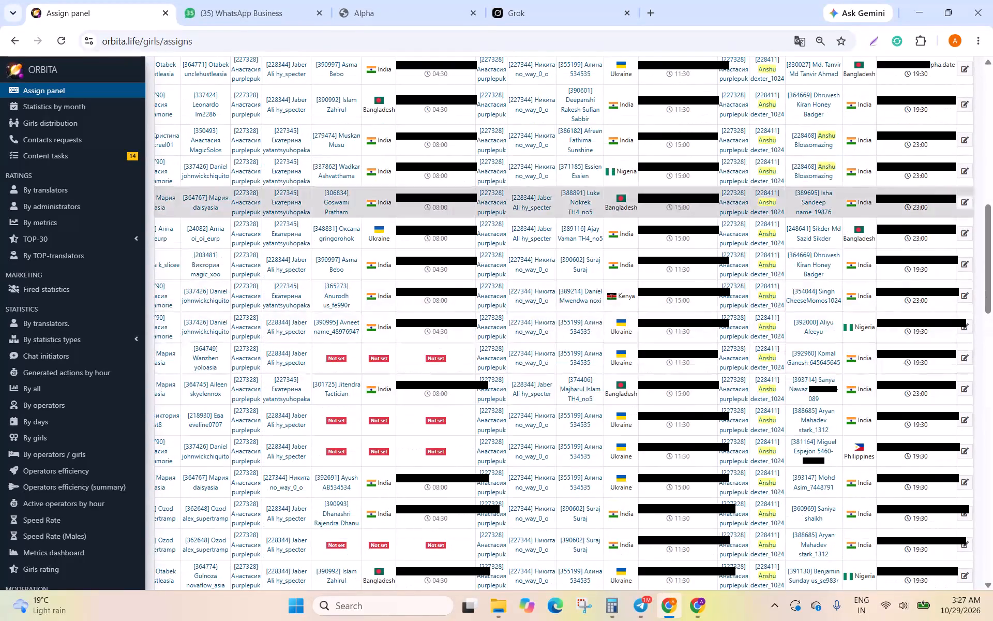
pyautogui.click(961, 172)
pyautogui.click(413, 214)
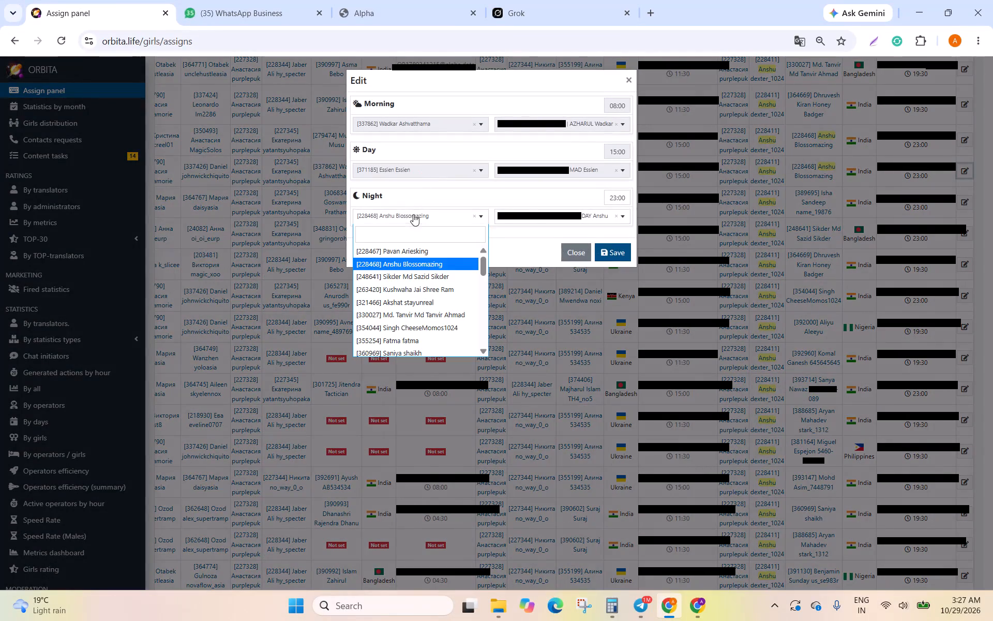
pyautogui.click(400, 240)
pyautogui.press('m')
pyautogui.write('om')
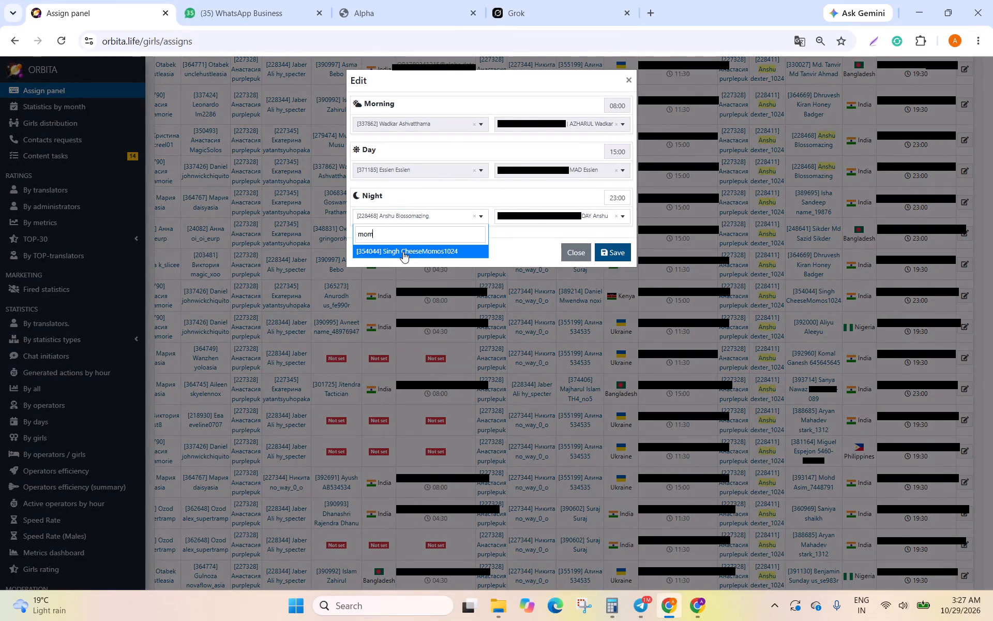
pyautogui.click(403, 252)
pyautogui.click(552, 218)
pyautogui.click(560, 257)
pyautogui.click(603, 252)
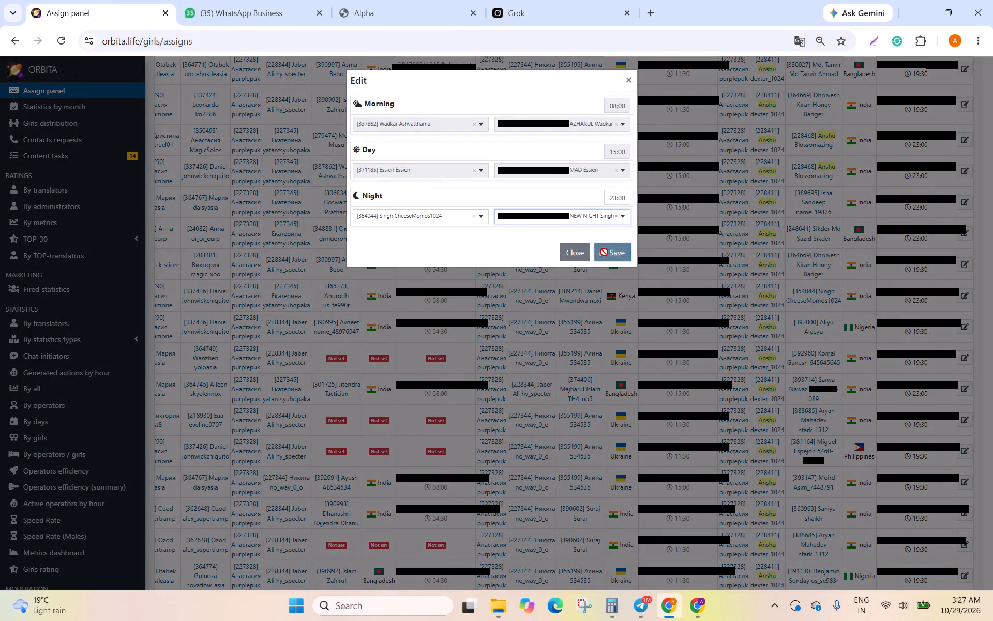
# On the second page, reassign Anshu's Night shift on the profile with Abhishek in the Morning to Singh with Singh's operator, and save it.
pyautogui.scroll(-10, 913, 324)
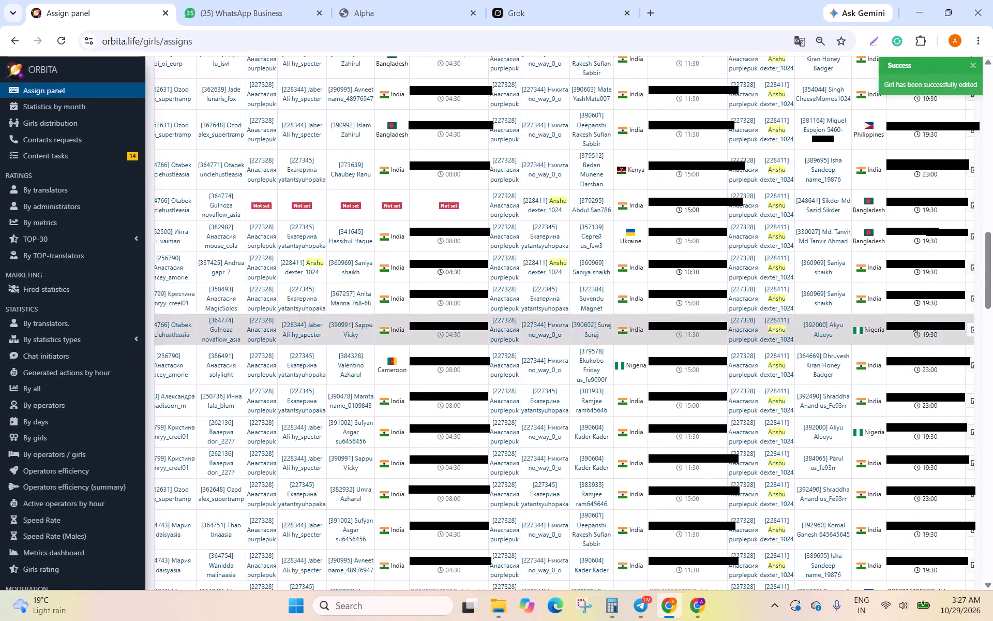
pyautogui.scroll(-20, 913, 323)
pyautogui.scroll(-13, 913, 323)
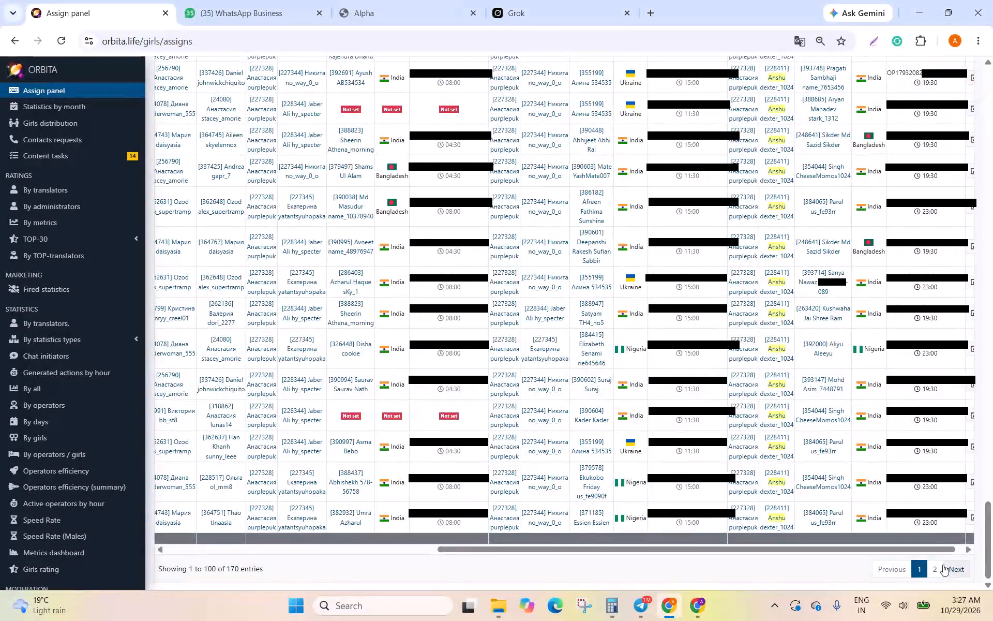
pyautogui.click(943, 565)
pyautogui.moveTo(949, 546); pyautogui.dragTo(975, 546)
pyautogui.scroll(13, 917, 461)
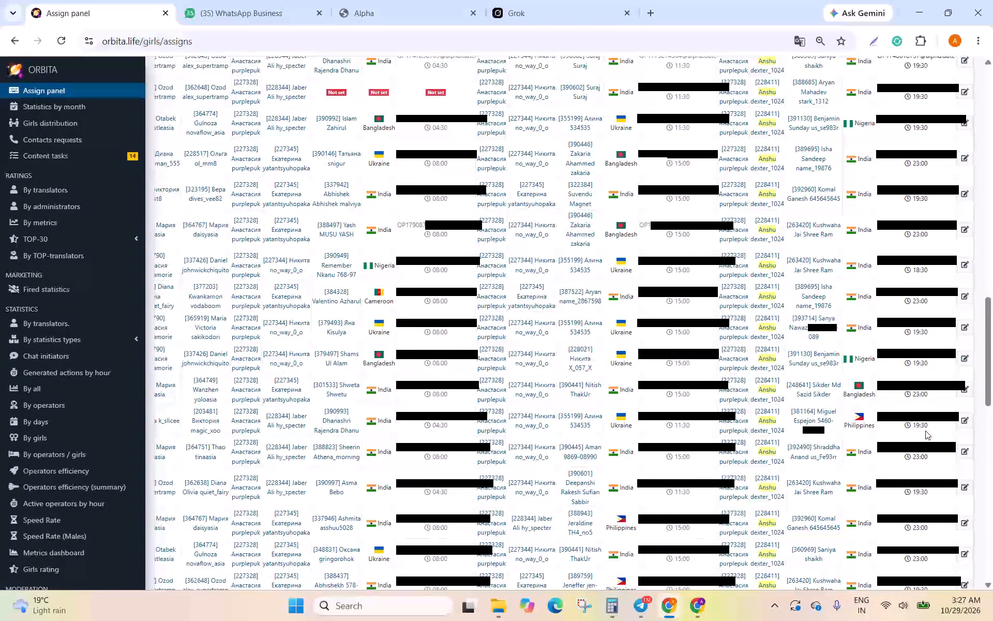
pyautogui.scroll(16, 925, 431)
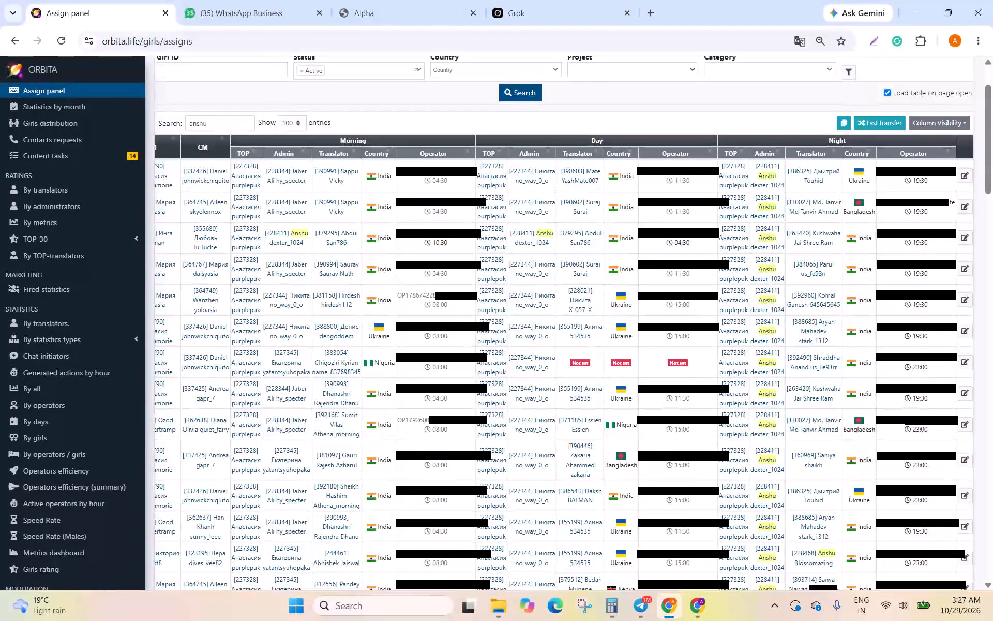
pyautogui.scroll(-4, 929, 430)
pyautogui.click(963, 297)
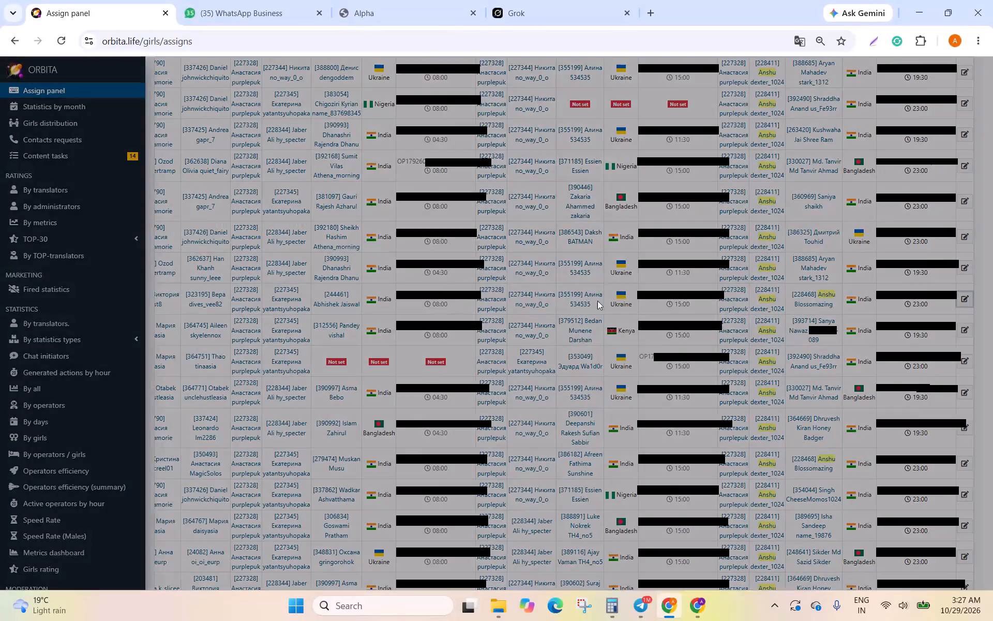
pyautogui.click(396, 214)
pyautogui.click(381, 231)
pyautogui.press('m')
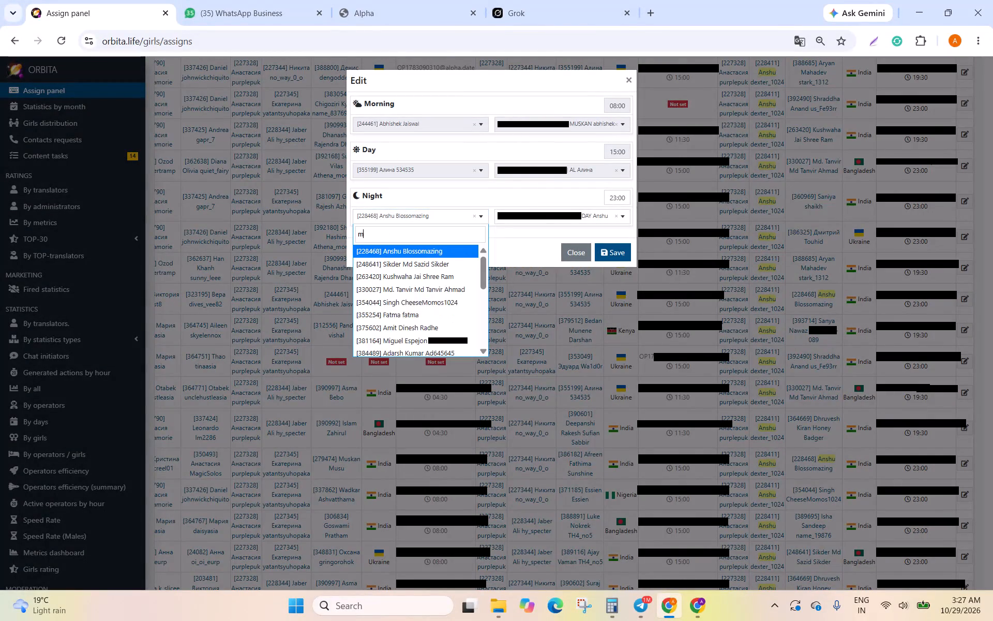
pyautogui.press('o')
pyautogui.click(394, 263)
pyautogui.click(405, 220)
pyautogui.click(391, 238)
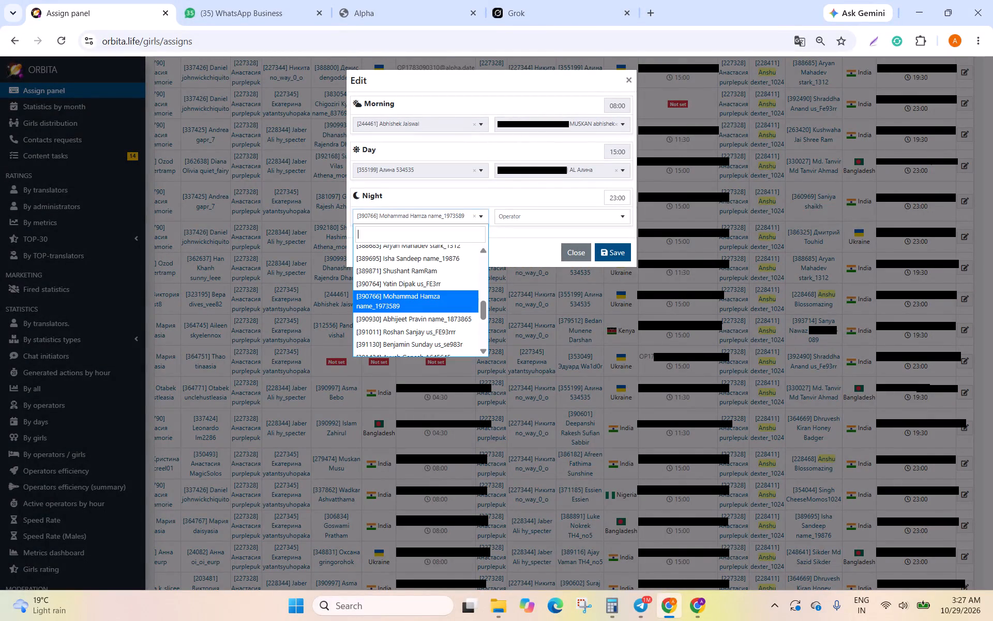
pyautogui.press('m')
pyautogui.press('o')
pyautogui.press('m')
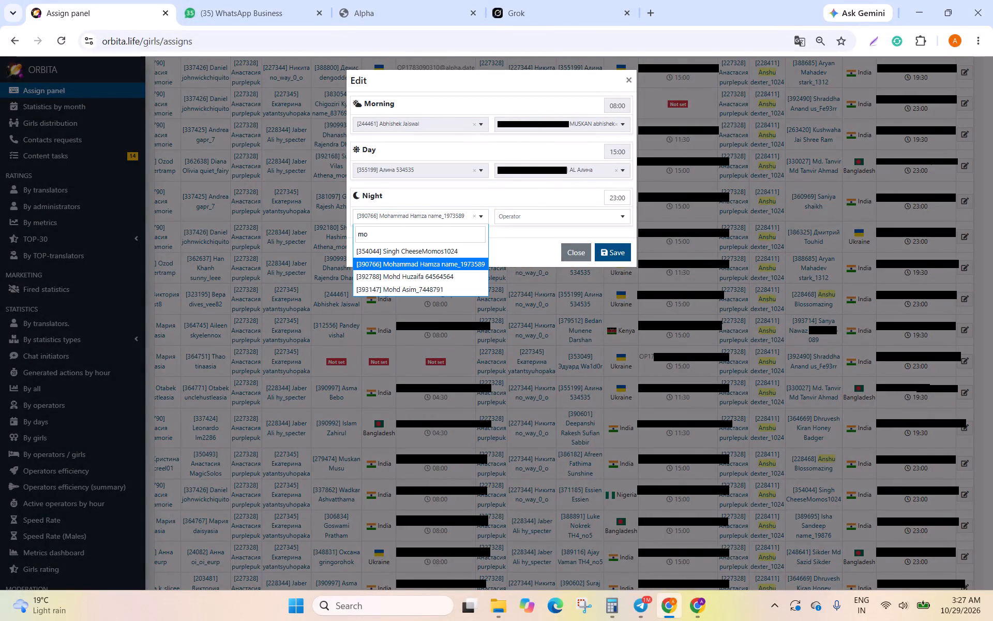
pyautogui.click(401, 249)
pyautogui.click(510, 218)
pyautogui.click(519, 245)
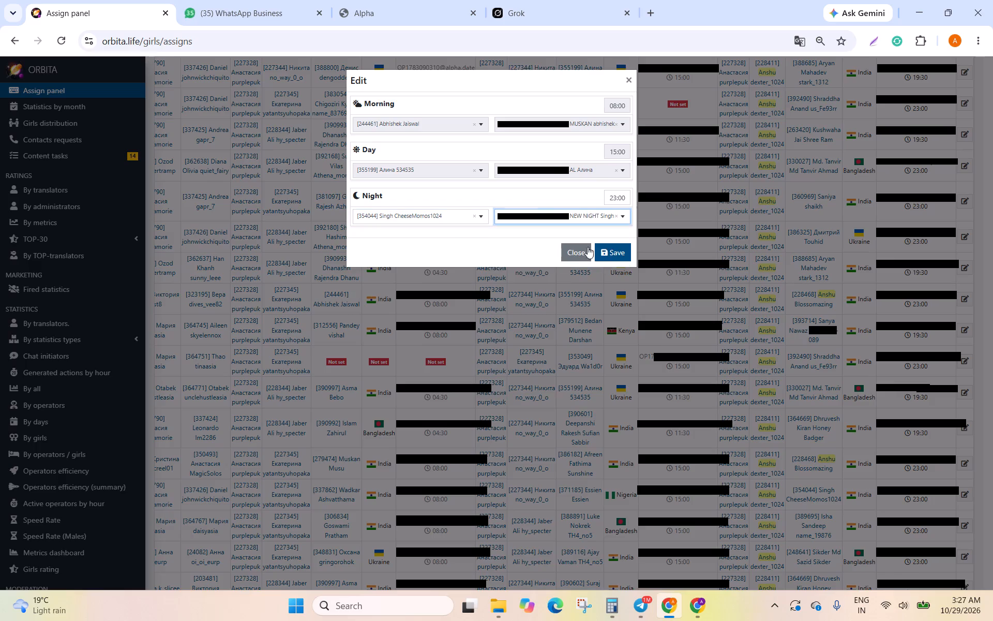
pyautogui.click(610, 249)
# On the second page, reassign Anshu's Night shift on the profile with Muskan in the Morning to Singh with Singh's operator, and save it.
pyautogui.scroll(-7, 960, 350)
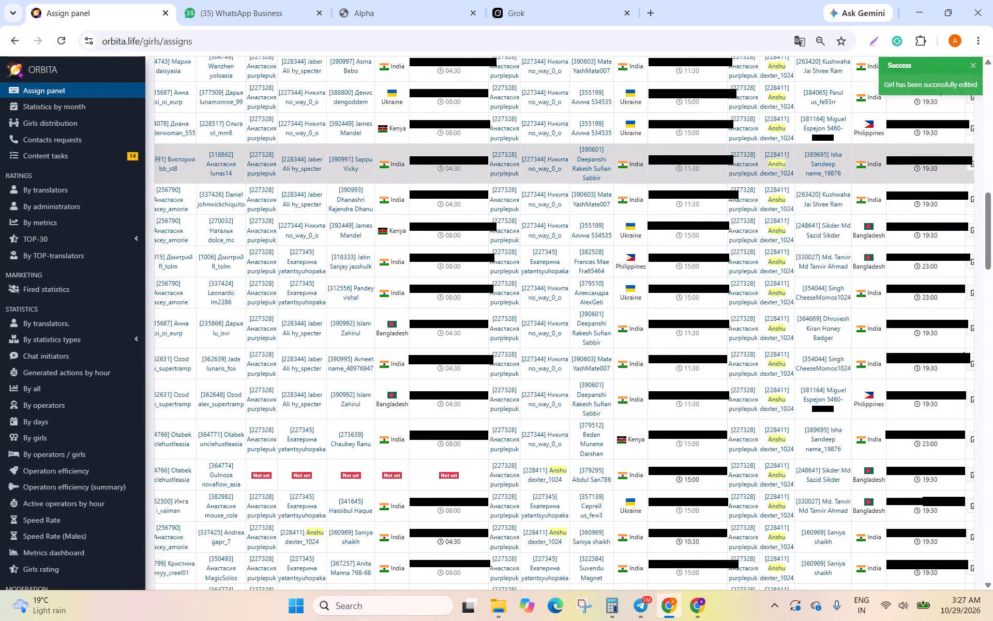
pyautogui.scroll(-20, 964, 352)
pyautogui.scroll(-20, 964, 352)
pyautogui.scroll(-4, 964, 352)
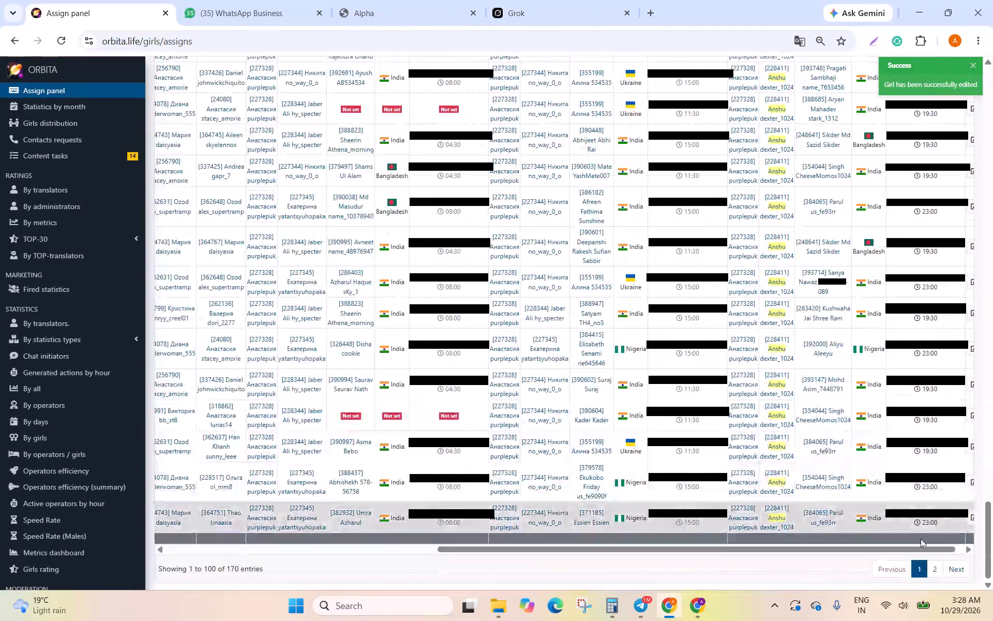
pyautogui.click(934, 565)
pyautogui.moveTo(935, 552); pyautogui.dragTo(977, 546)
pyautogui.scroll(6, 954, 469)
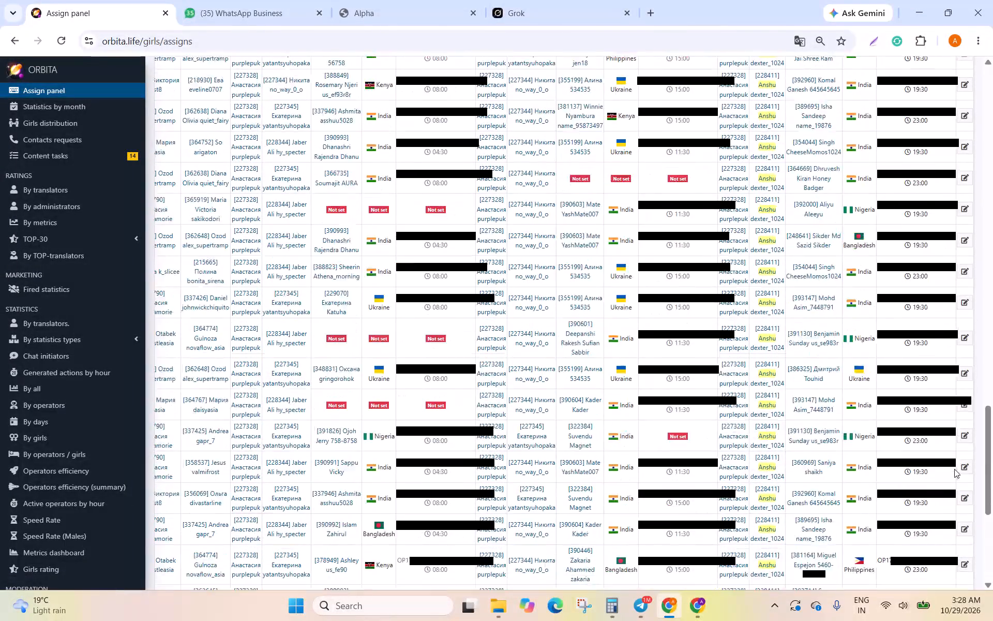
pyautogui.scroll(15, 940, 429)
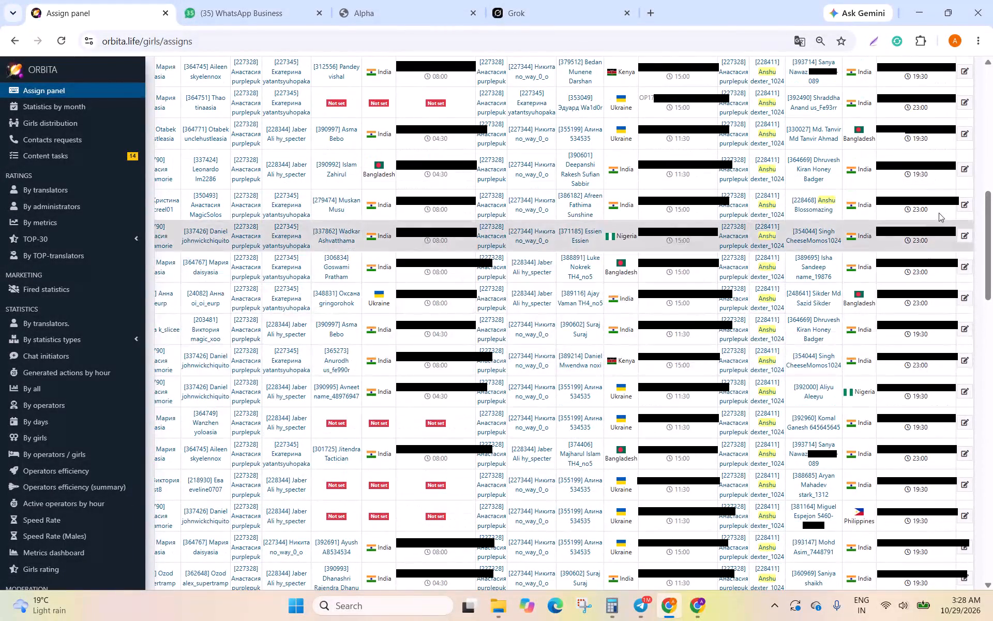
pyautogui.click(959, 208)
pyautogui.click(450, 217)
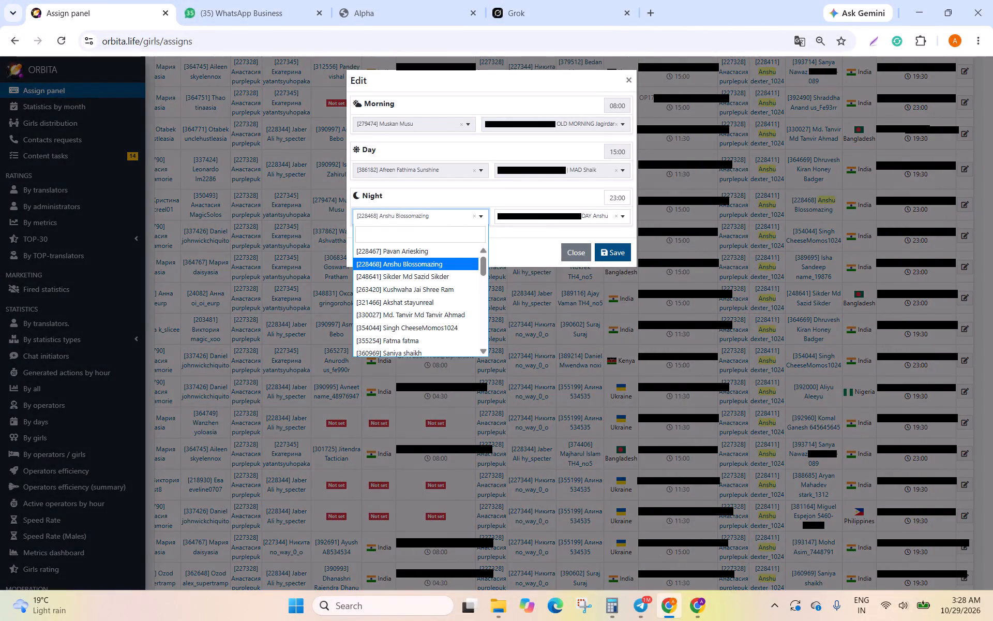
pyautogui.click(372, 324)
pyautogui.click(548, 219)
pyautogui.click(543, 257)
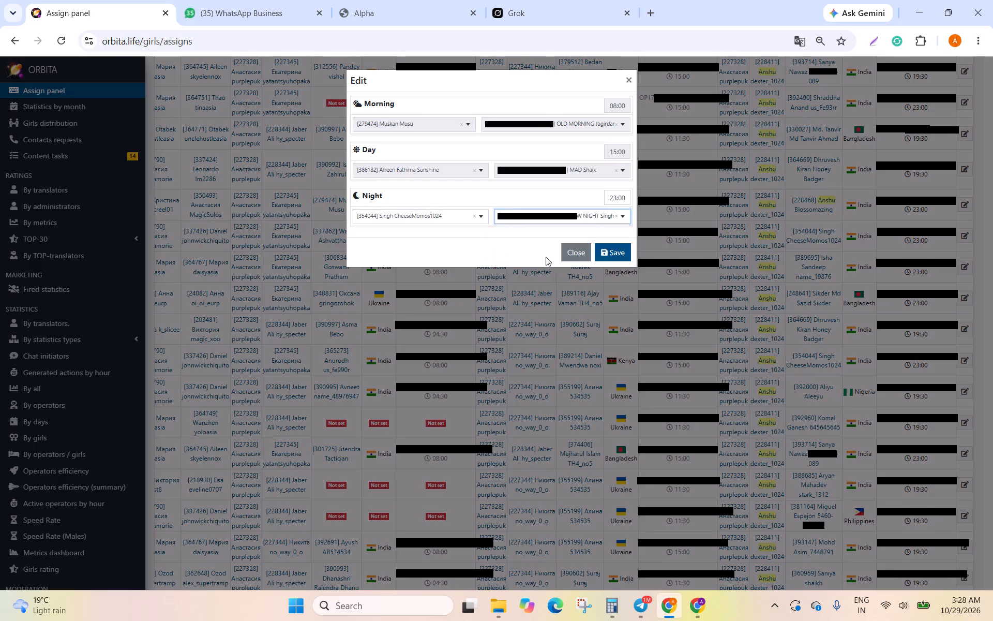
pyautogui.click(614, 248)
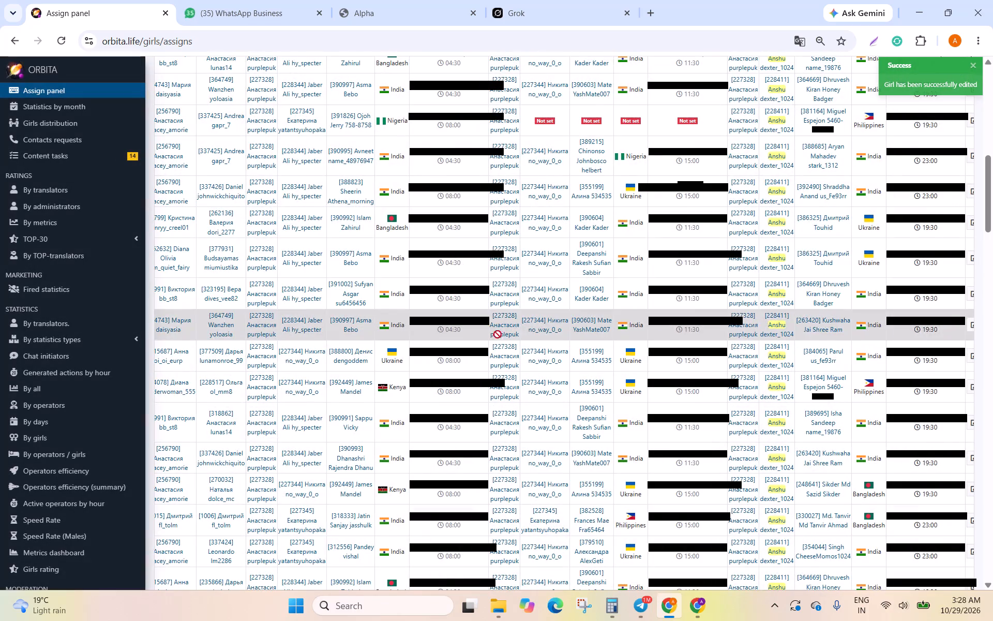
# Clear the Anshu search text from the assignments table.
pyautogui.scroll(16, 258, 351)
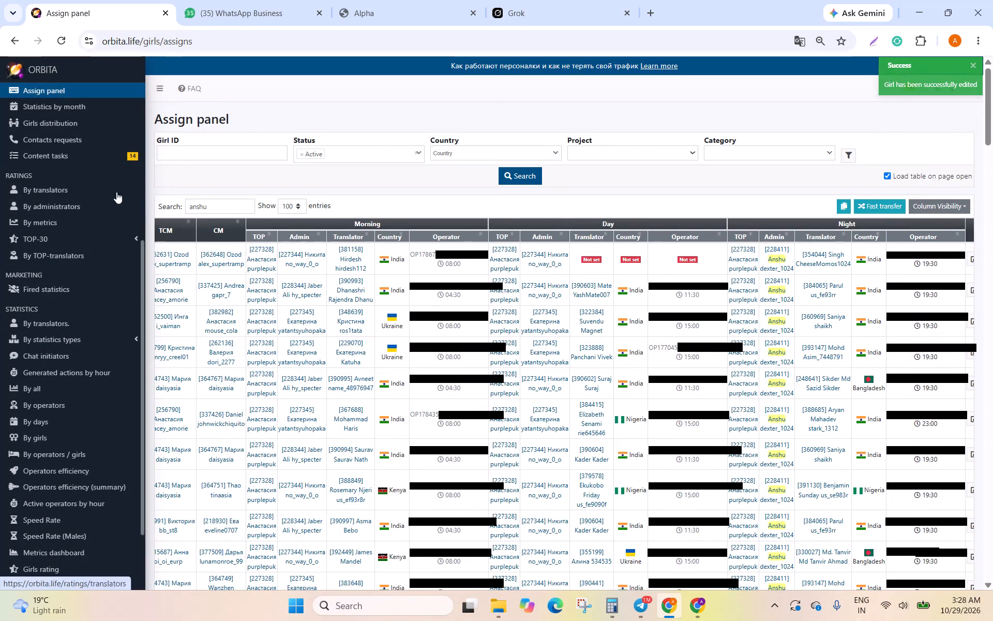
pyautogui.click(244, 208)
# Examine the profile columns, such as external ID, name and category, on the first page of the assignments table.
pyautogui.scroll(-8, 352, 380)
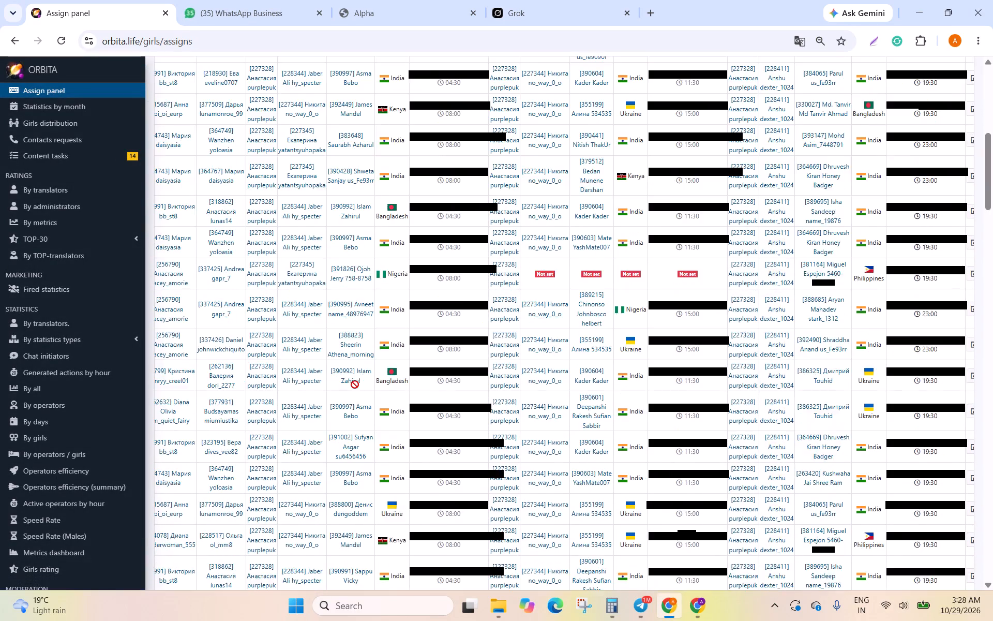
pyautogui.scroll(-20, 355, 385)
pyautogui.scroll(-20, 355, 385)
pyautogui.scroll(-1, 355, 385)
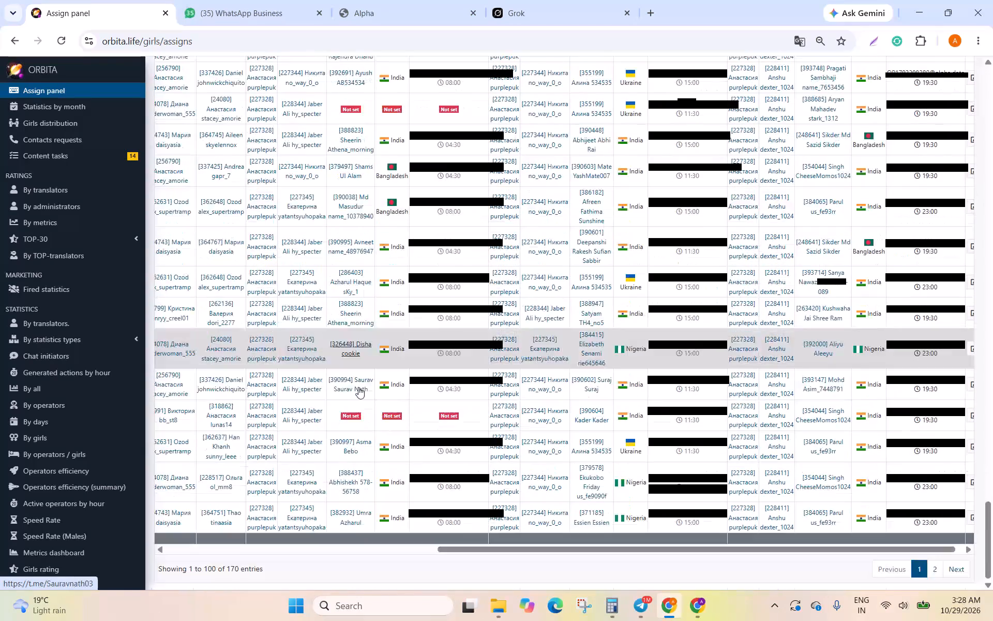
pyautogui.scroll(-4, 371, 395)
pyautogui.moveTo(450, 549); pyautogui.dragTo(249, 549)
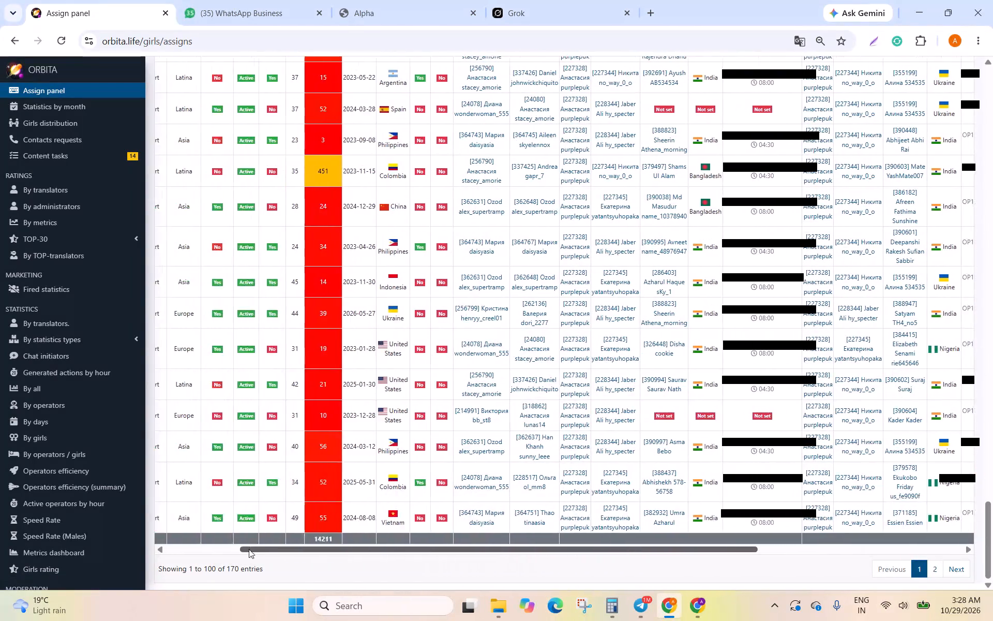
pyautogui.moveTo(249, 549); pyautogui.dragTo(159, 549)
pyautogui.scroll(17, 332, 379)
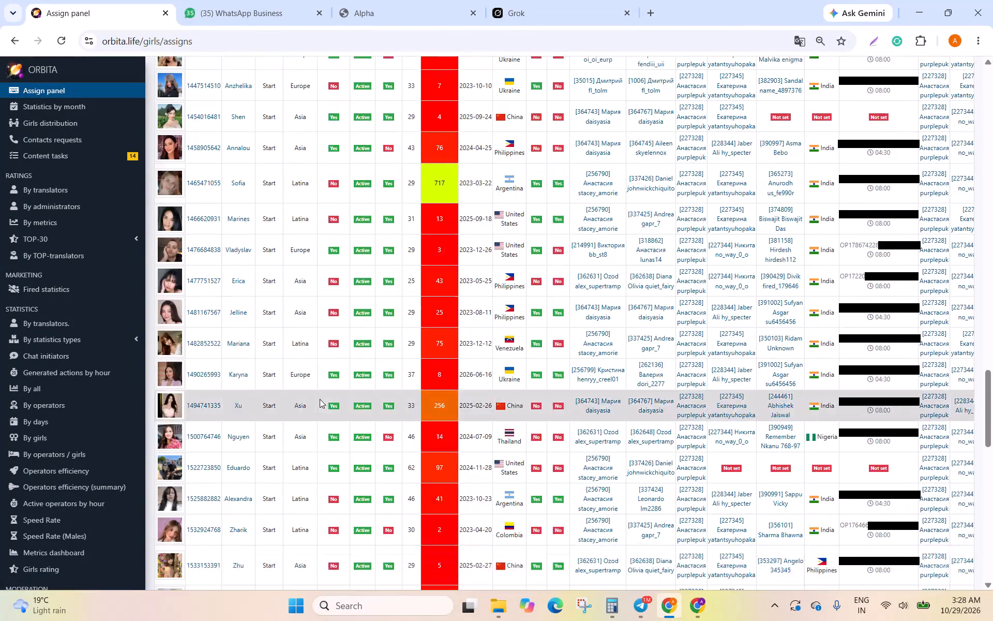
pyautogui.scroll(17, 320, 399)
pyautogui.scroll(11, 320, 399)
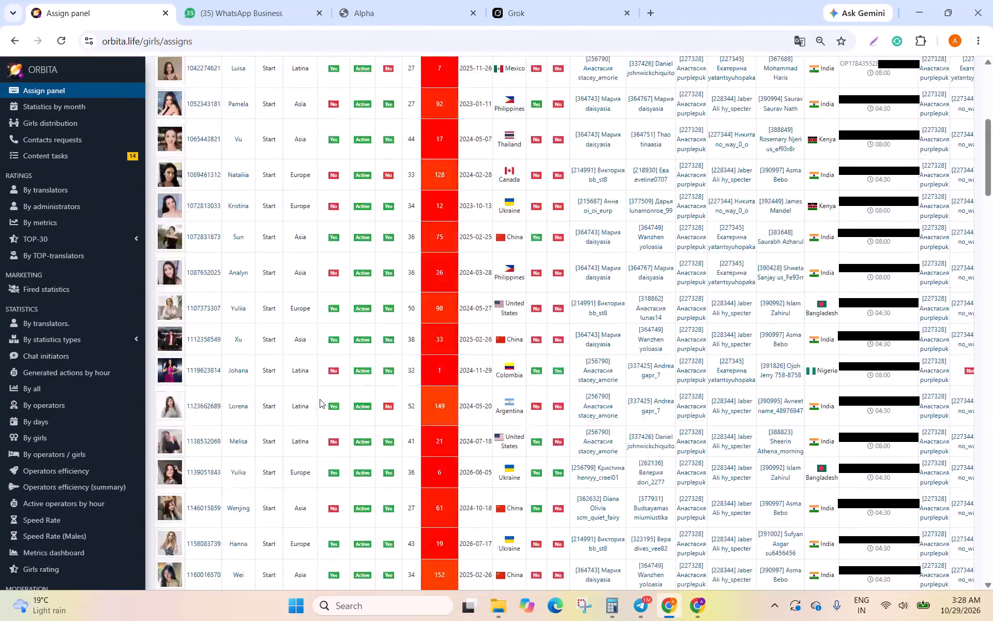
pyautogui.scroll(1, 320, 399)
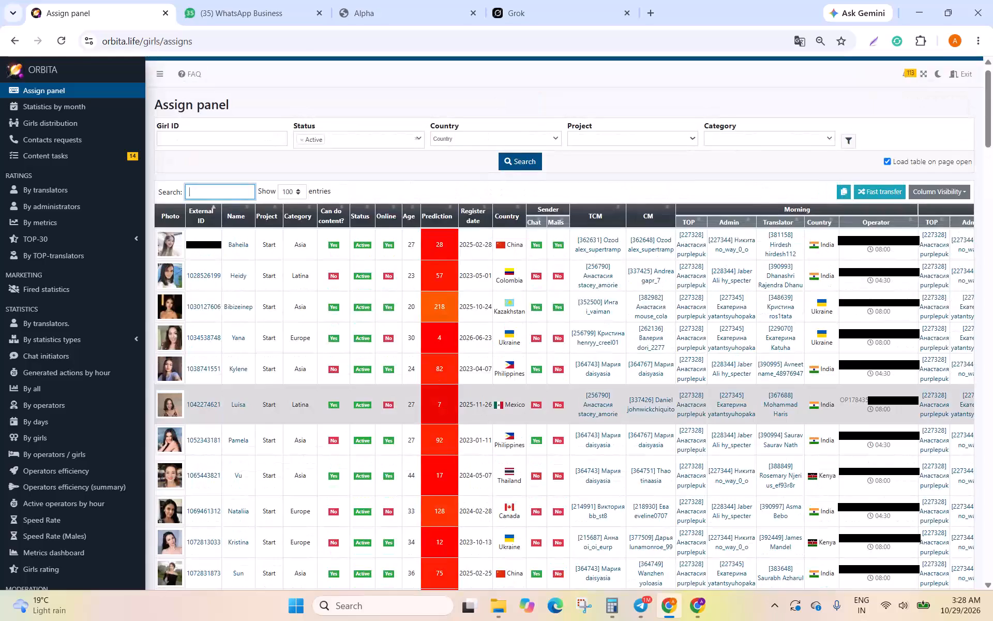
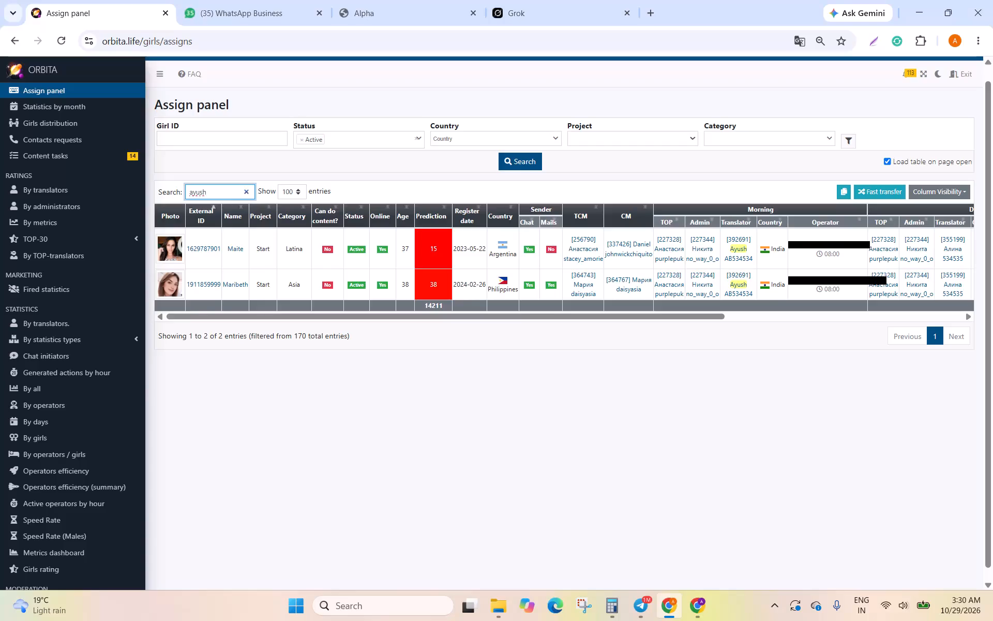
# Shorten the assignments table search text to ayu, and clear it.
pyautogui.press('i')
pyautogui.press('BackSpace')
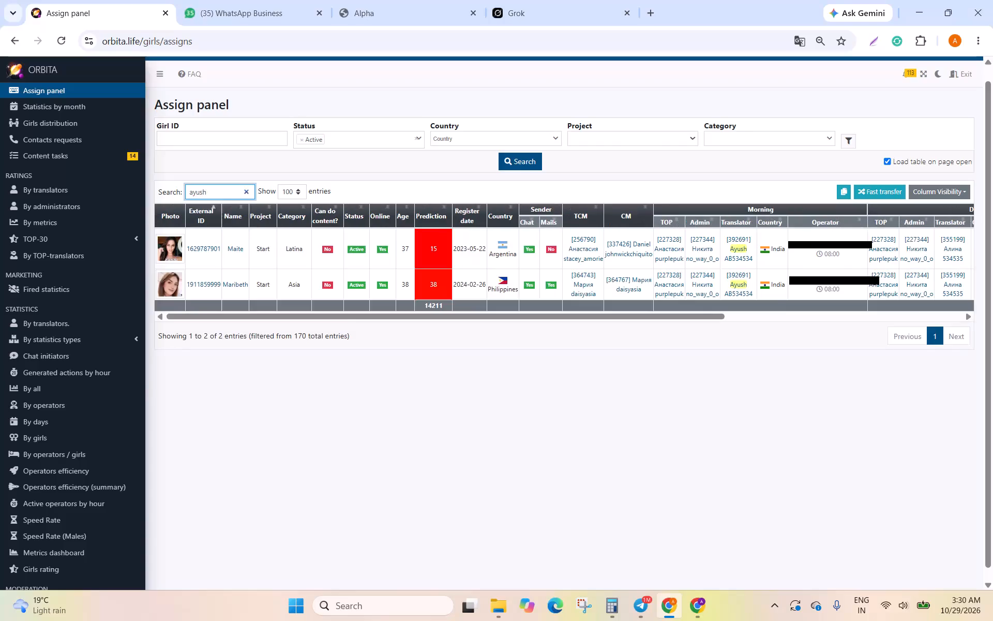
pyautogui.press('BackSpace')
pyautogui.press('BackSpace')
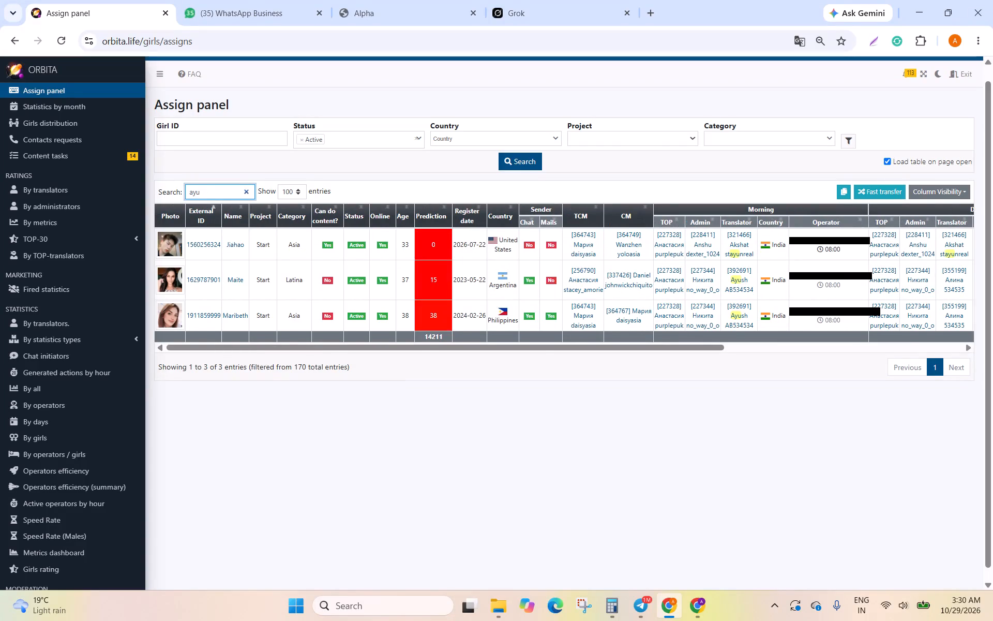
pyautogui.click(247, 193)
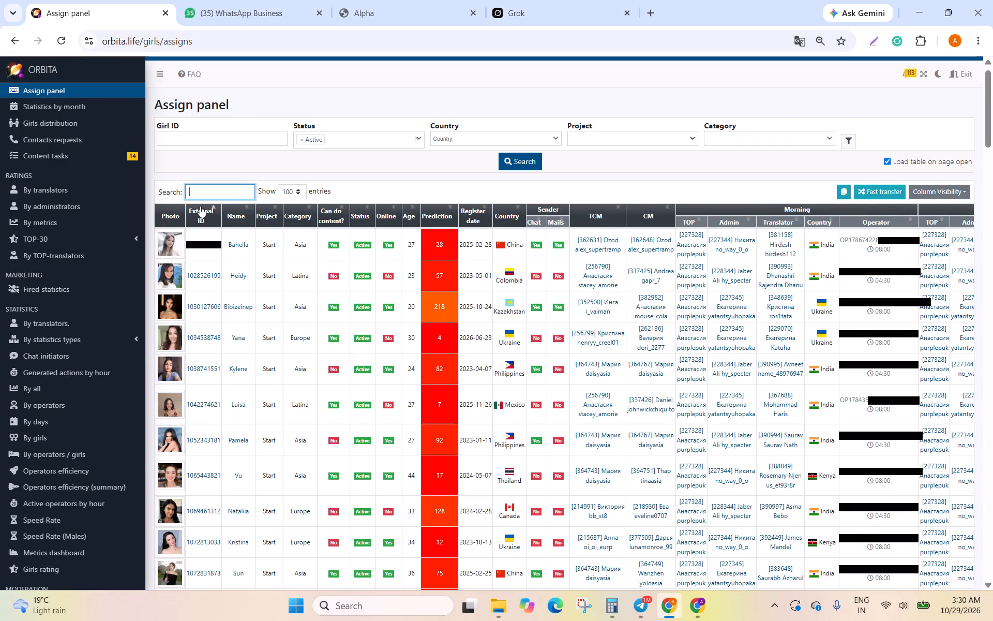
# Search the assignments table for touh, and clear the search text.
pyautogui.write('touh')
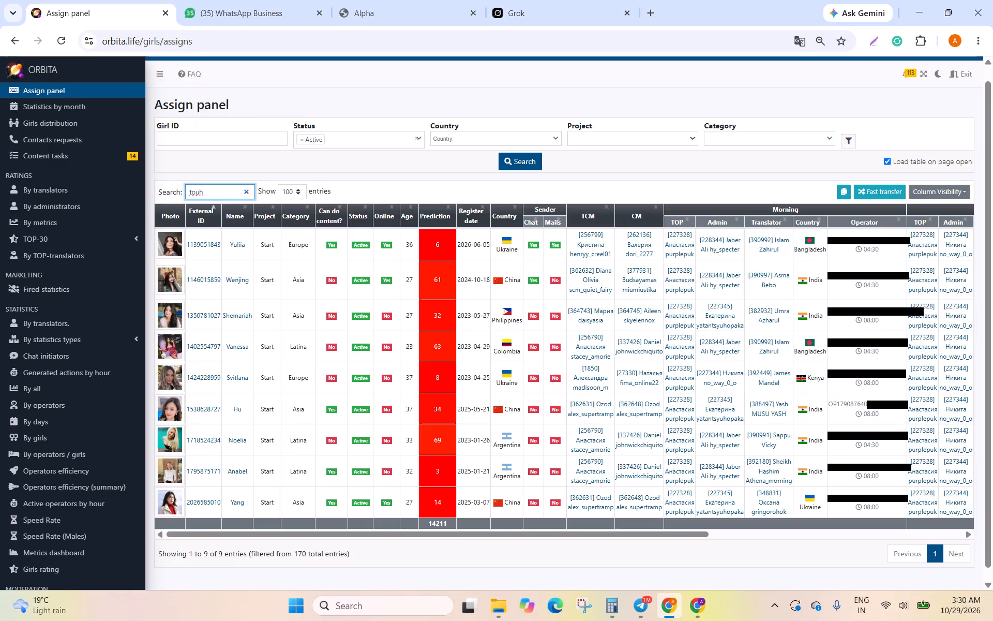
pyautogui.press('BackSpace')
pyautogui.press('BackSpace')
pyautogui.press('BackSpace')
pyautogui.press('BackSpace')
pyautogui.press('BackSpace')
pyautogui.press('BackSpace')
# Search the assignments table for parul, look over the matching profiles, and clear the search text.
pyautogui.write('parul')
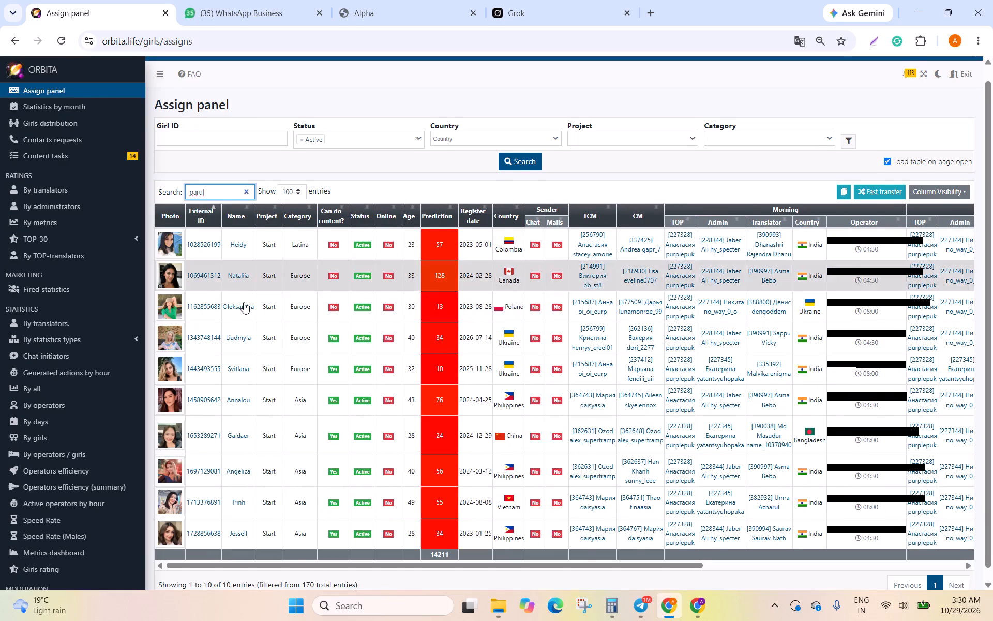
pyautogui.scroll(-1, 244, 310)
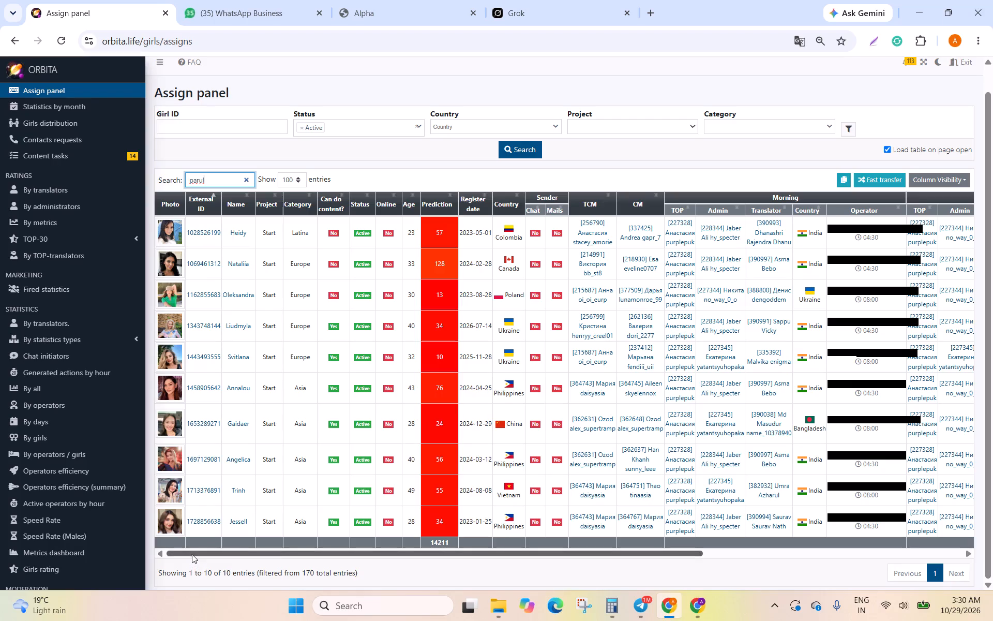
pyautogui.click(245, 178)
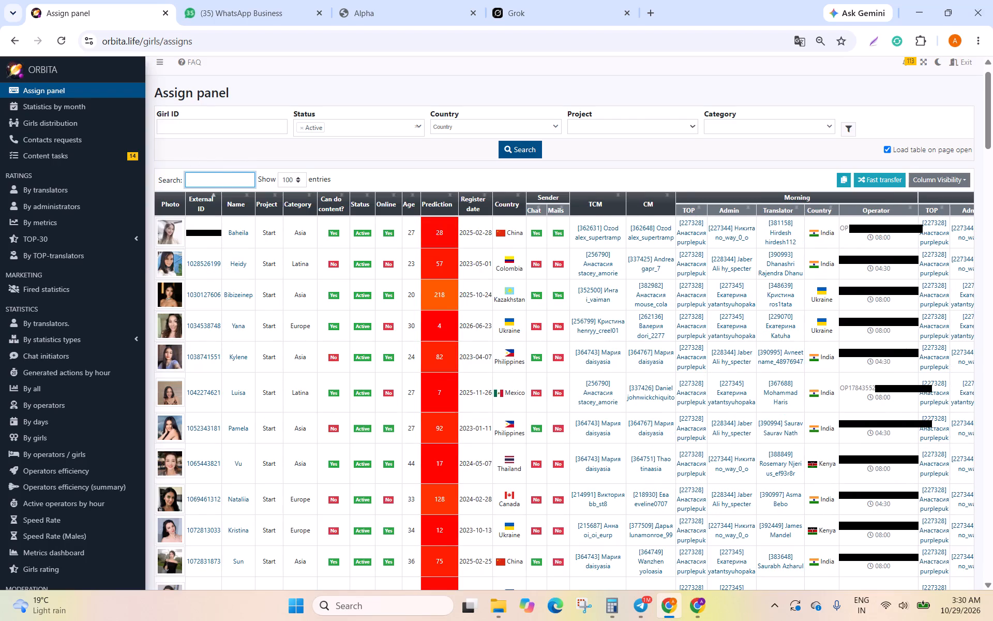
# Search the assignments table for shrad, look over the matching profiles, and clear the search text.
pyautogui.write('shradh')
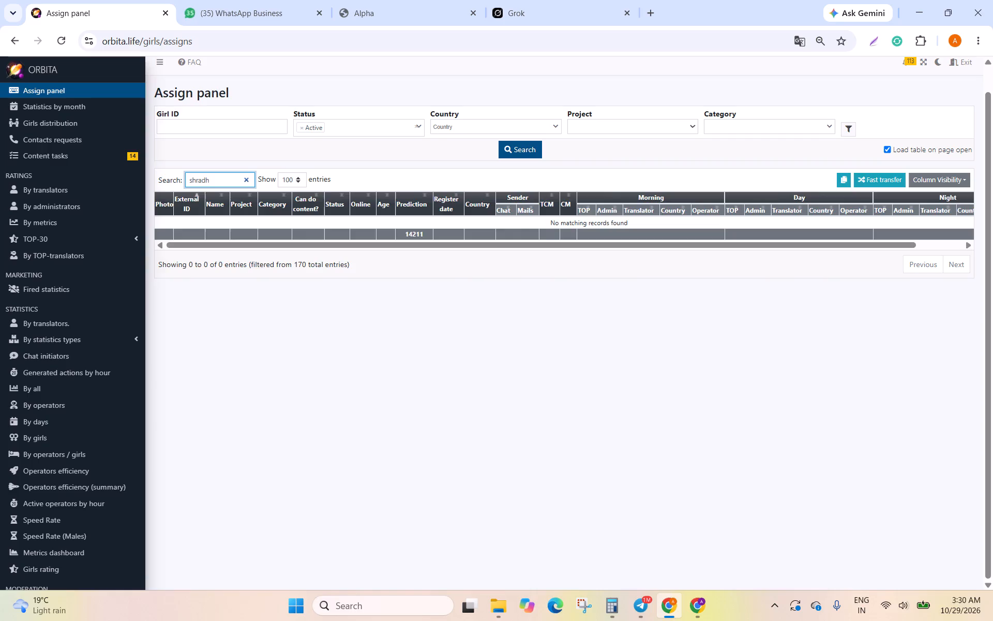
pyautogui.press('BackSpace')
pyautogui.scroll(-2, 232, 260)
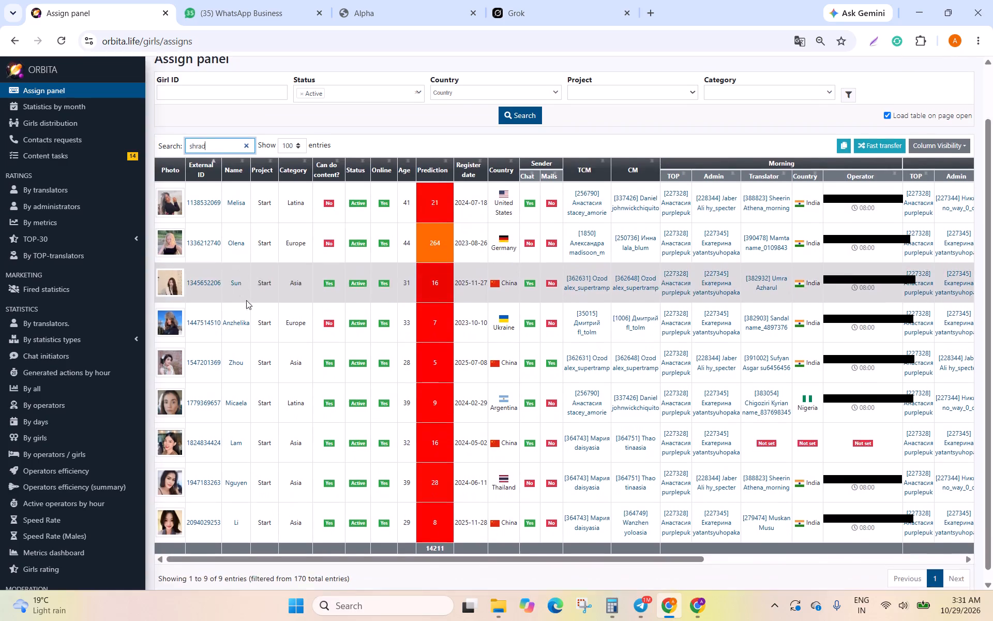
pyautogui.scroll(-1, 246, 300)
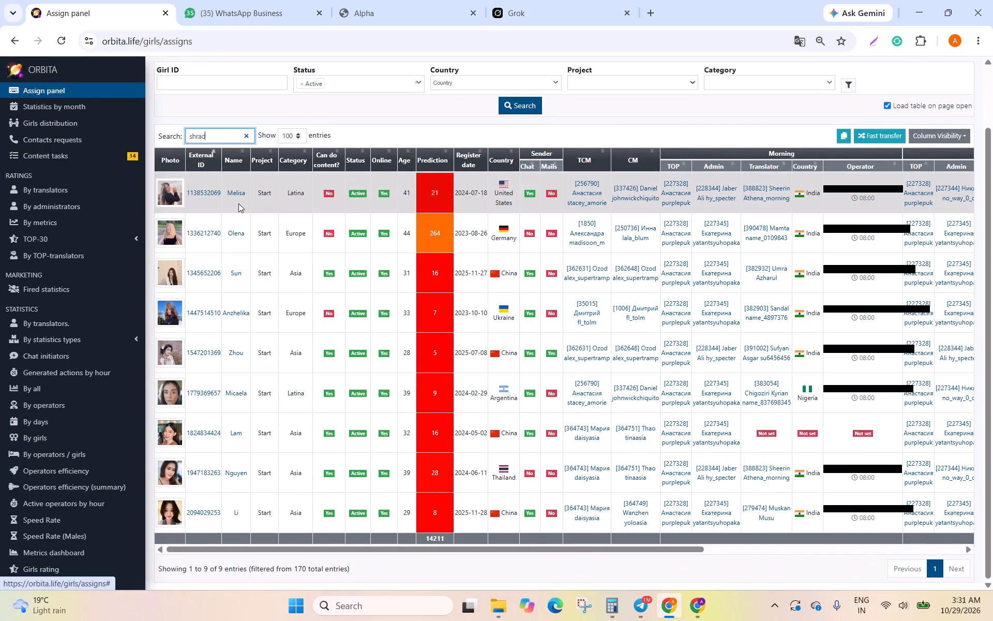
pyautogui.click(246, 134)
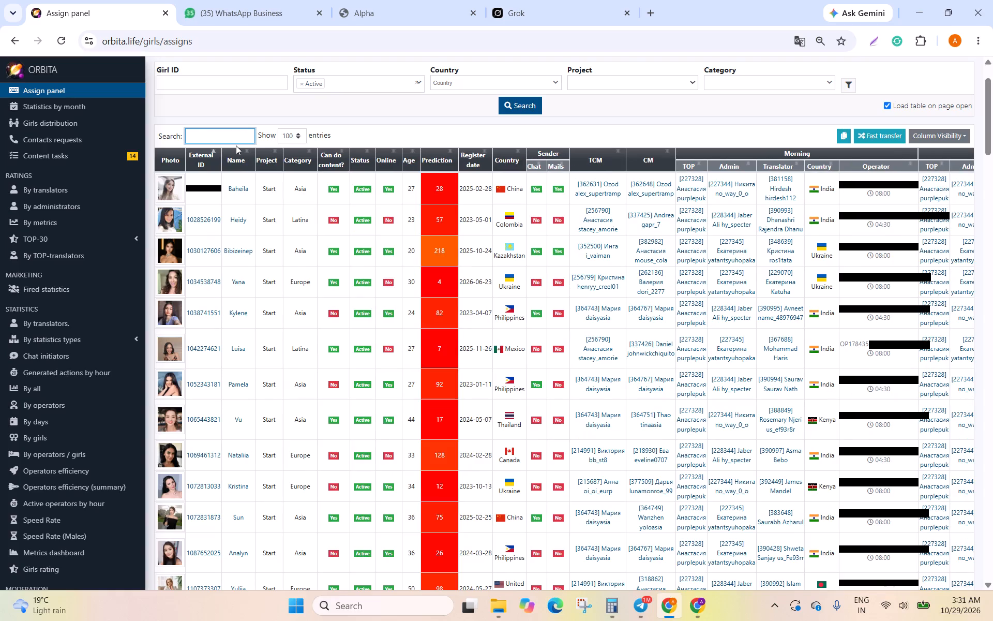
# Search the assignments table for cheese and examine the Night assignments of the matching profiles.
pyautogui.write('cheese')
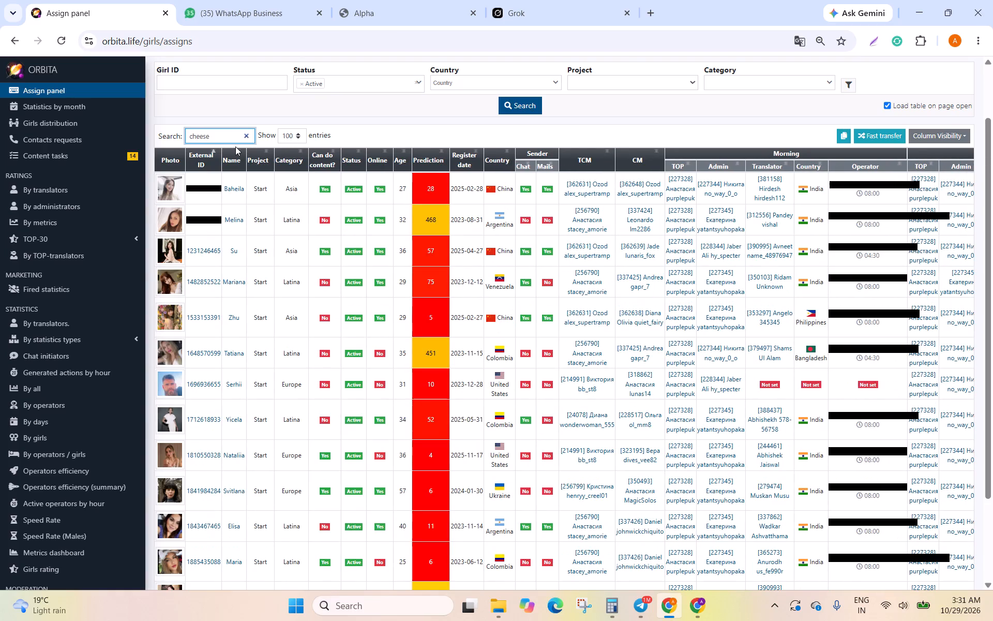
pyautogui.scroll(-4, 240, 141)
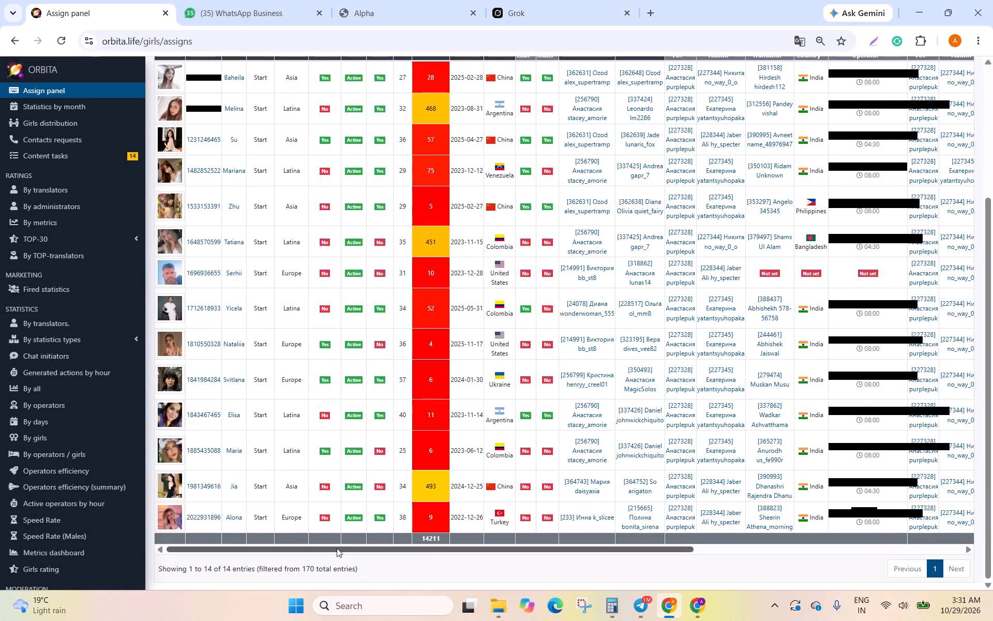
pyautogui.moveTo(336, 548); pyautogui.dragTo(824, 548)
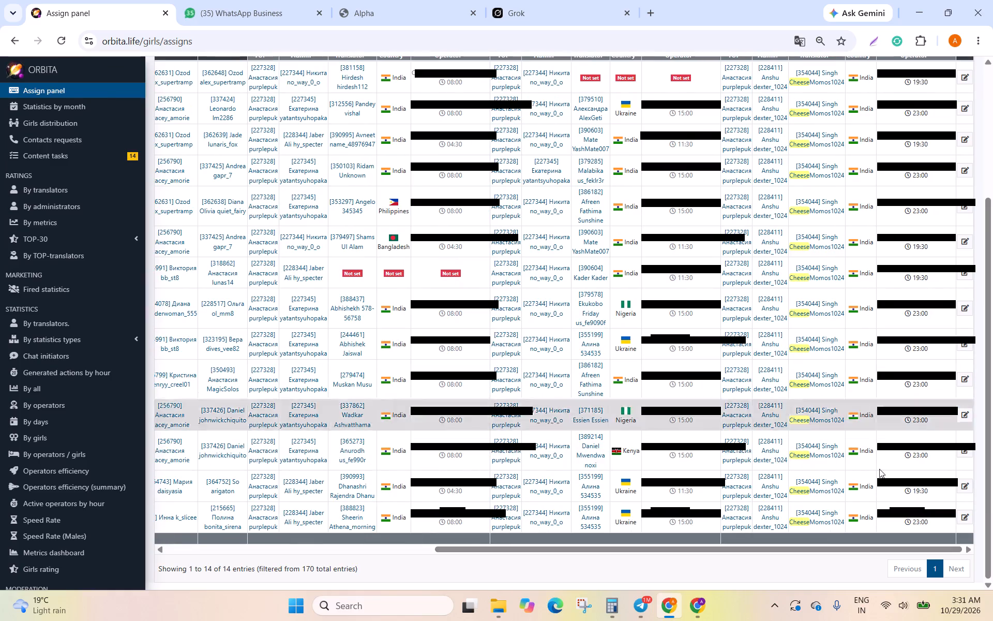
pyautogui.moveTo(851, 548); pyautogui.dragTo(654, 571)
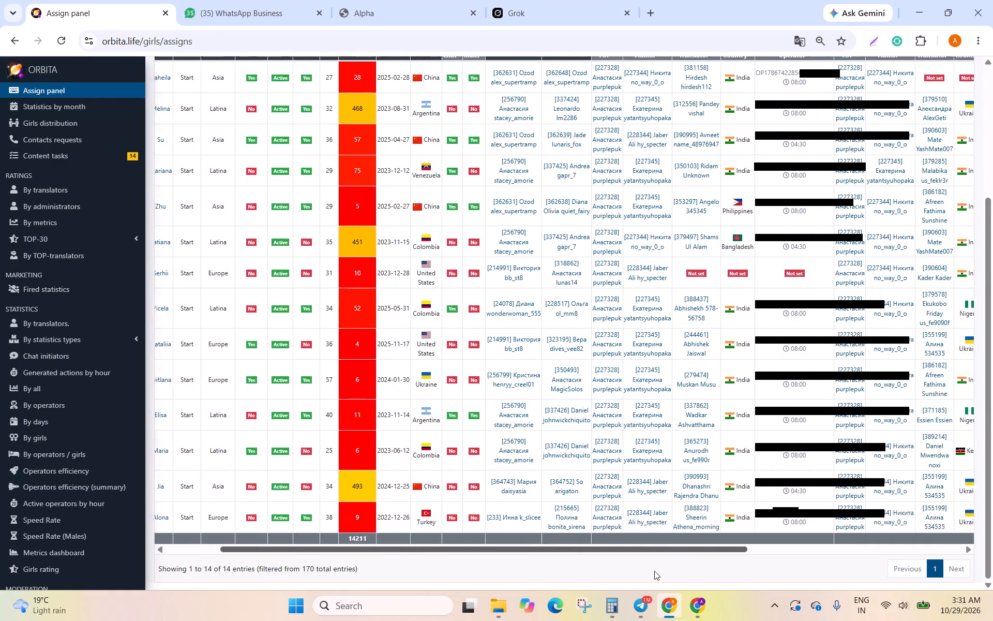
pyautogui.moveTo(654, 571); pyautogui.dragTo(878, 574)
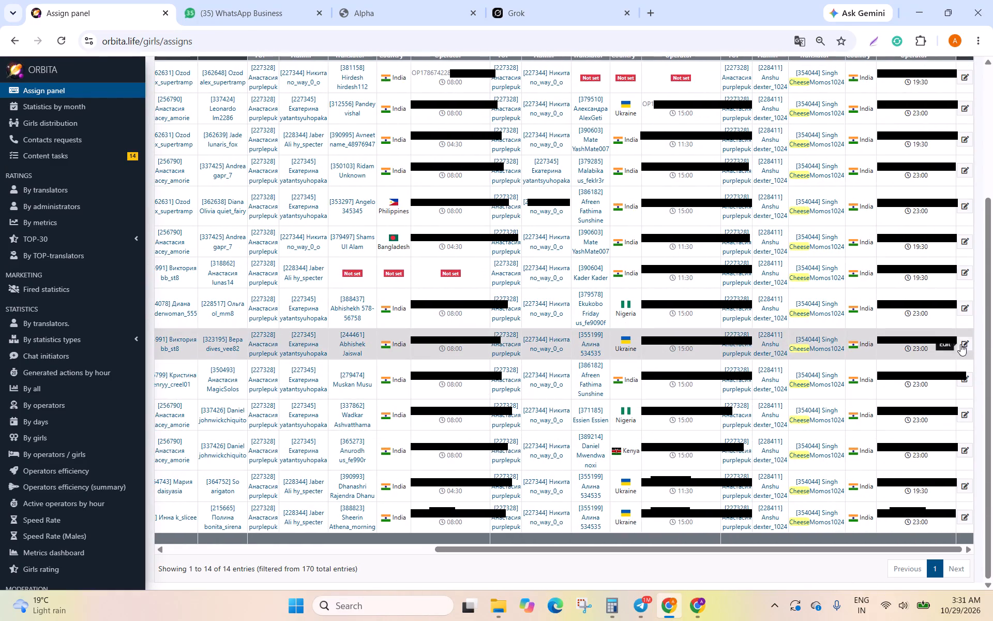
pyautogui.click(960, 344)
pyautogui.click(422, 222)
pyautogui.click(401, 230)
pyautogui.write('sa')
pyautogui.press('n')
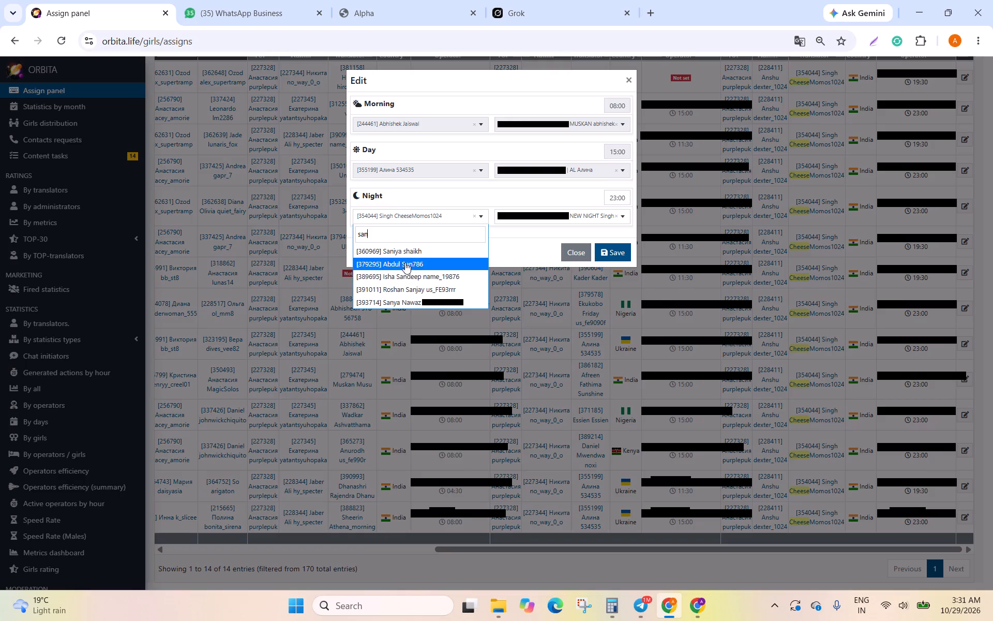
pyautogui.click(404, 253)
pyautogui.click(508, 217)
pyautogui.click(518, 249)
pyautogui.click(605, 252)
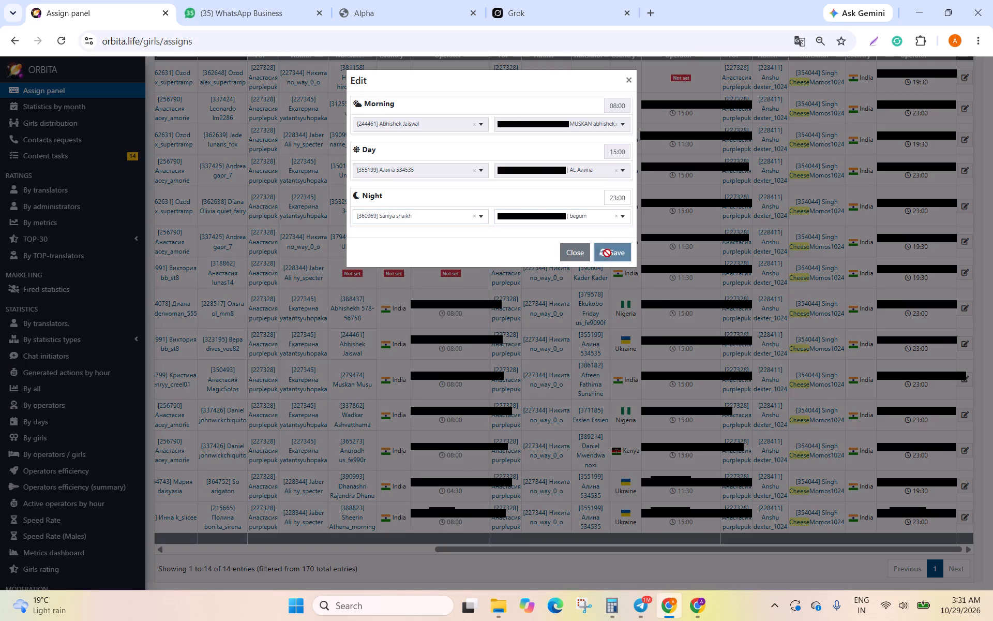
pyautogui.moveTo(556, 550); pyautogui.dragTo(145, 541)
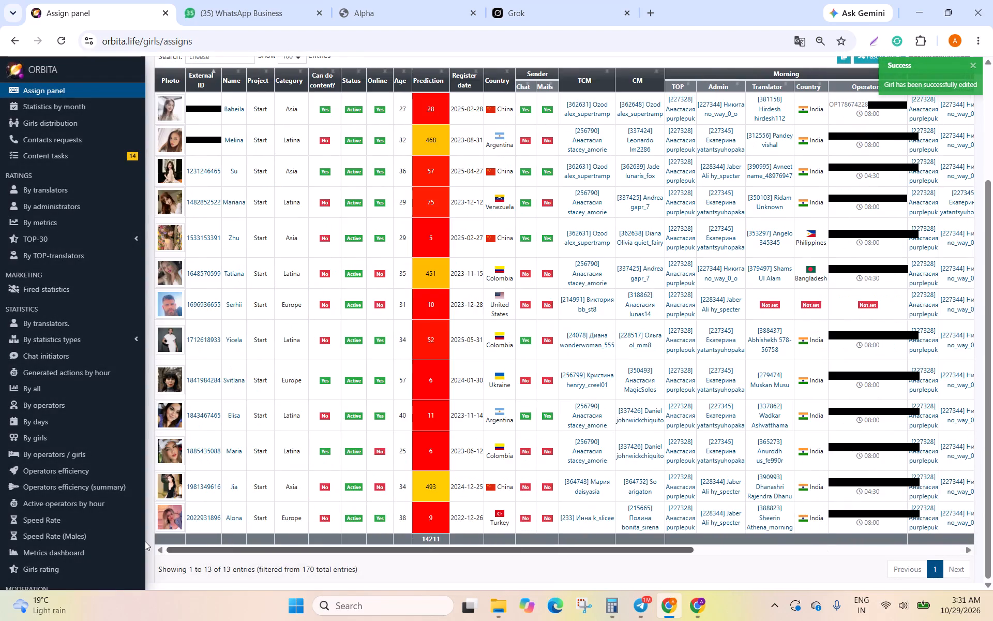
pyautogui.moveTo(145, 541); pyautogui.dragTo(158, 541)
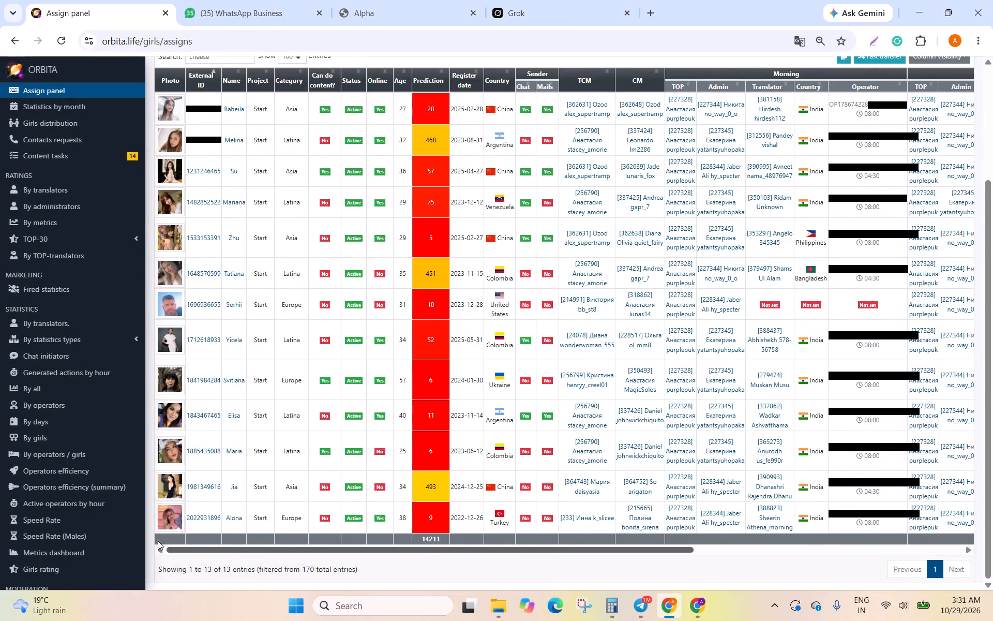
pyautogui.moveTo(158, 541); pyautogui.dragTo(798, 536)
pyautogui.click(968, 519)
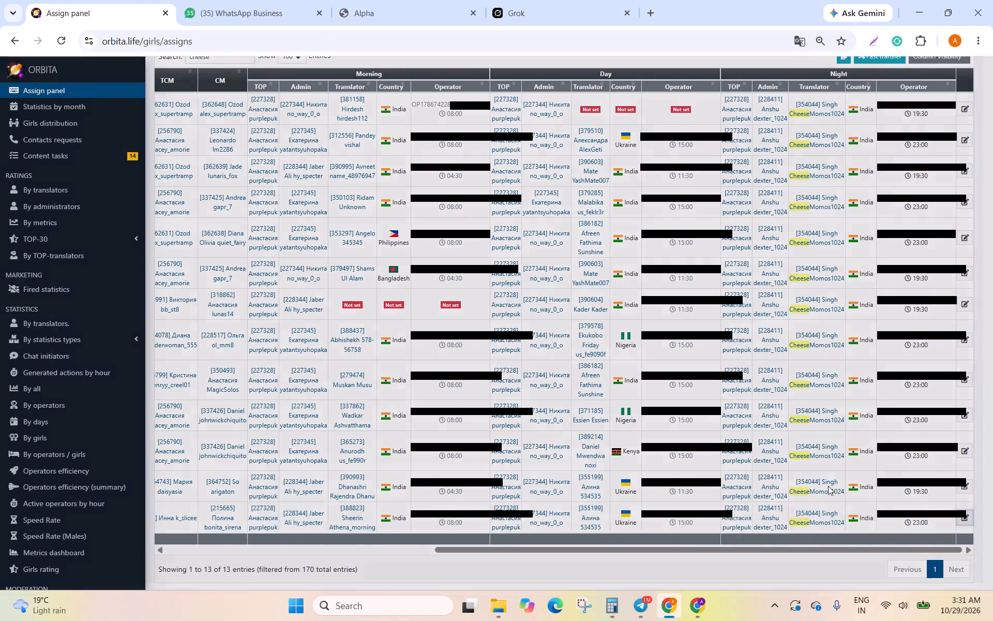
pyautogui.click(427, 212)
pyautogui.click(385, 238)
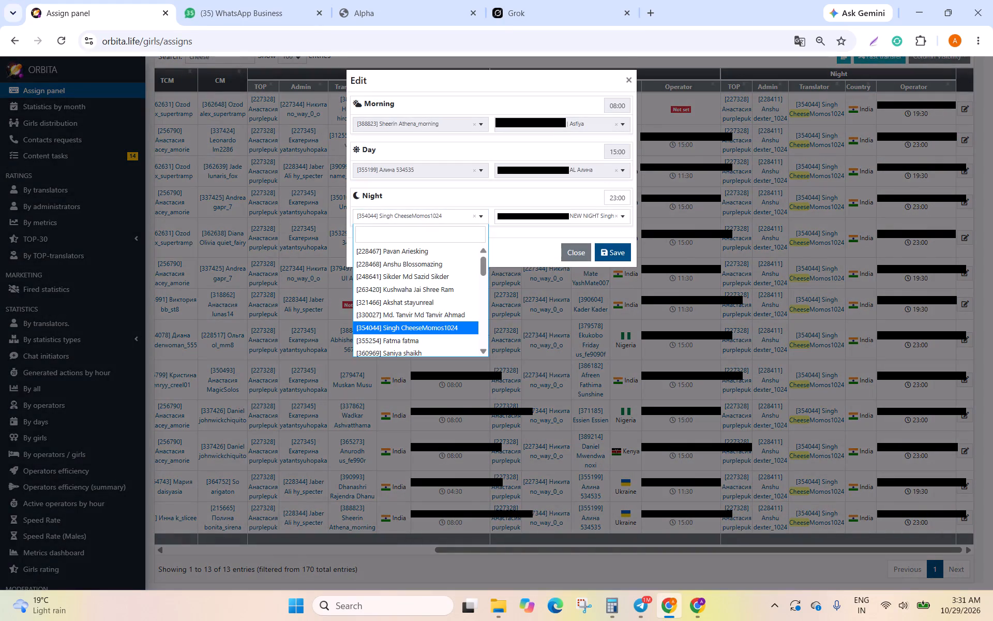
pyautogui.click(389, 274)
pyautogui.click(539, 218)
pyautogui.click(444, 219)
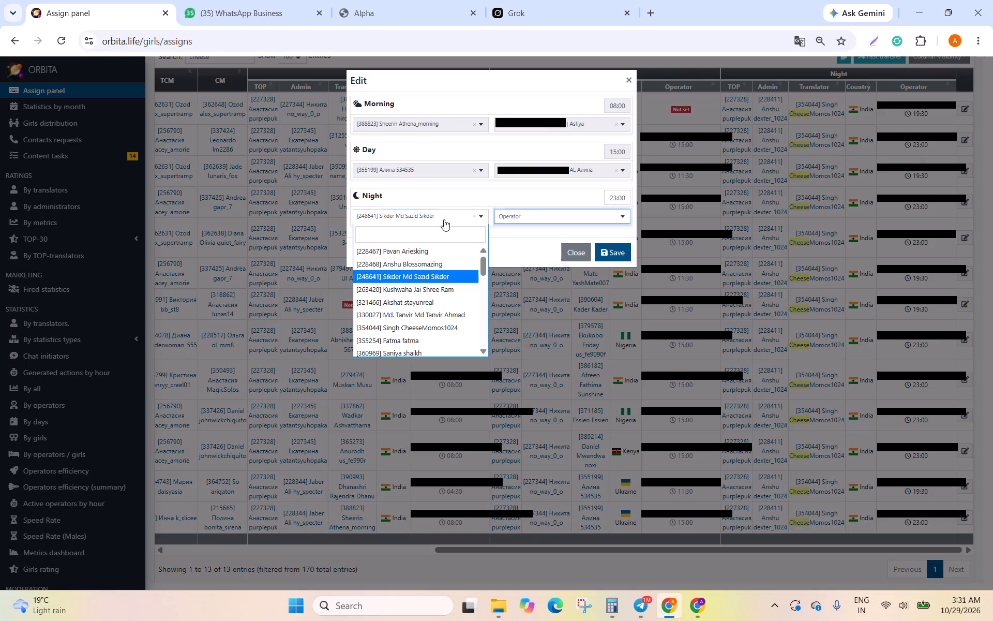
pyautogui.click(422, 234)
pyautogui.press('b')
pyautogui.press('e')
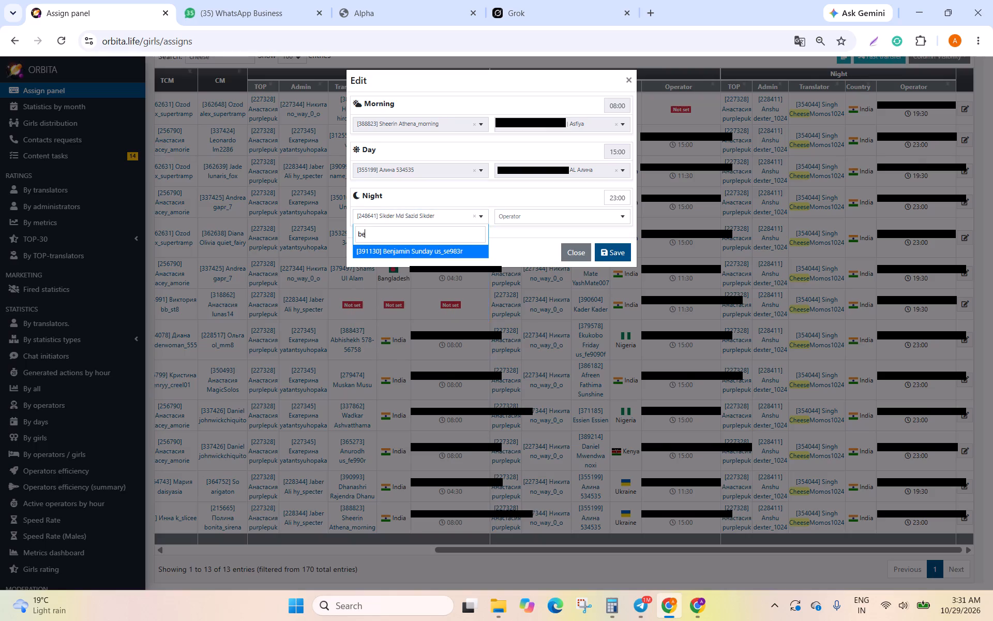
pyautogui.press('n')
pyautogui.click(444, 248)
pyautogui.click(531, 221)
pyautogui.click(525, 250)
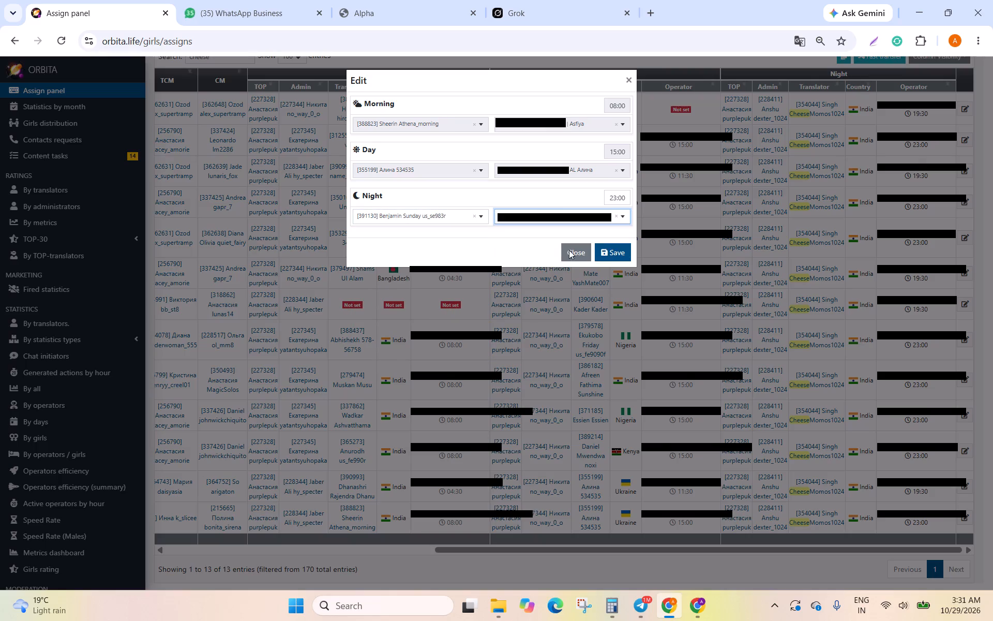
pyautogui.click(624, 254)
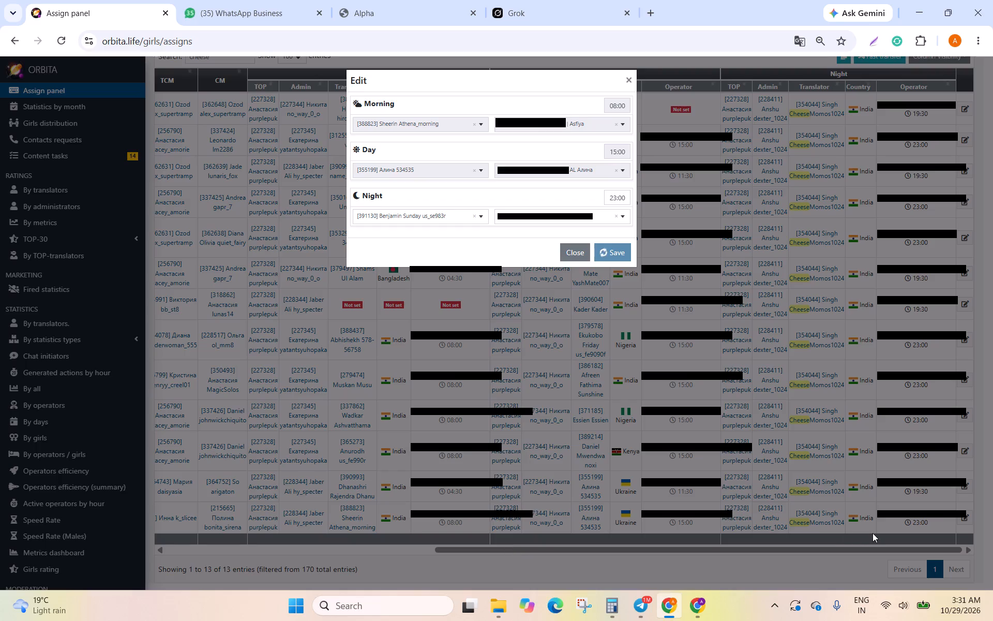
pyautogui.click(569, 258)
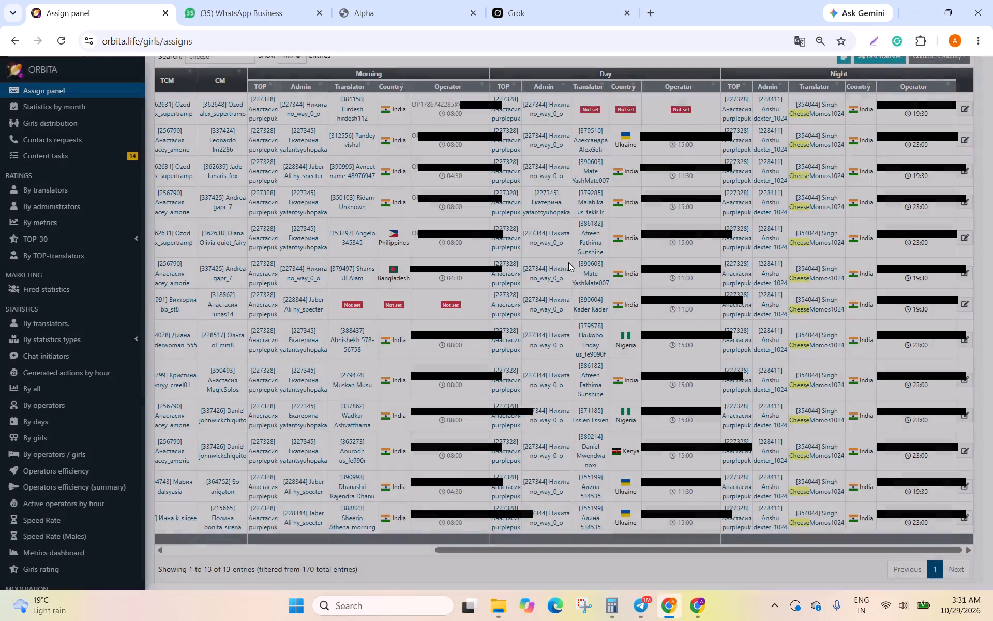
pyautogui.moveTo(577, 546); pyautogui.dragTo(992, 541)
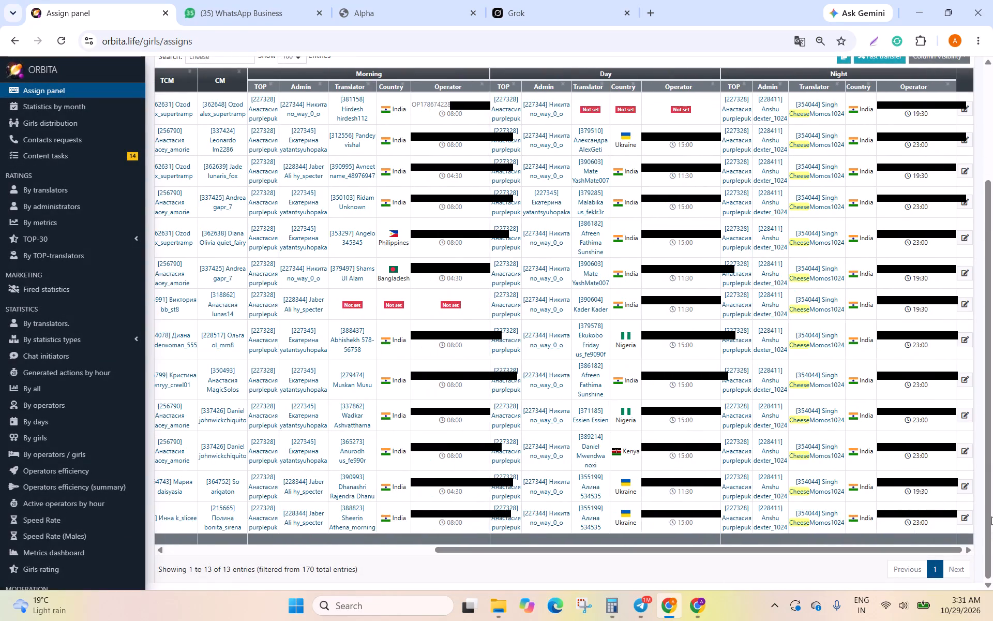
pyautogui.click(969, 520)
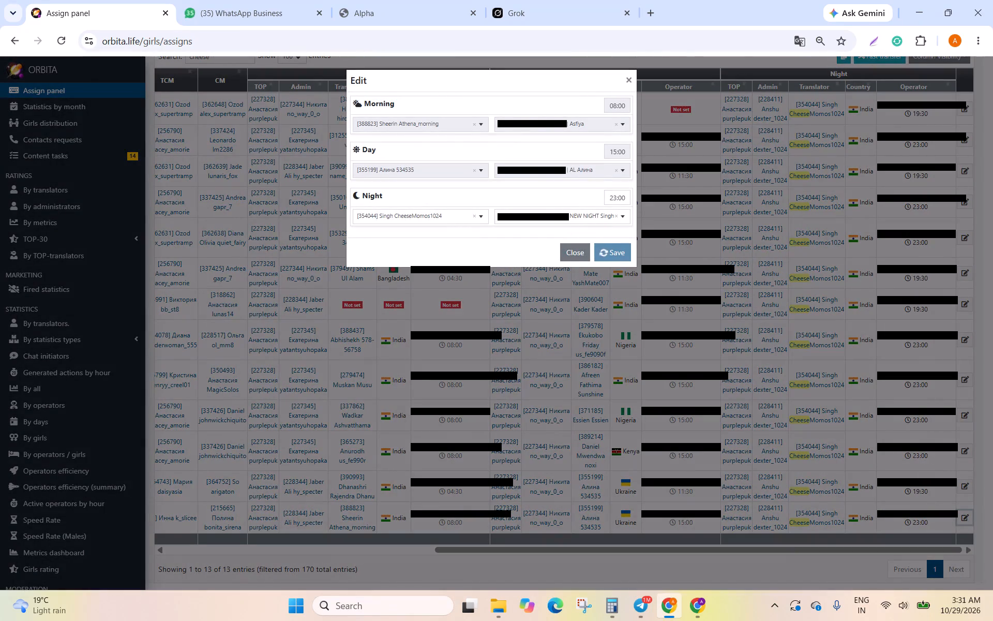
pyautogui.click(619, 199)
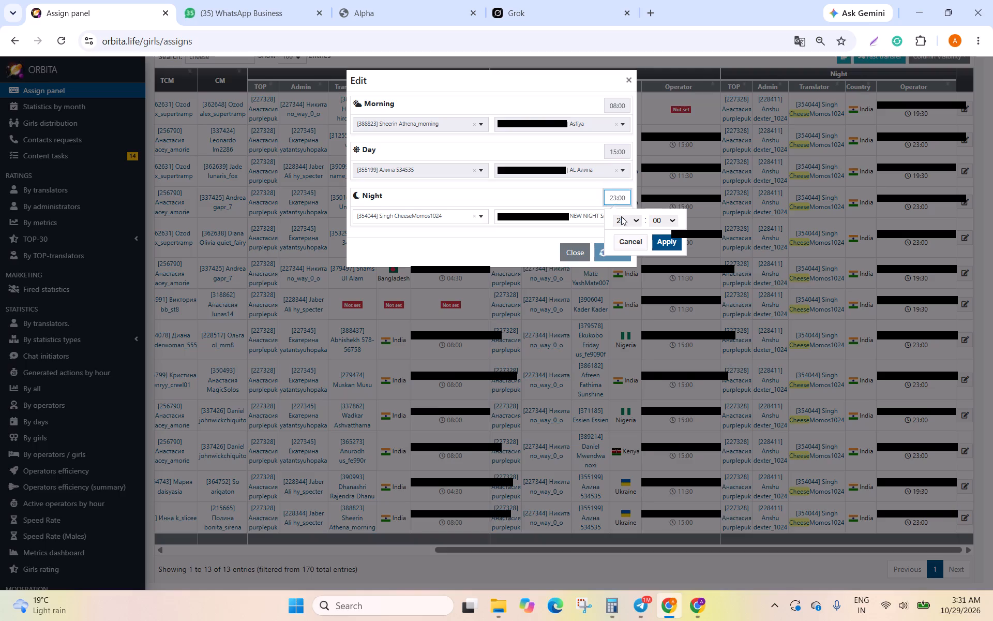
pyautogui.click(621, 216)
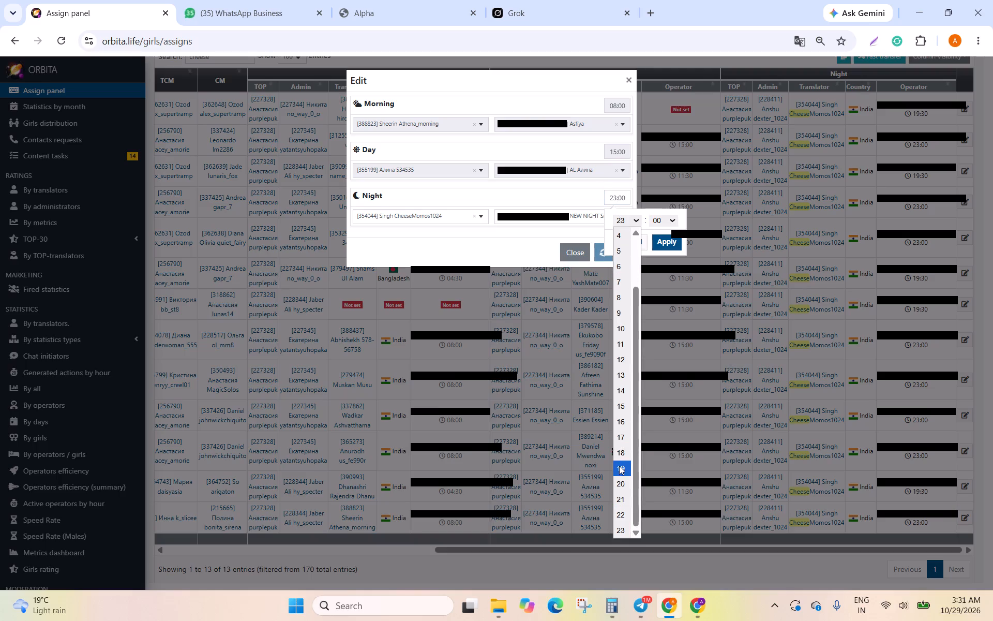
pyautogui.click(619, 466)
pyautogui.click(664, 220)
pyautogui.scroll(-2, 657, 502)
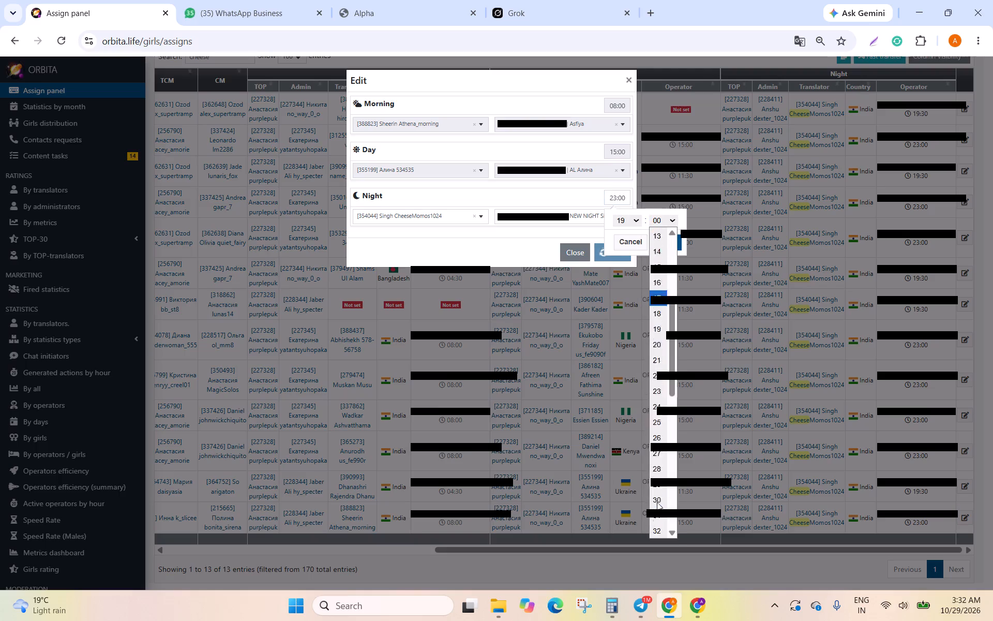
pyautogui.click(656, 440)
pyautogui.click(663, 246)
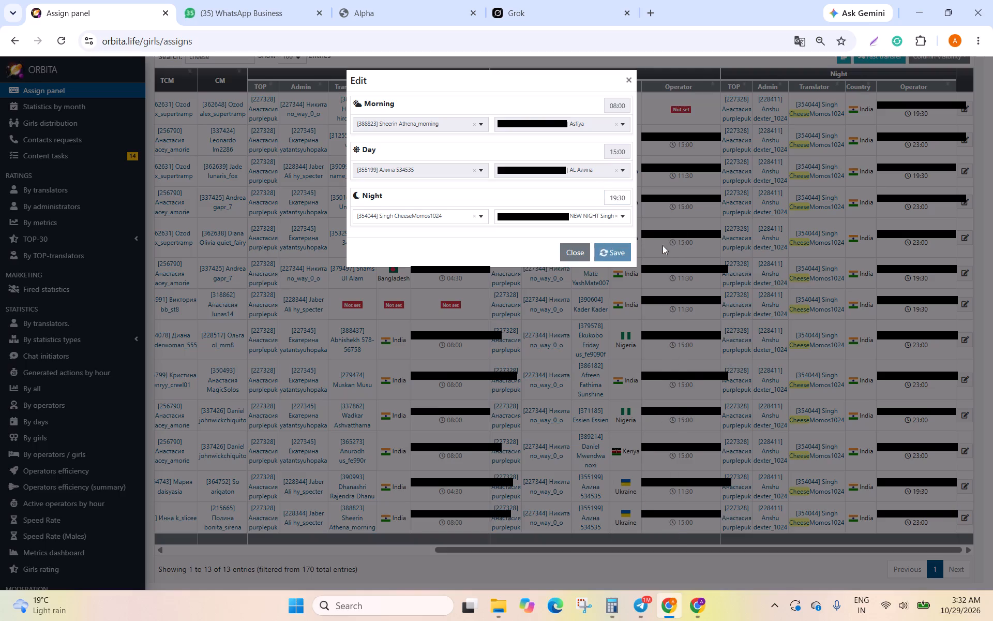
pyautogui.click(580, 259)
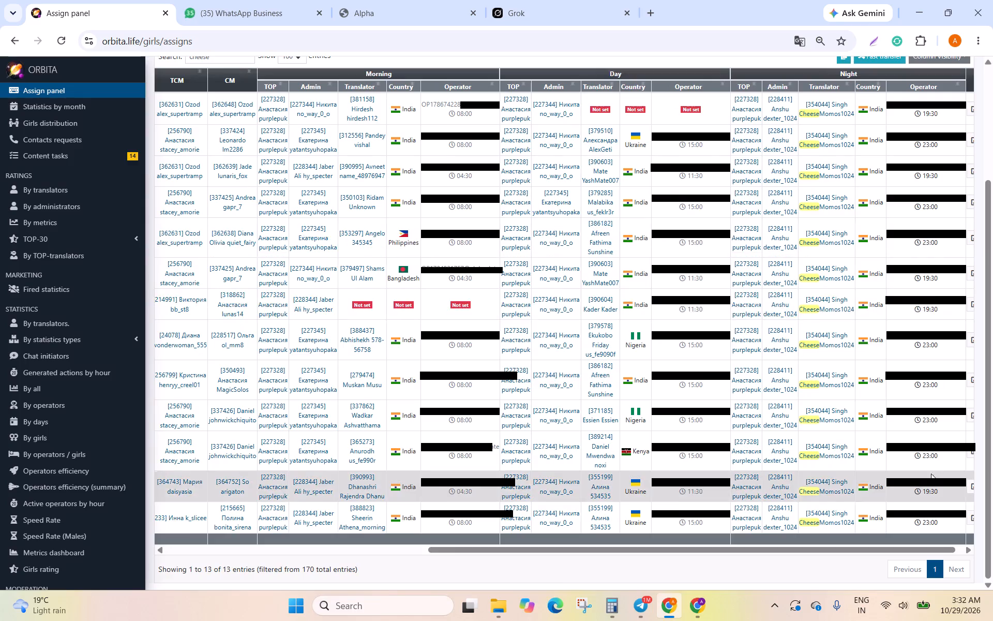
pyautogui.click(971, 517)
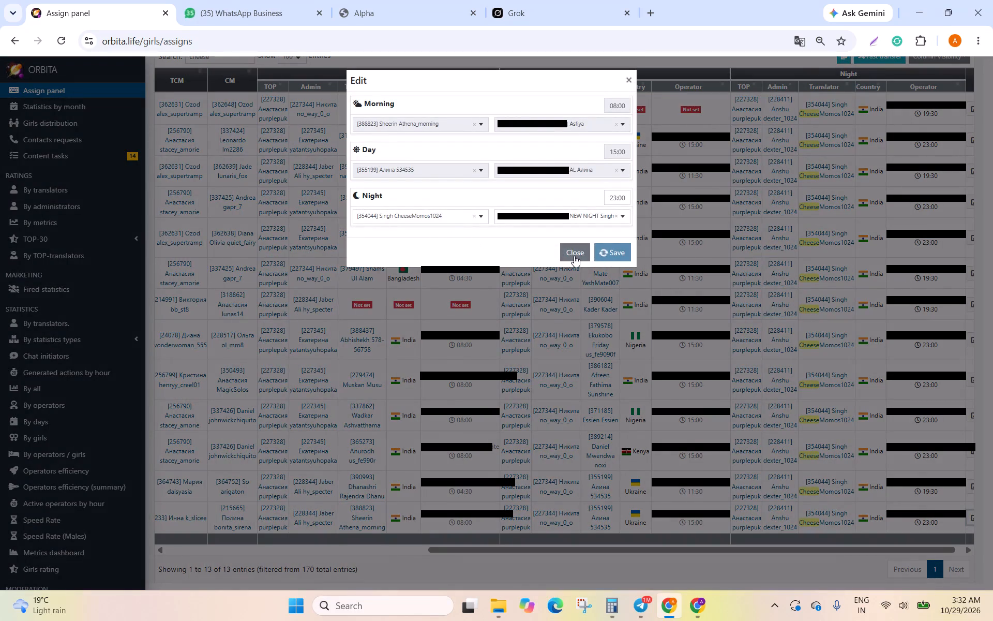
pyautogui.click(574, 256)
pyautogui.click(14, 88)
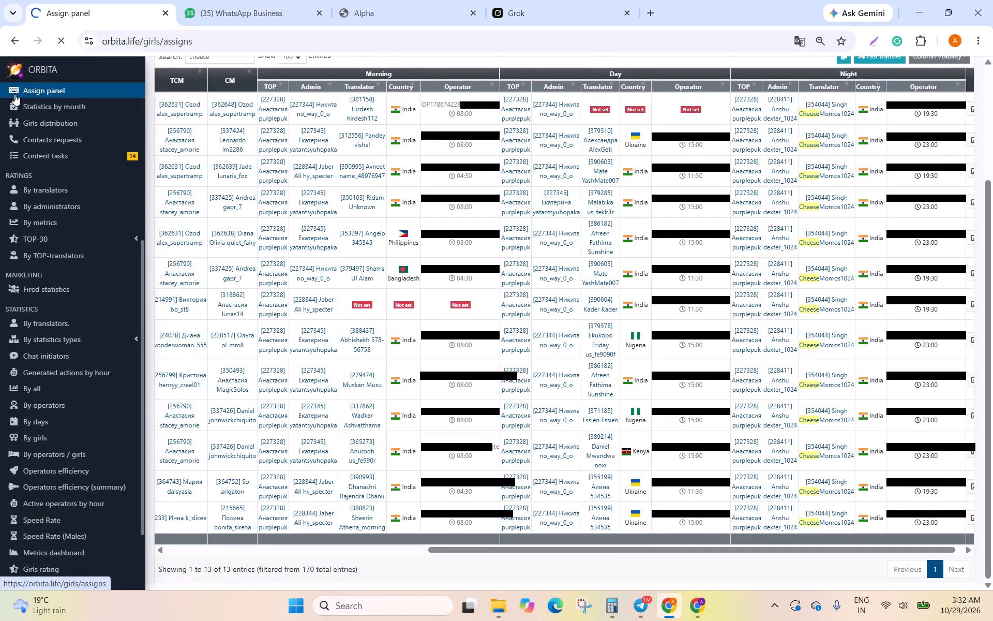
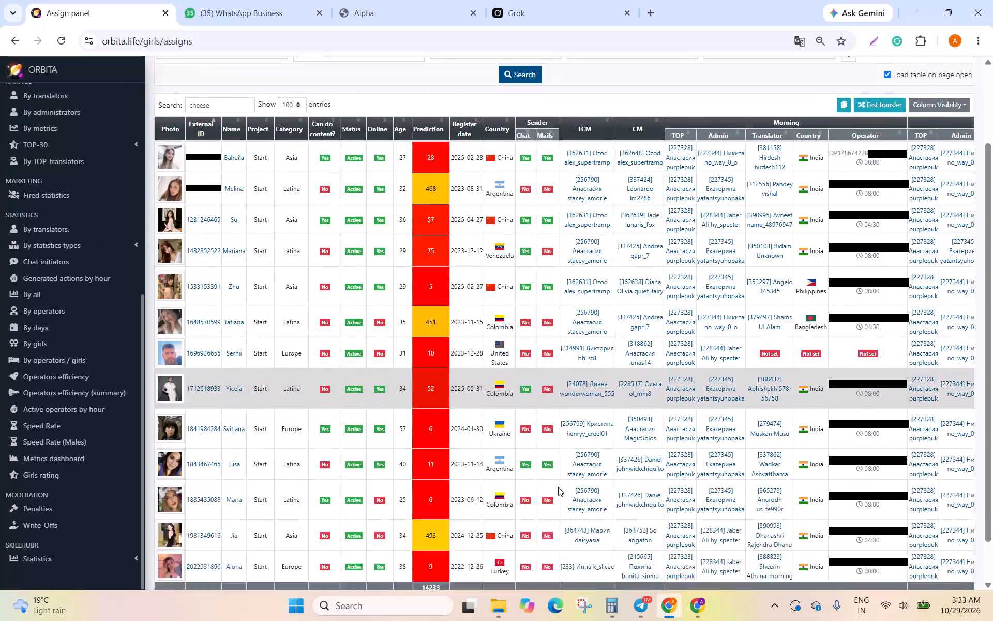
pyautogui.scroll(-4, 550, 542)
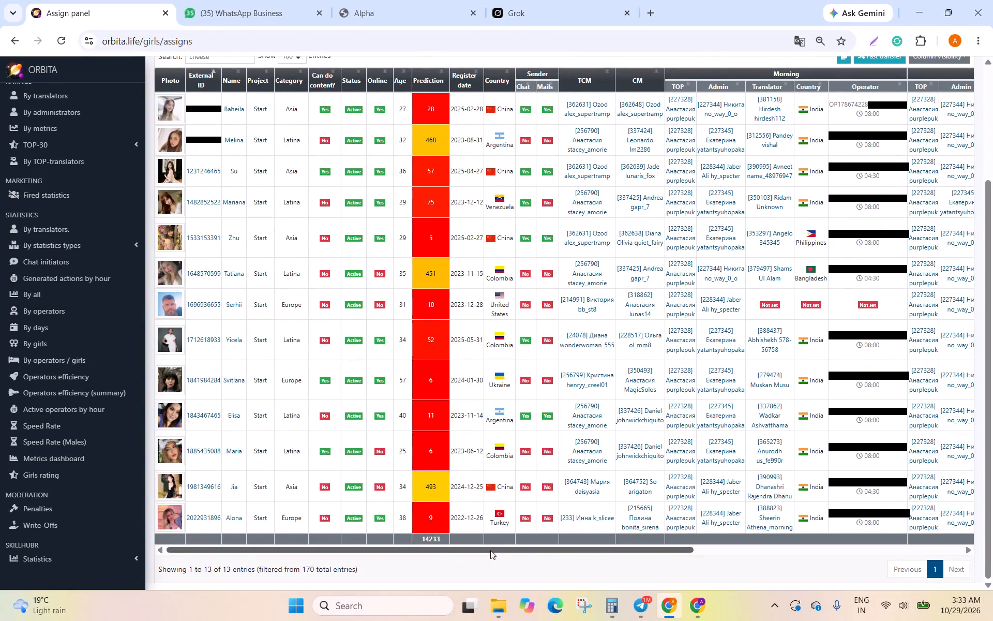
pyautogui.moveTo(490, 550); pyautogui.dragTo(854, 539)
pyautogui.click(965, 516)
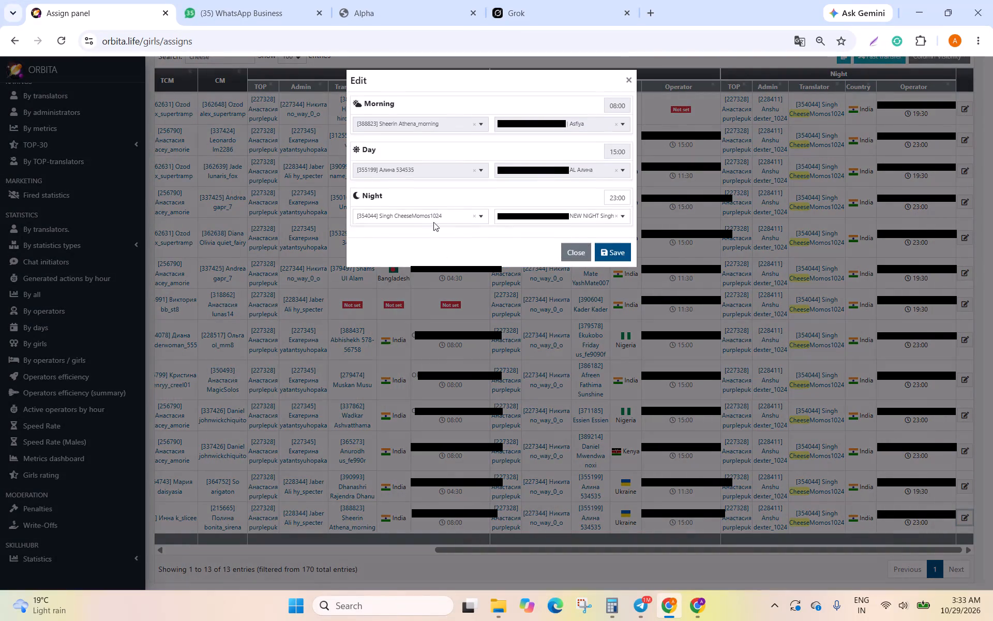
pyautogui.click(420, 214)
pyautogui.click(399, 231)
pyautogui.press('b')
pyautogui.press('e')
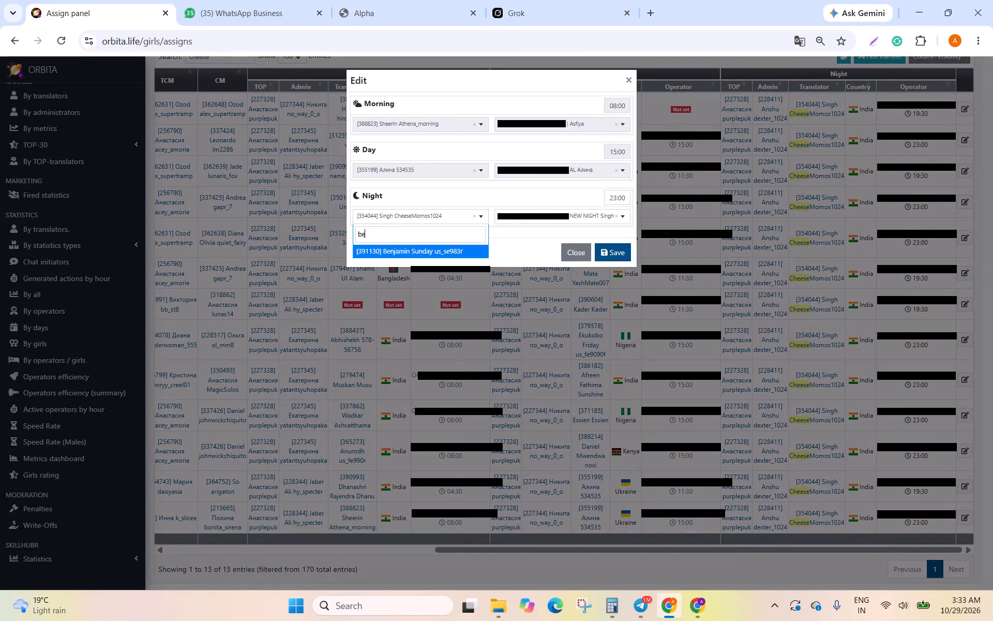
pyautogui.click(410, 248)
pyautogui.click(515, 218)
pyautogui.click(523, 250)
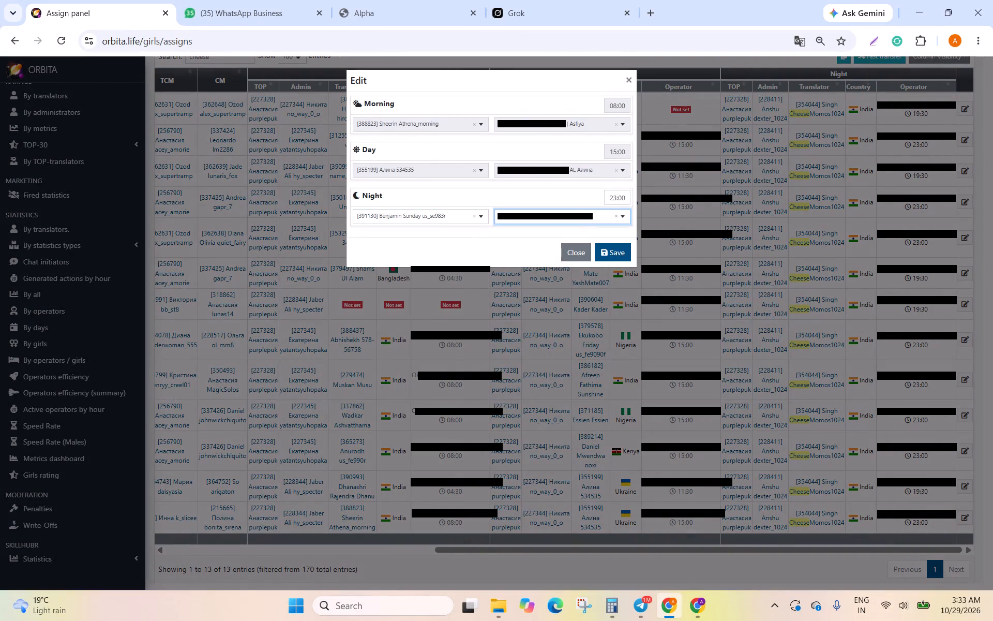
pyautogui.click(613, 196)
pyautogui.click(620, 223)
pyautogui.click(623, 472)
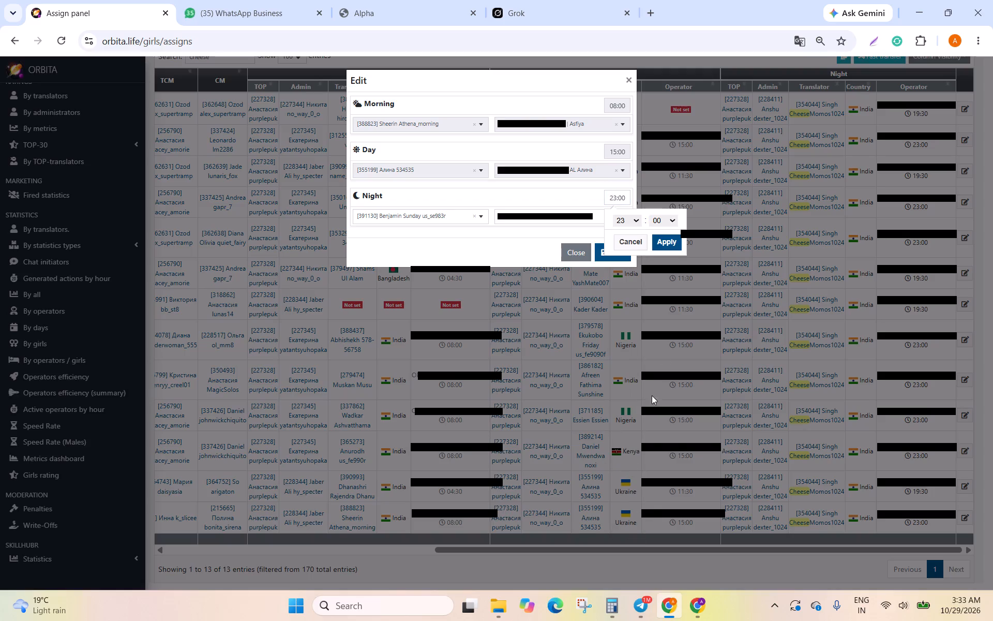
pyautogui.click(660, 218)
pyautogui.scroll(-1, 658, 502)
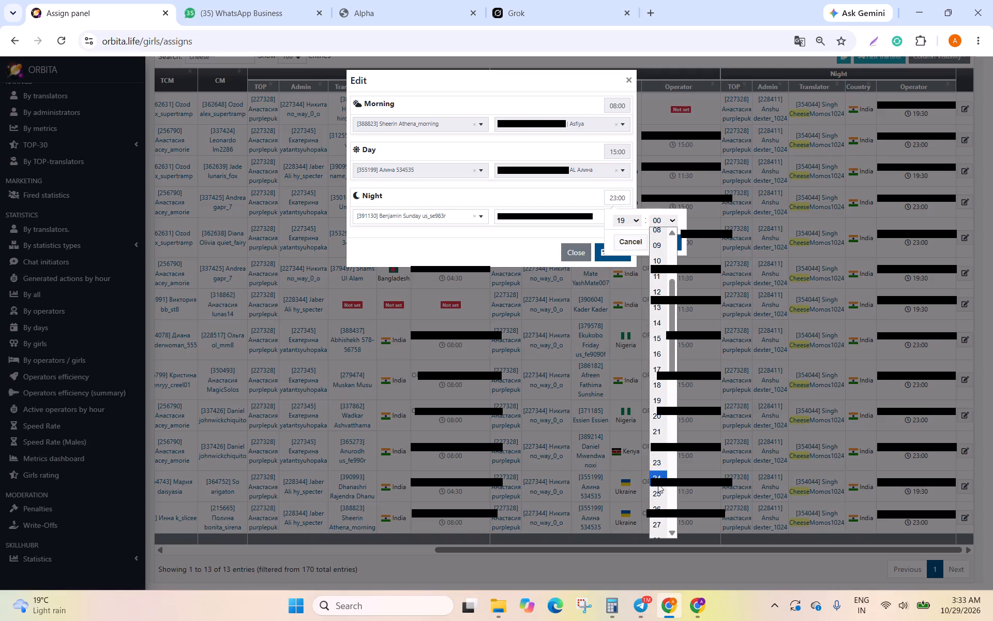
pyautogui.scroll(-1, 655, 425)
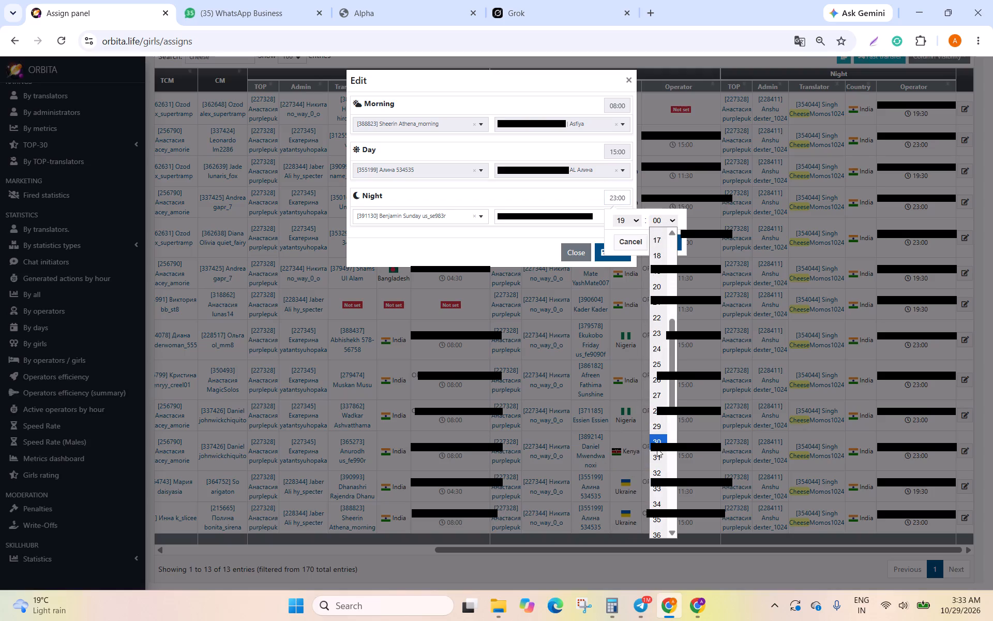
pyautogui.click(657, 447)
pyautogui.click(669, 245)
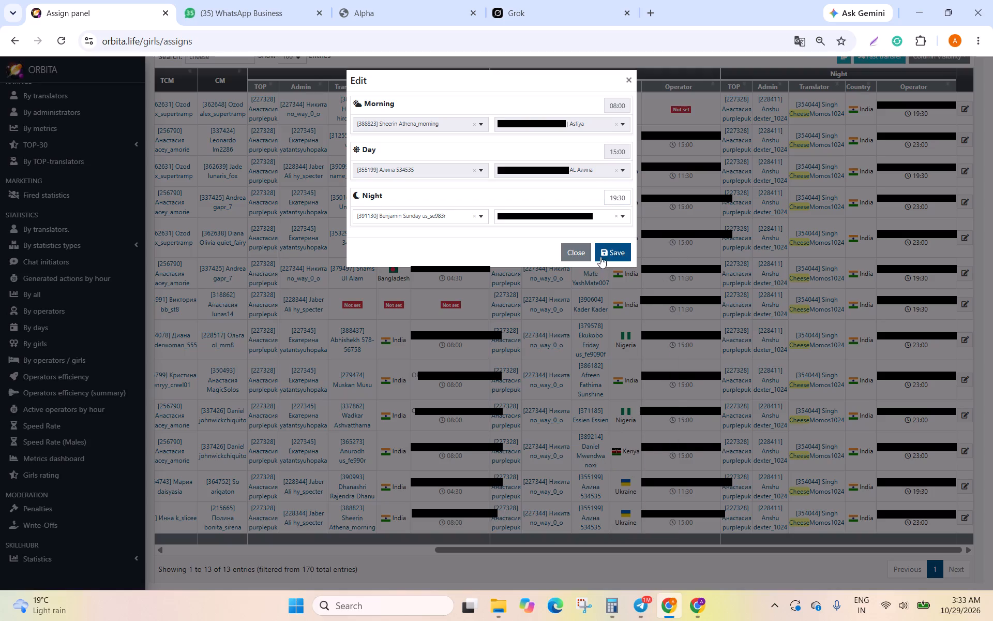
pyautogui.click(600, 256)
pyautogui.moveTo(542, 545); pyautogui.dragTo(146, 558)
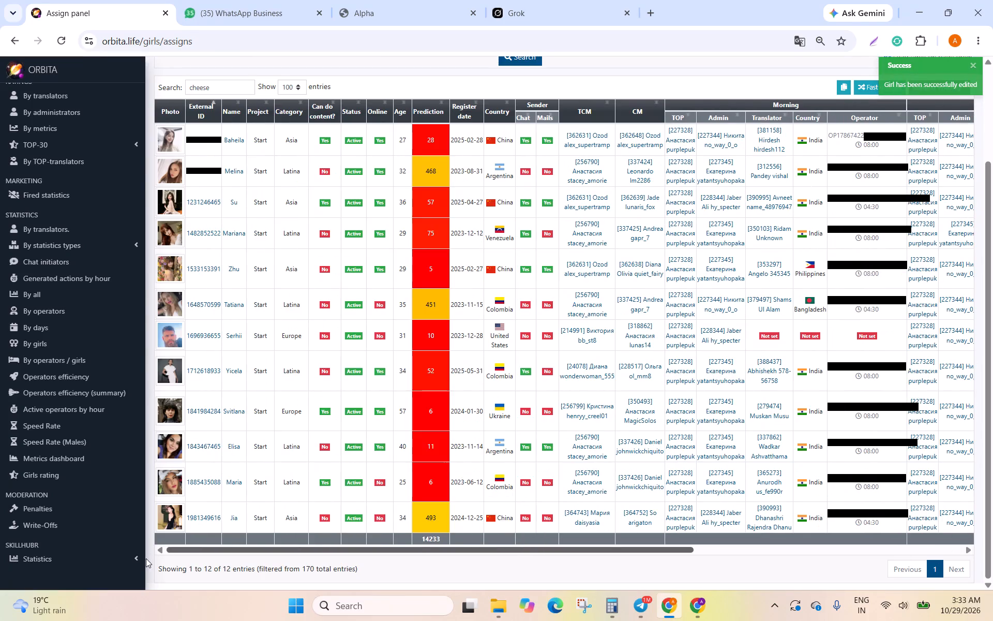
pyautogui.moveTo(146, 558); pyautogui.dragTo(992, 558)
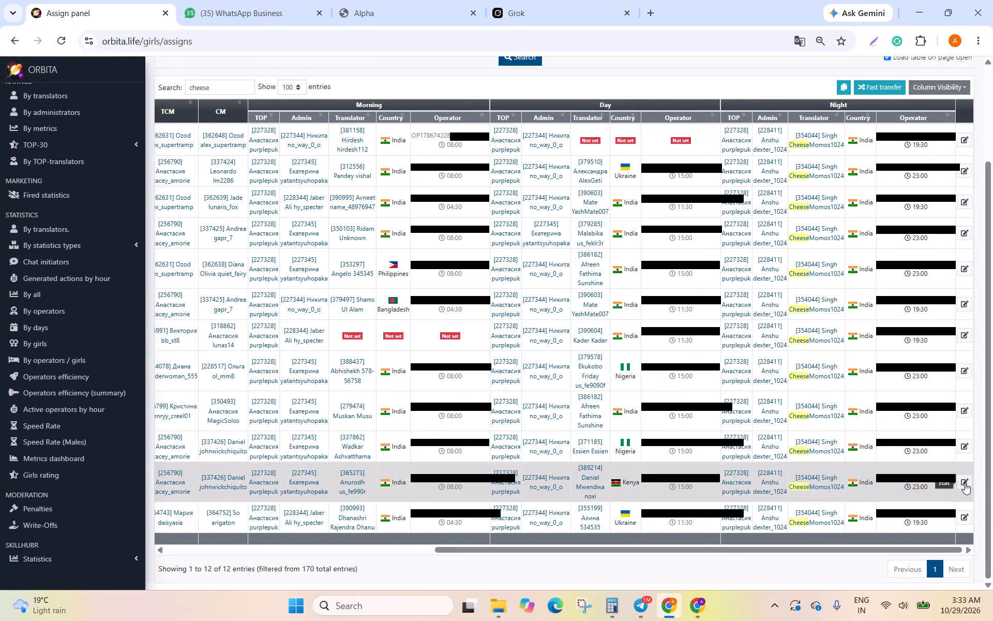
pyautogui.click(964, 481)
pyautogui.click(612, 195)
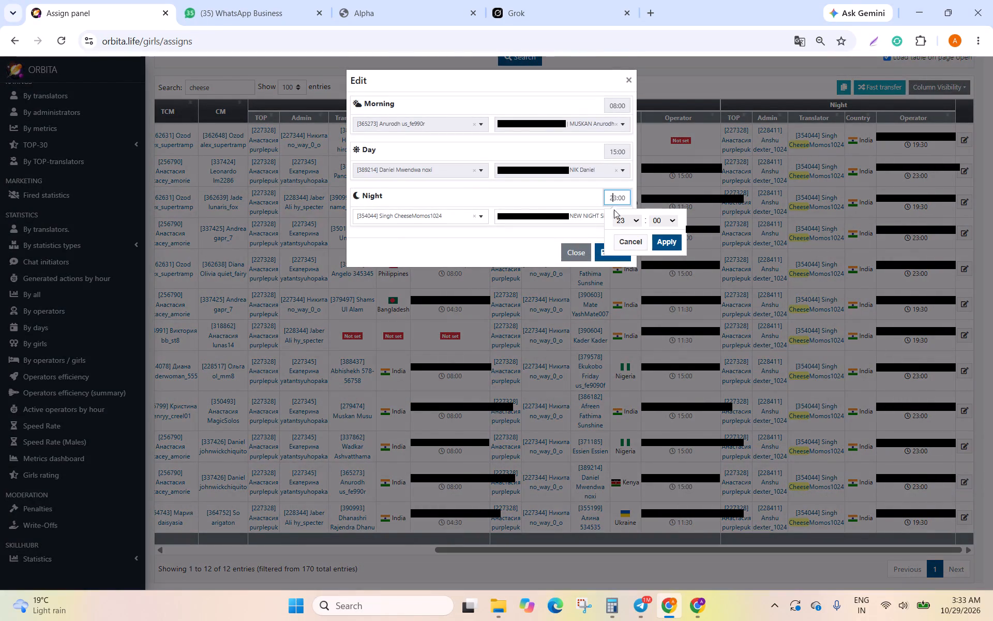
pyautogui.click(565, 235)
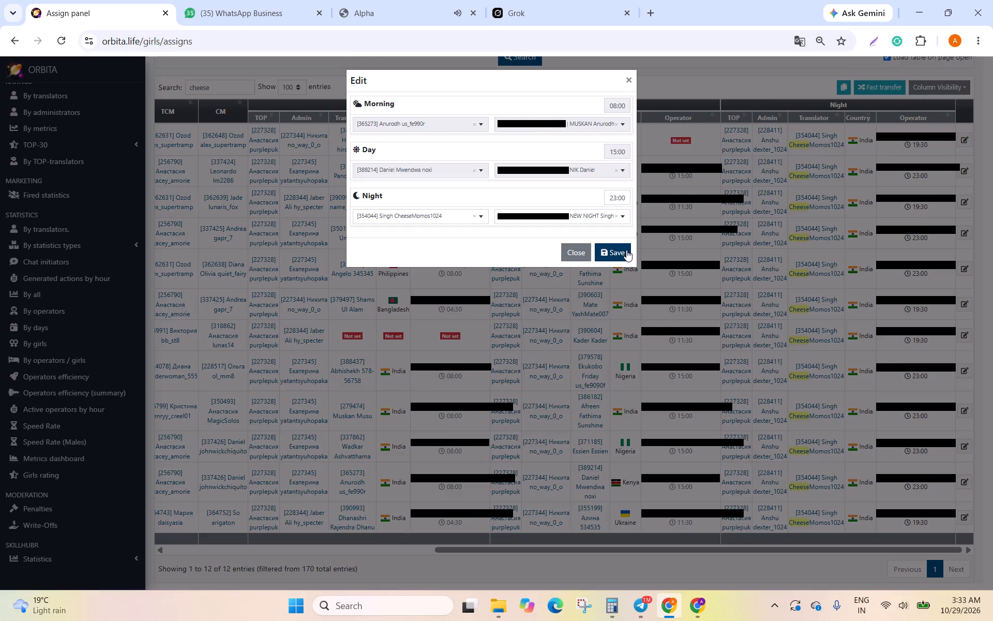
pyautogui.click(416, 223)
pyautogui.click(382, 234)
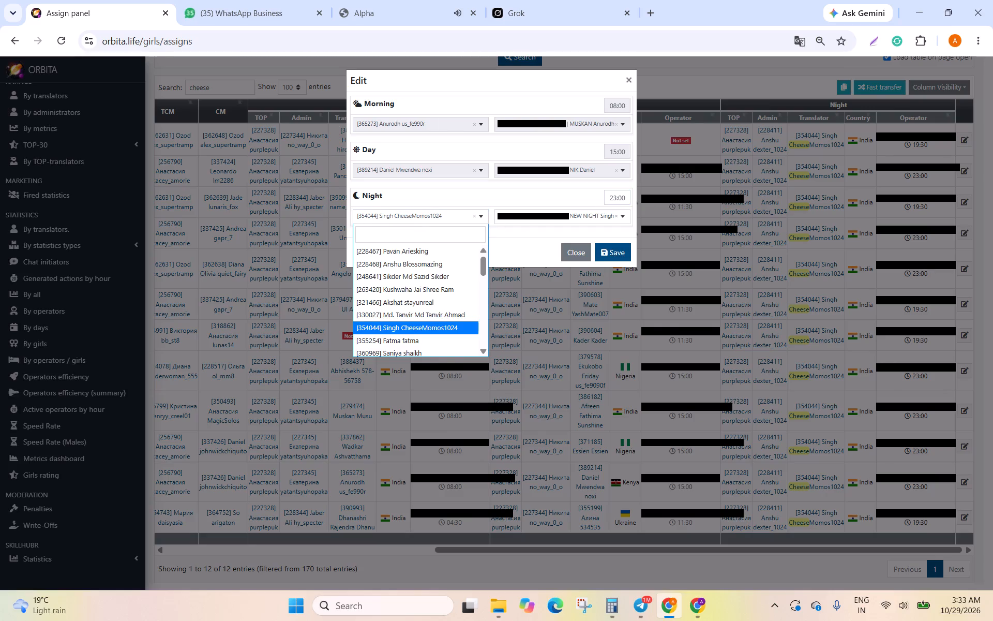
pyautogui.press('k')
pyautogui.press('o')
pyautogui.press('m')
pyautogui.click(421, 252)
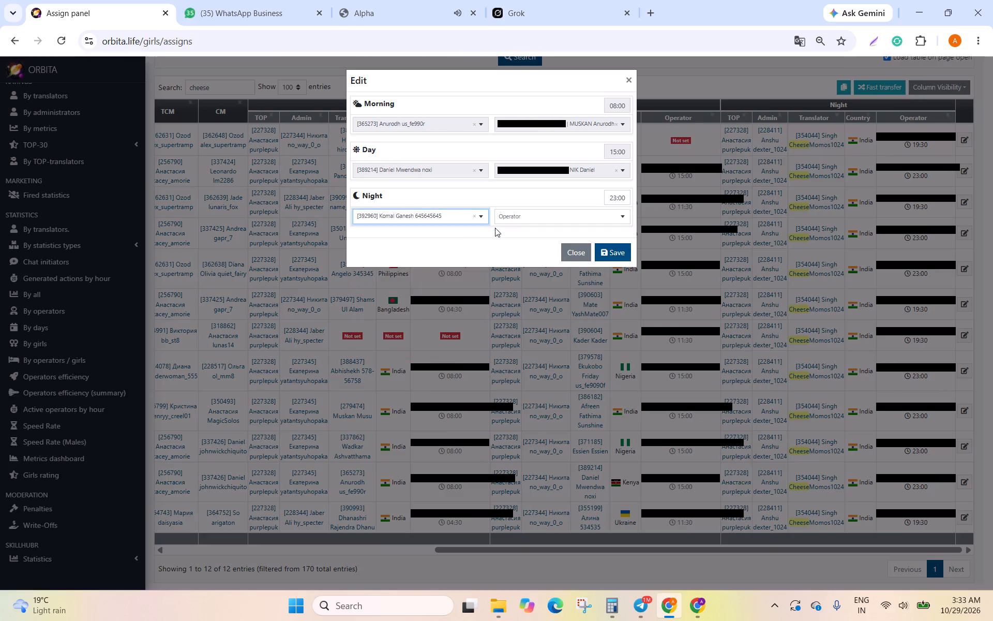
pyautogui.click(514, 217)
pyautogui.click(528, 248)
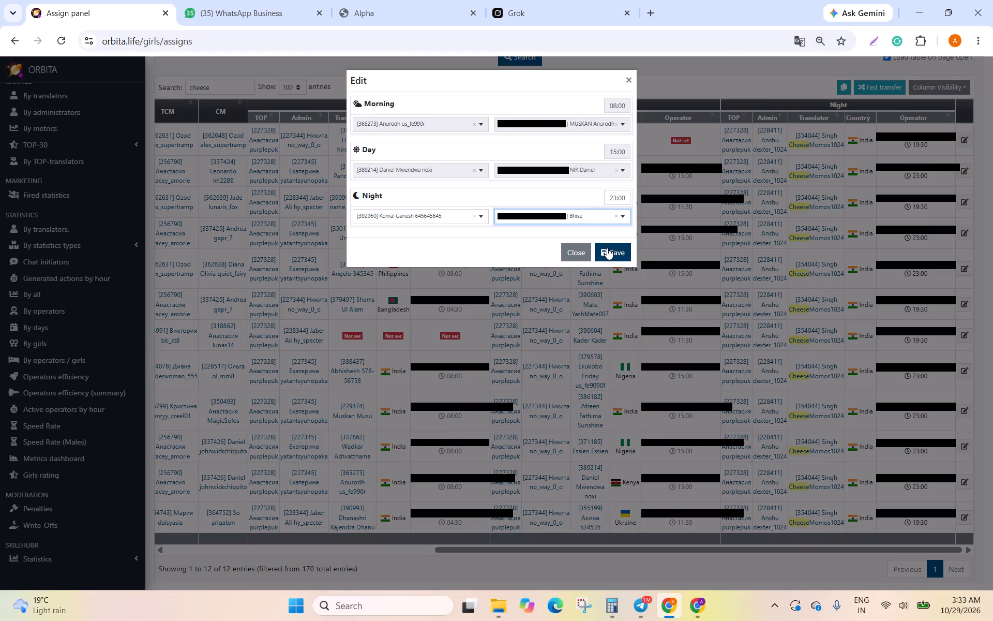
pyautogui.click(608, 249)
pyautogui.moveTo(556, 550); pyautogui.dragTo(177, 550)
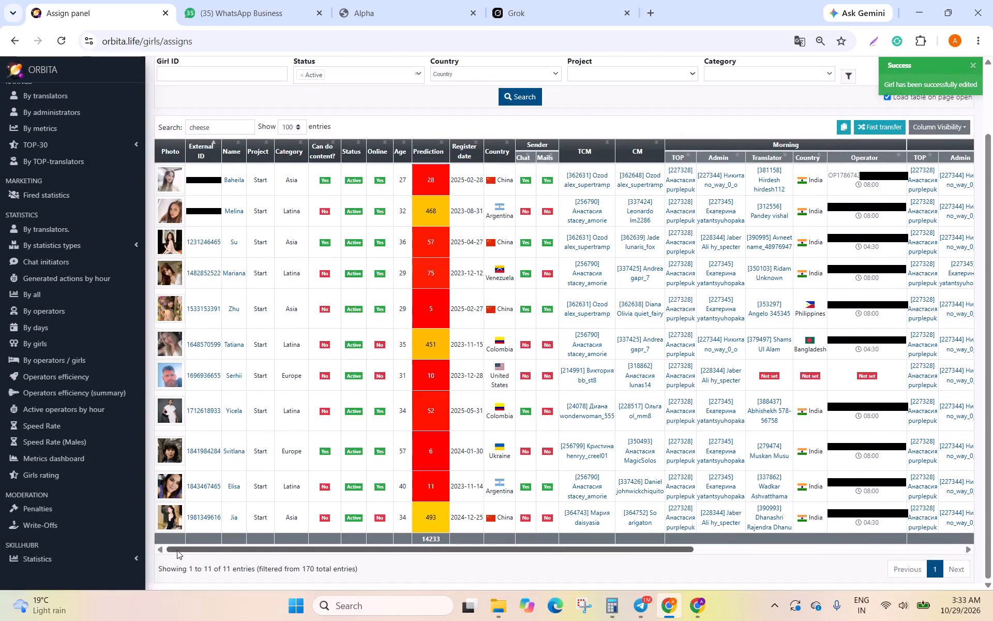
pyautogui.moveTo(177, 550); pyautogui.dragTo(931, 564)
pyautogui.click(967, 491)
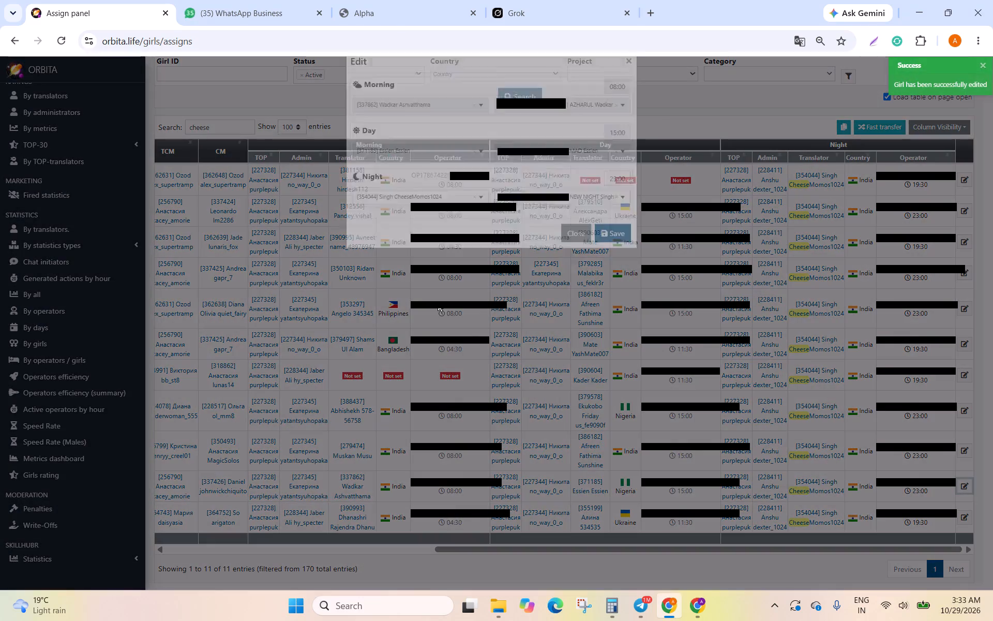
pyautogui.click(393, 209)
pyautogui.click(382, 230)
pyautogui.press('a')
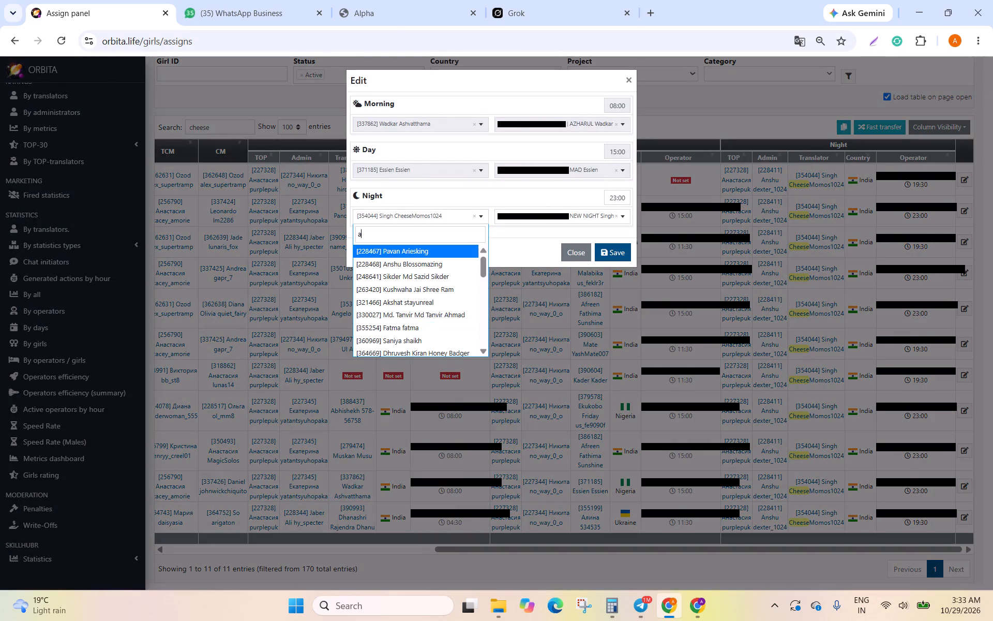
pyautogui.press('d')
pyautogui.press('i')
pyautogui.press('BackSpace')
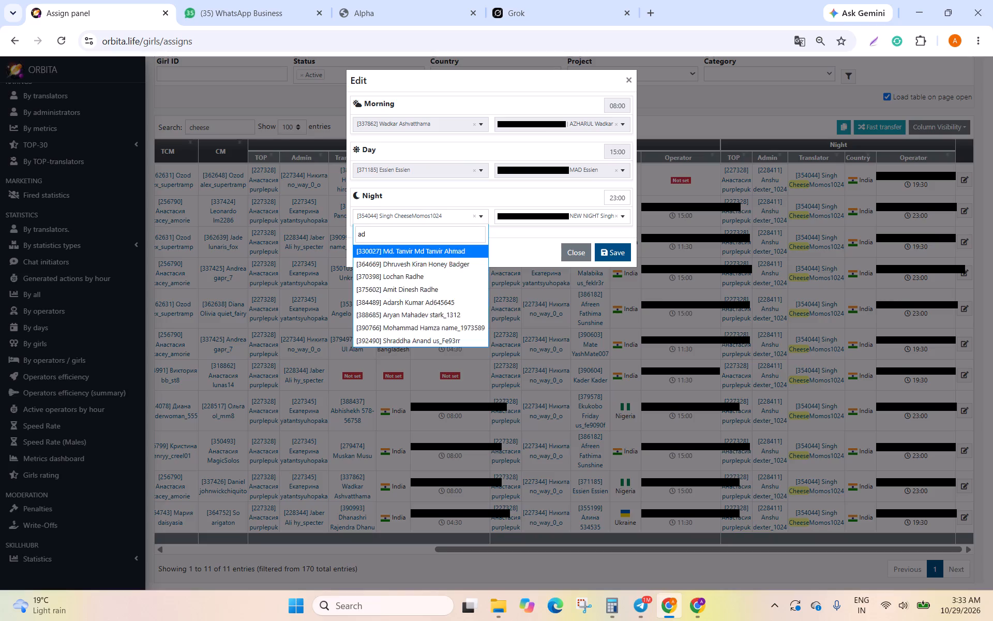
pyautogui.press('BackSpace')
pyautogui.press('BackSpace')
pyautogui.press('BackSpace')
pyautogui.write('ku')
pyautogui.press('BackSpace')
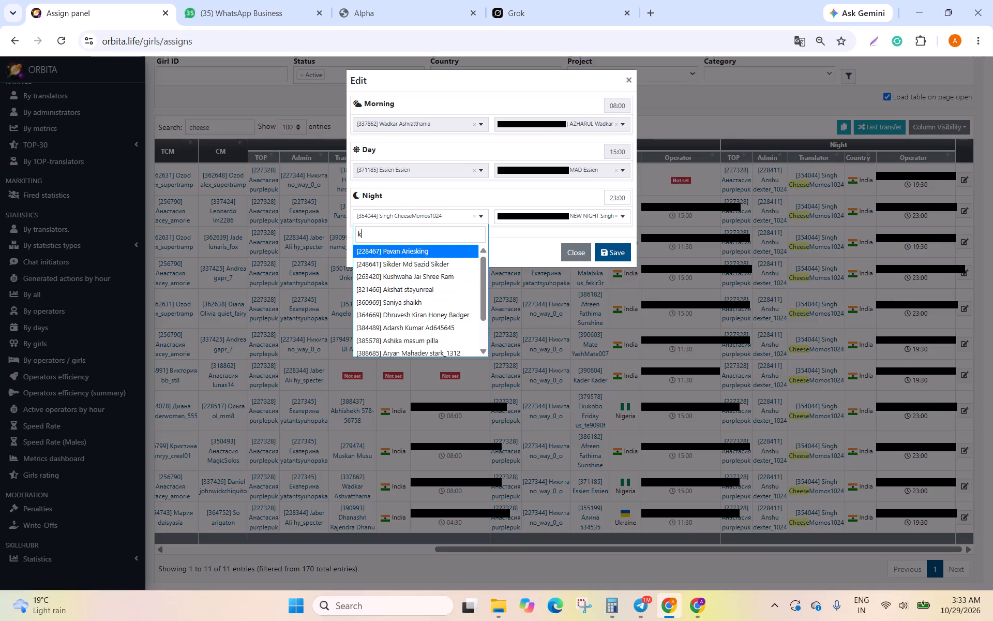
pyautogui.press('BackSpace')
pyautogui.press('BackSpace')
pyautogui.write('san')
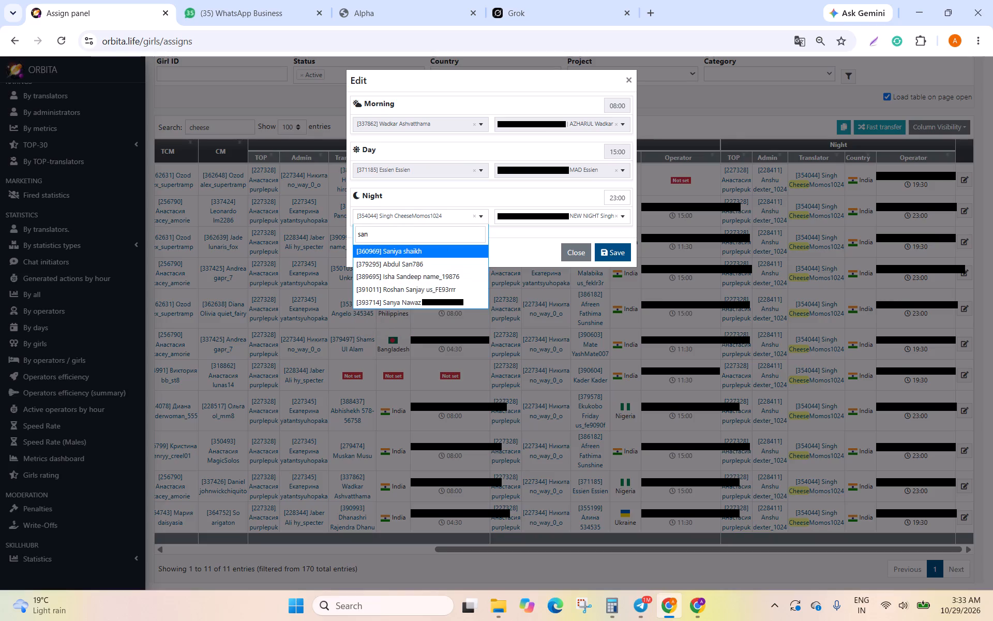
pyautogui.click(411, 249)
pyautogui.click(483, 223)
pyautogui.click(517, 217)
pyautogui.click(530, 246)
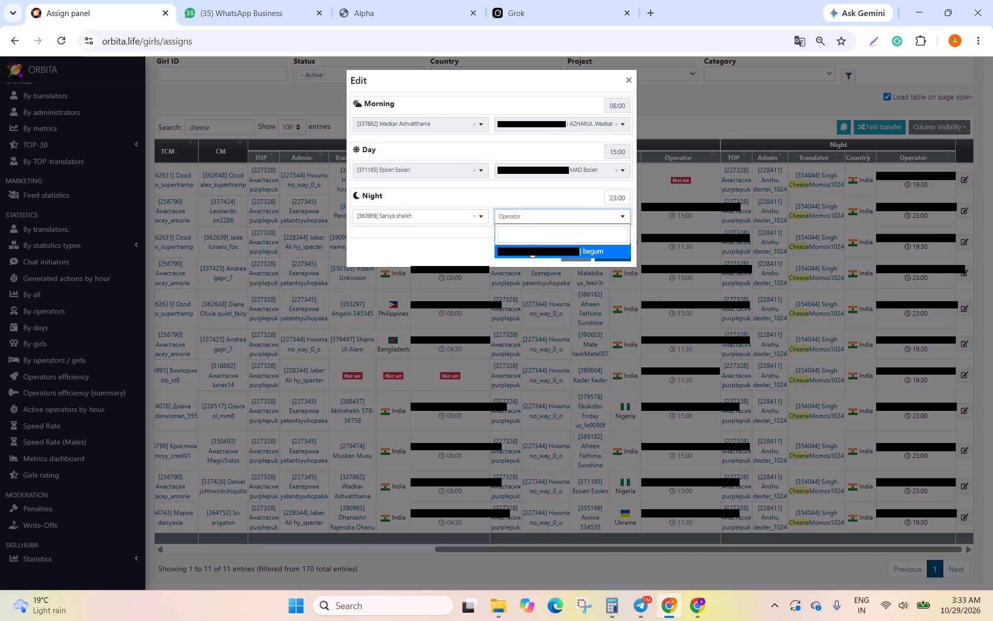
pyautogui.click(624, 247)
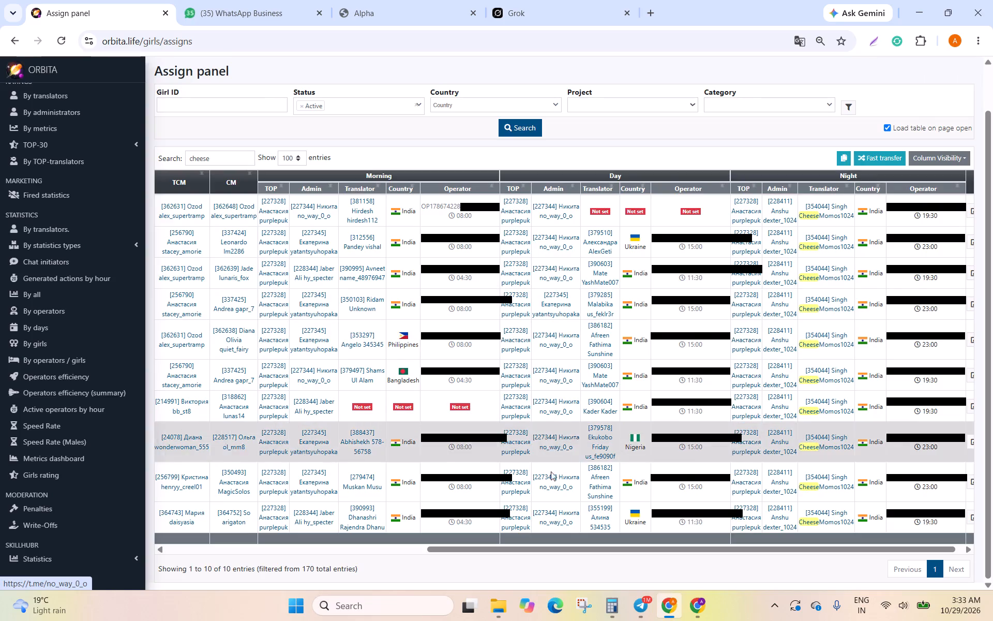
pyautogui.moveTo(521, 551); pyautogui.dragTo(349, 567)
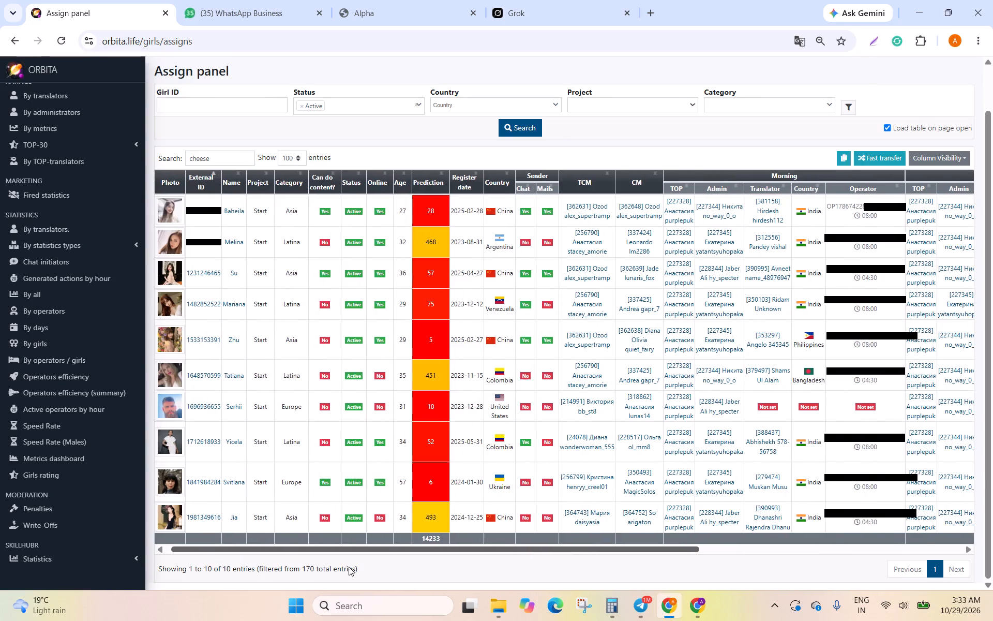
pyautogui.moveTo(349, 567); pyautogui.dragTo(158, 538)
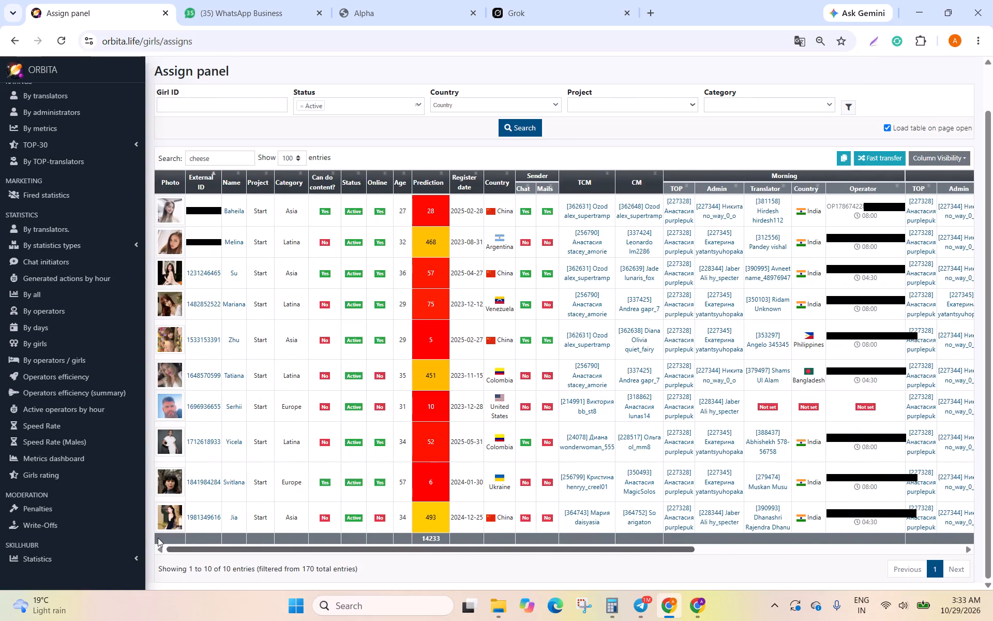
pyautogui.moveTo(158, 538); pyautogui.dragTo(156, 539)
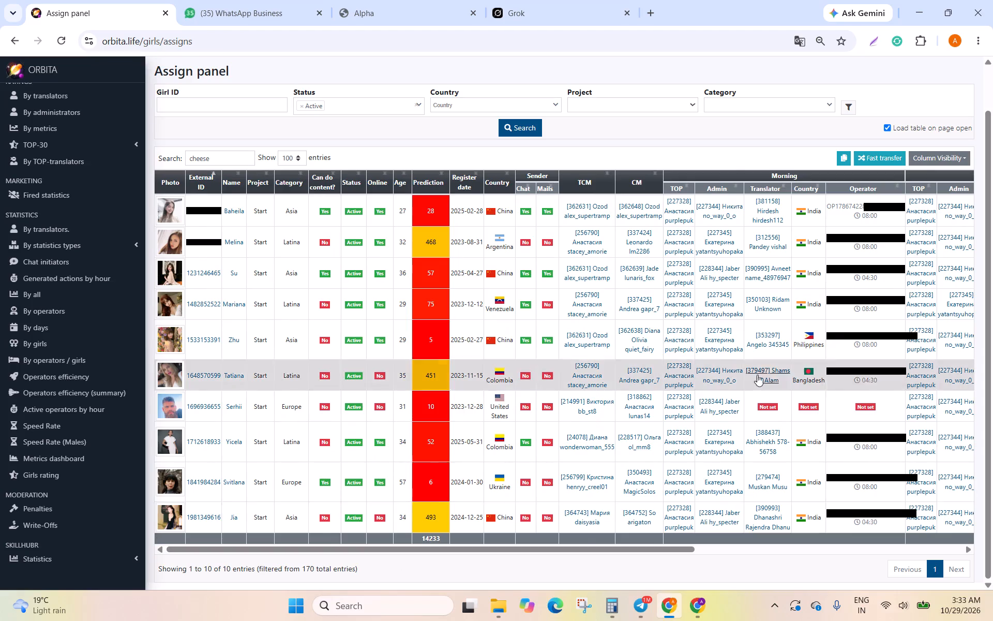
pyautogui.moveTo(577, 548); pyautogui.dragTo(992, 561)
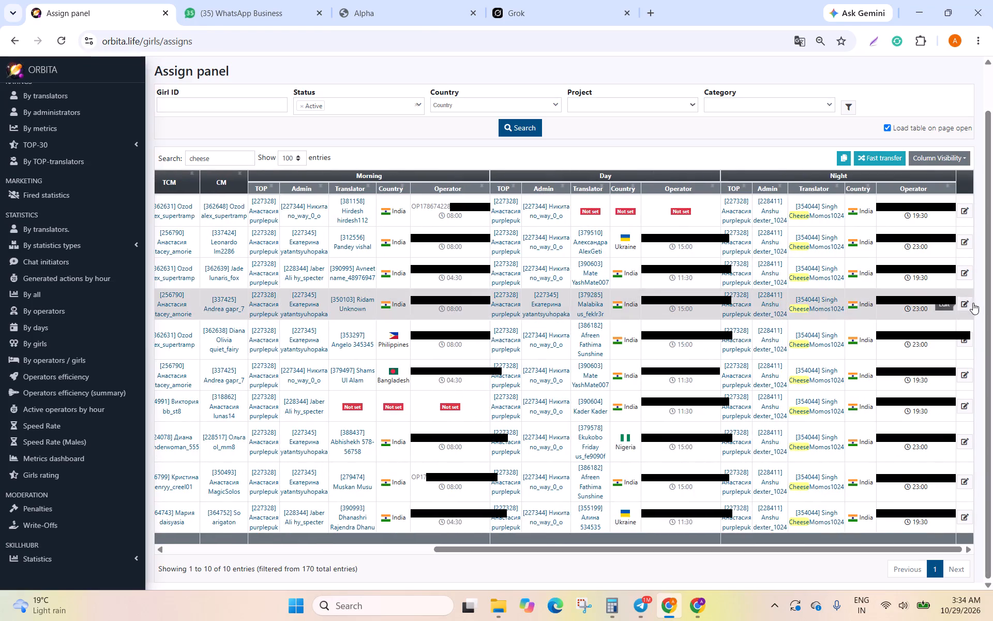
pyautogui.click(965, 306)
pyautogui.click(413, 212)
pyautogui.click(387, 227)
pyautogui.press('s')
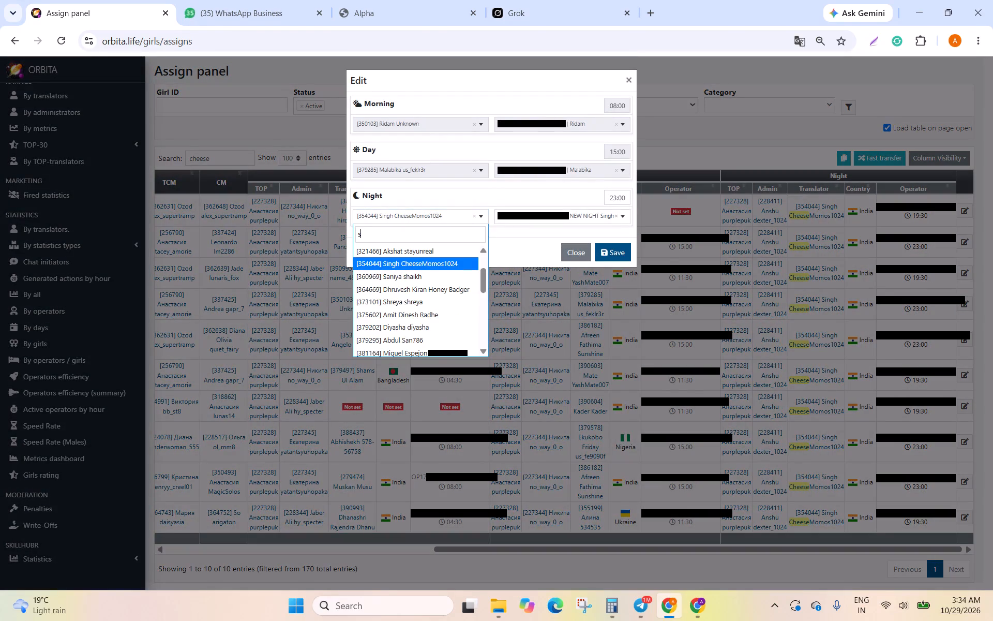
pyautogui.write('an')
pyautogui.click(408, 253)
pyautogui.click(509, 216)
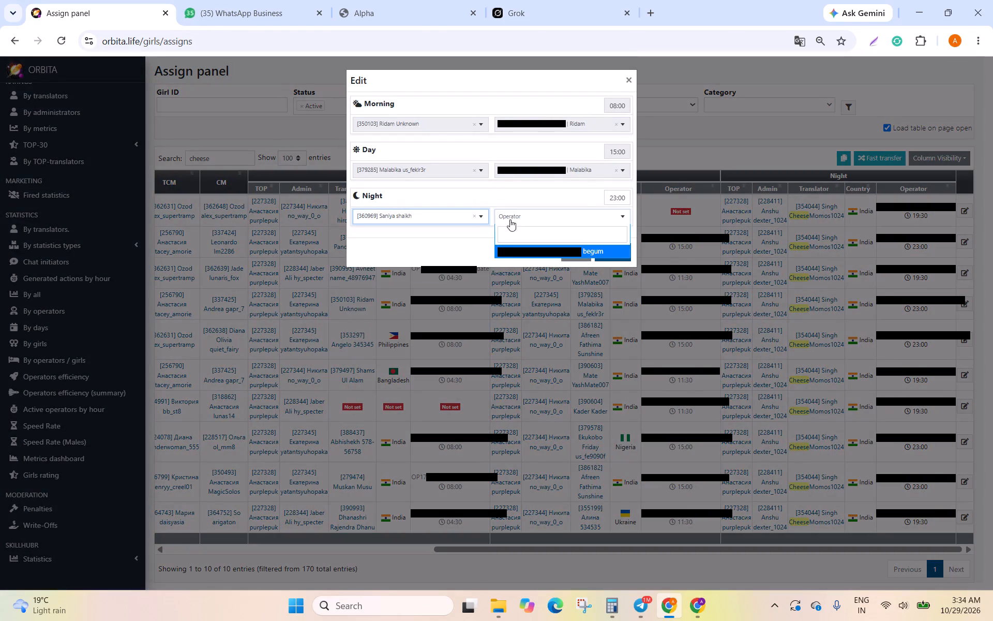
pyautogui.click(508, 254)
pyautogui.click(622, 260)
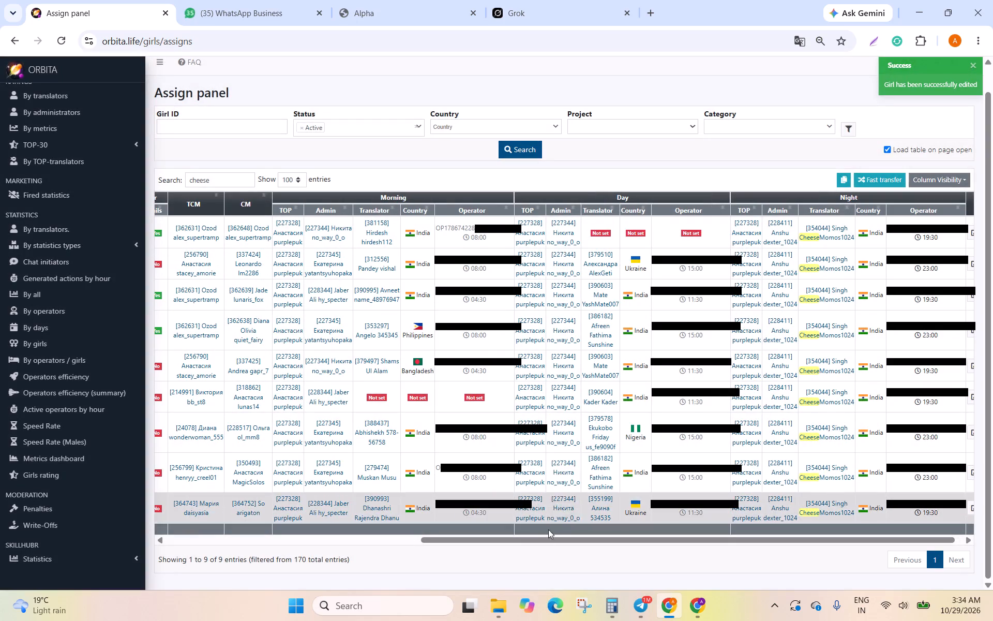
pyautogui.moveTo(547, 538); pyautogui.dragTo(837, 572)
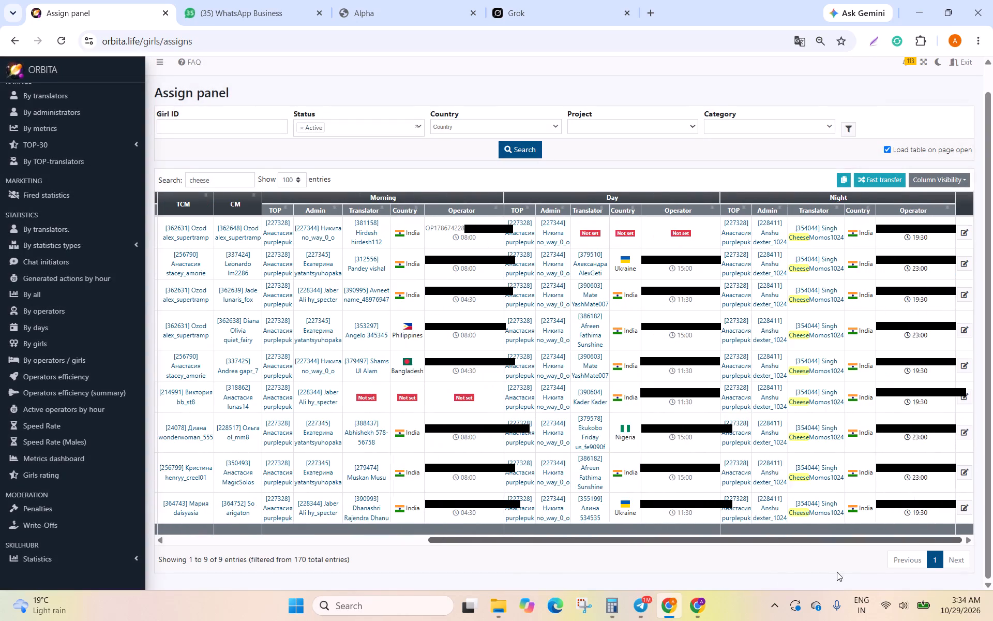
pyautogui.moveTo(837, 572); pyautogui.dragTo(845, 570)
pyautogui.click(963, 470)
pyautogui.click(431, 207)
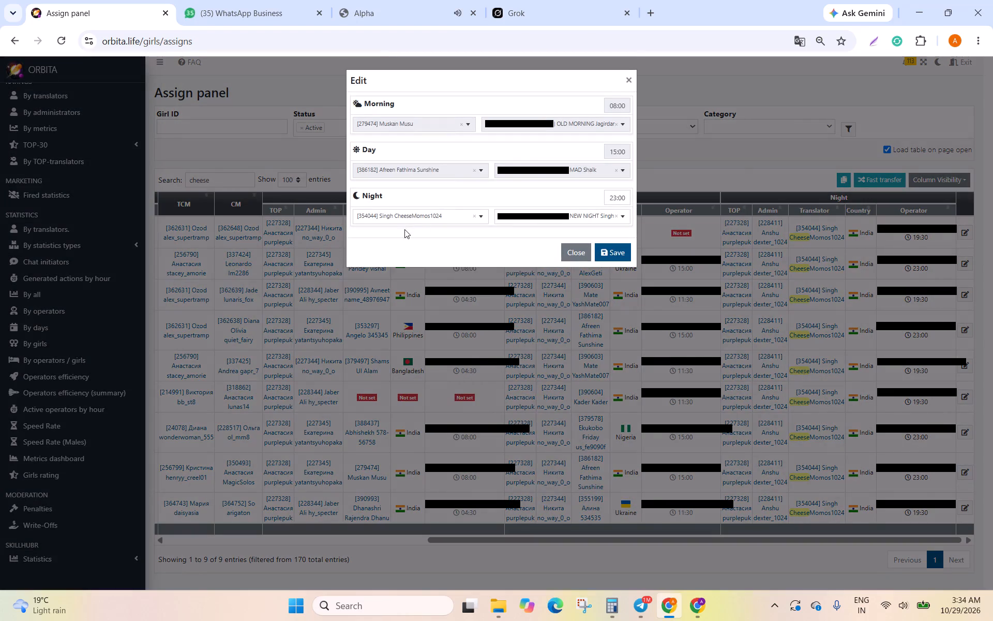
pyautogui.click(409, 218)
pyautogui.click(384, 235)
pyautogui.press('i')
pyautogui.press('s')
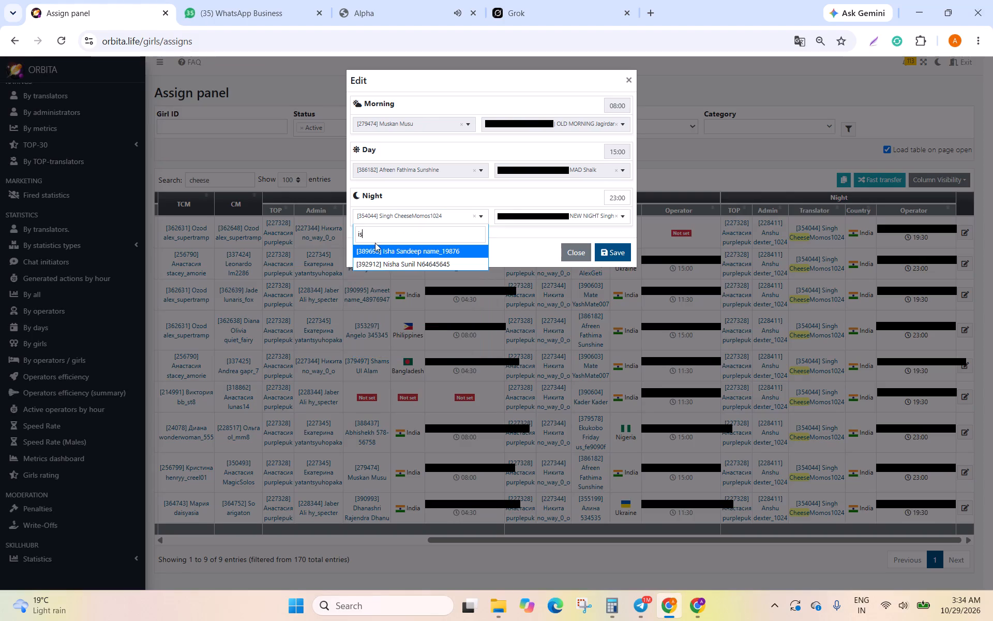
pyautogui.press('h')
pyautogui.click(414, 255)
pyautogui.click(553, 218)
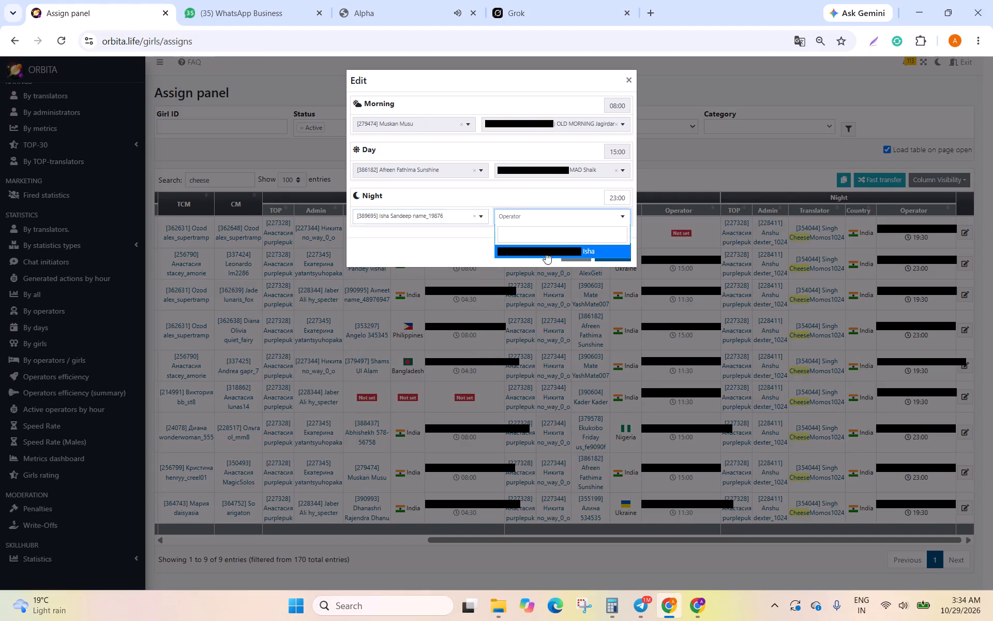
pyautogui.doubleClick(546, 242)
pyautogui.click(619, 256)
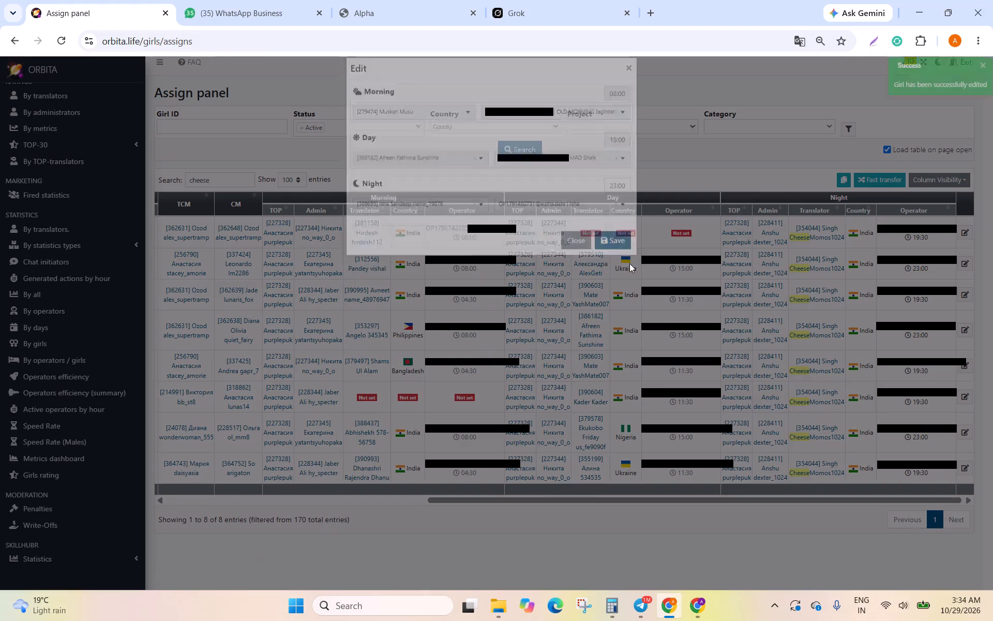
pyautogui.moveTo(652, 497); pyautogui.dragTo(257, 477)
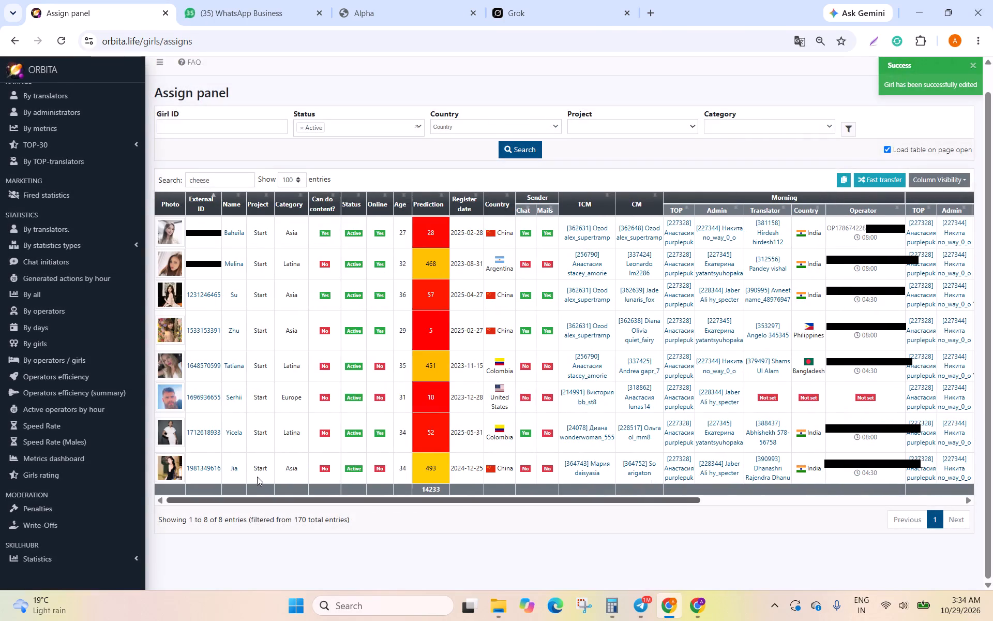
pyautogui.moveTo(257, 477); pyautogui.dragTo(255, 482)
pyautogui.moveTo(314, 500); pyautogui.dragTo(833, 526)
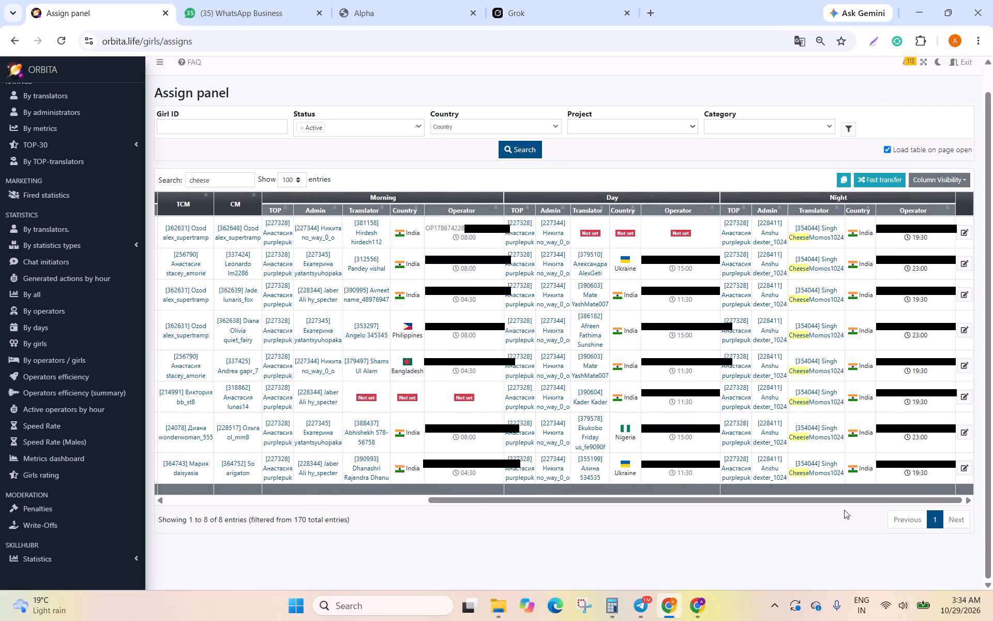
pyautogui.click(971, 330)
pyautogui.click(417, 208)
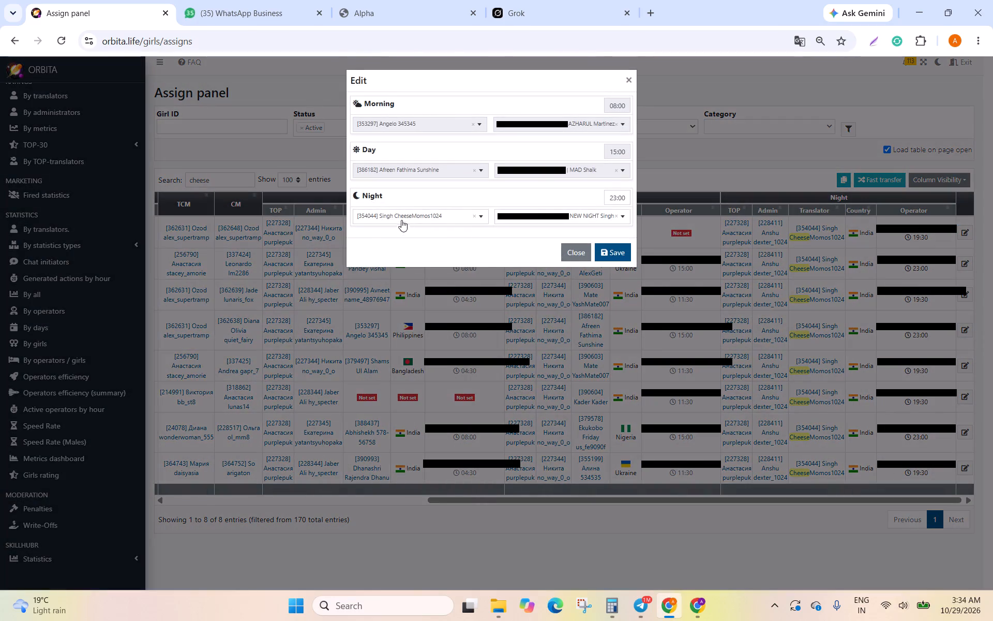
pyautogui.click(400, 222)
pyautogui.click(387, 235)
pyautogui.write('ta')
pyautogui.press('n')
pyautogui.click(432, 250)
pyautogui.click(526, 218)
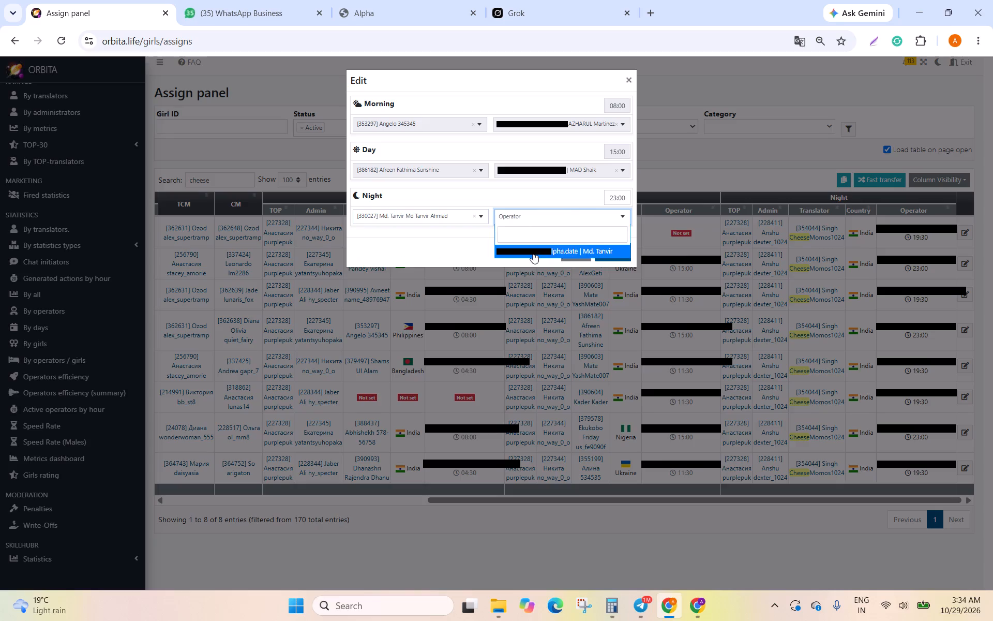
pyautogui.click(533, 252)
pyautogui.click(616, 199)
pyautogui.click(618, 214)
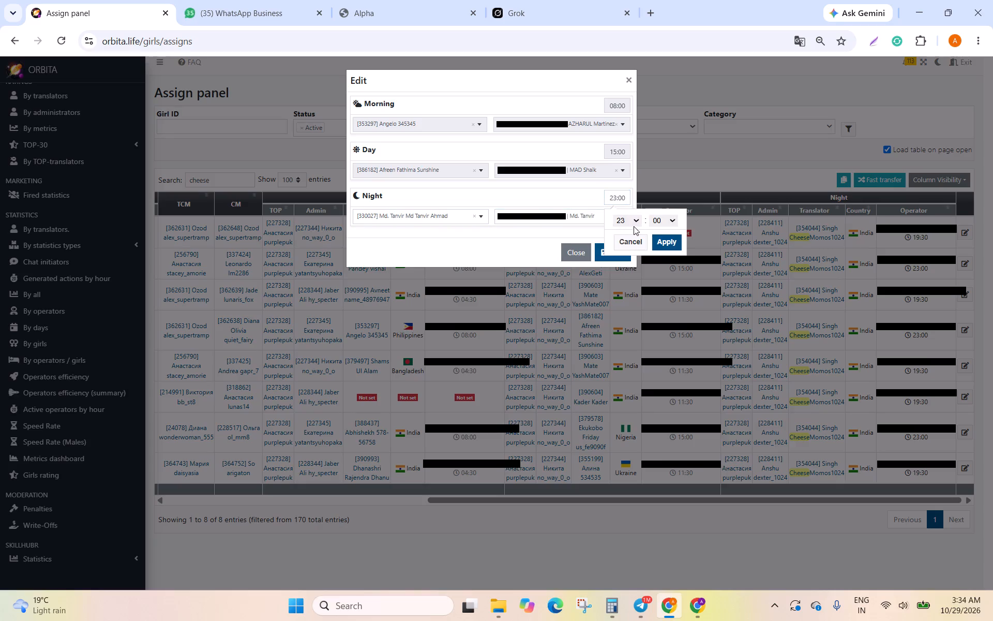
pyautogui.click(633, 225)
pyautogui.click(623, 472)
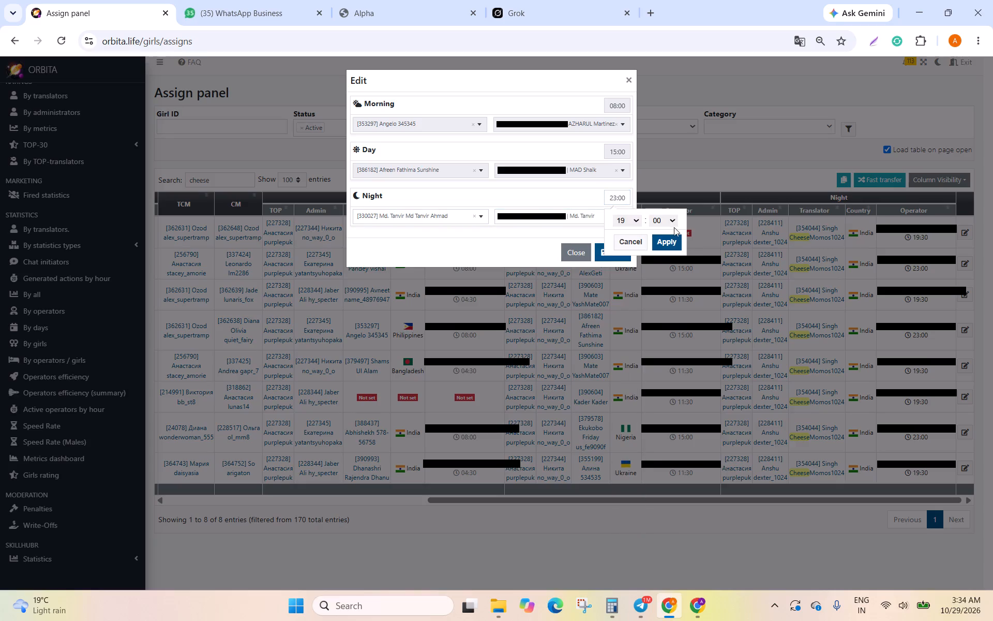
pyautogui.click(673, 227)
pyautogui.click(670, 222)
pyautogui.scroll(-2, 657, 460)
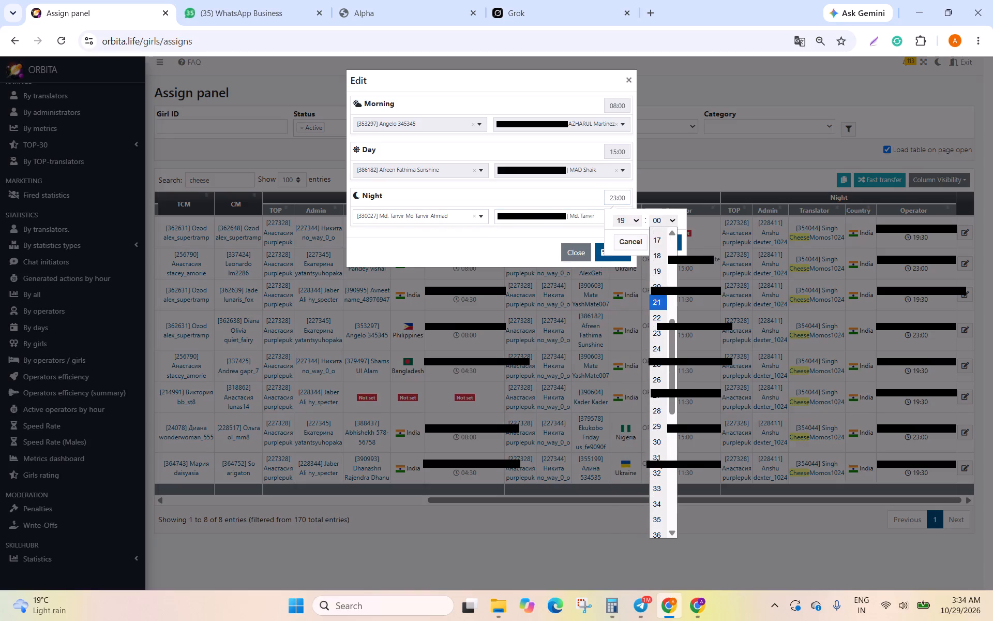
pyautogui.click(658, 440)
pyautogui.click(673, 245)
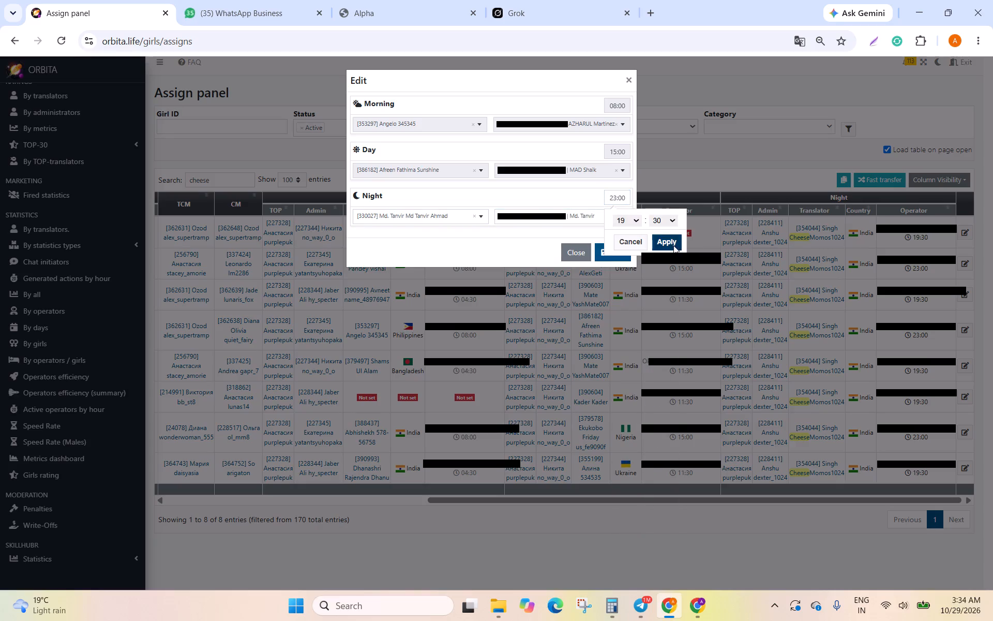
pyautogui.click(621, 258)
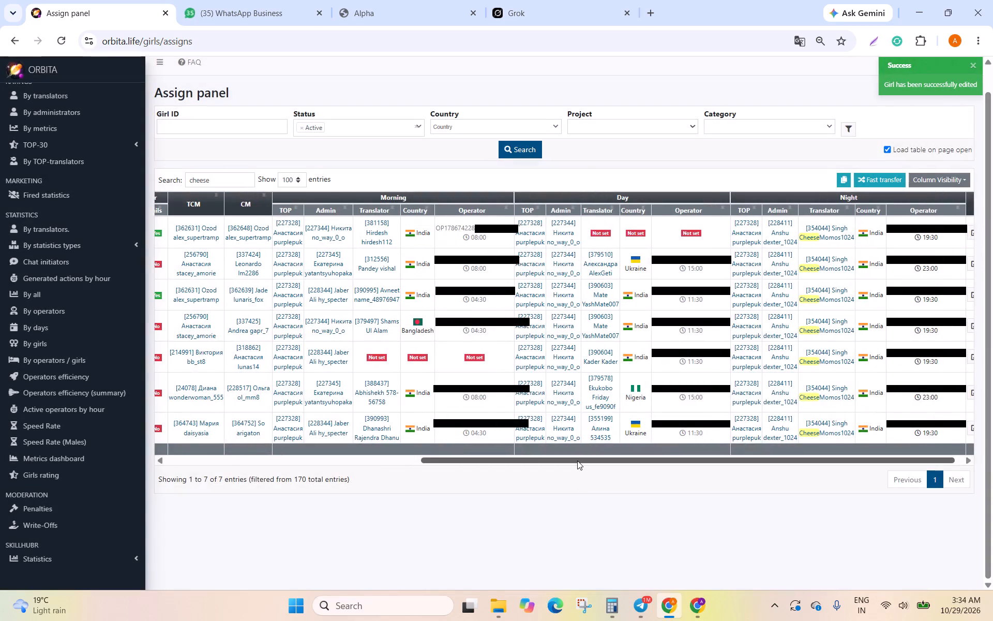
pyautogui.moveTo(577, 461); pyautogui.dragTo(220, 437)
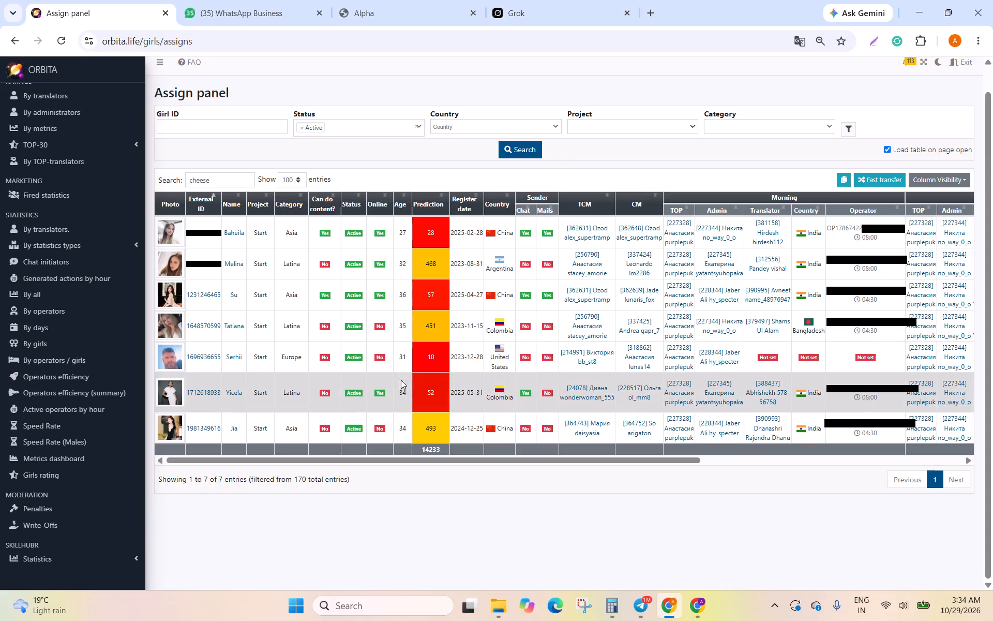
pyautogui.moveTo(462, 464); pyautogui.dragTo(992, 467)
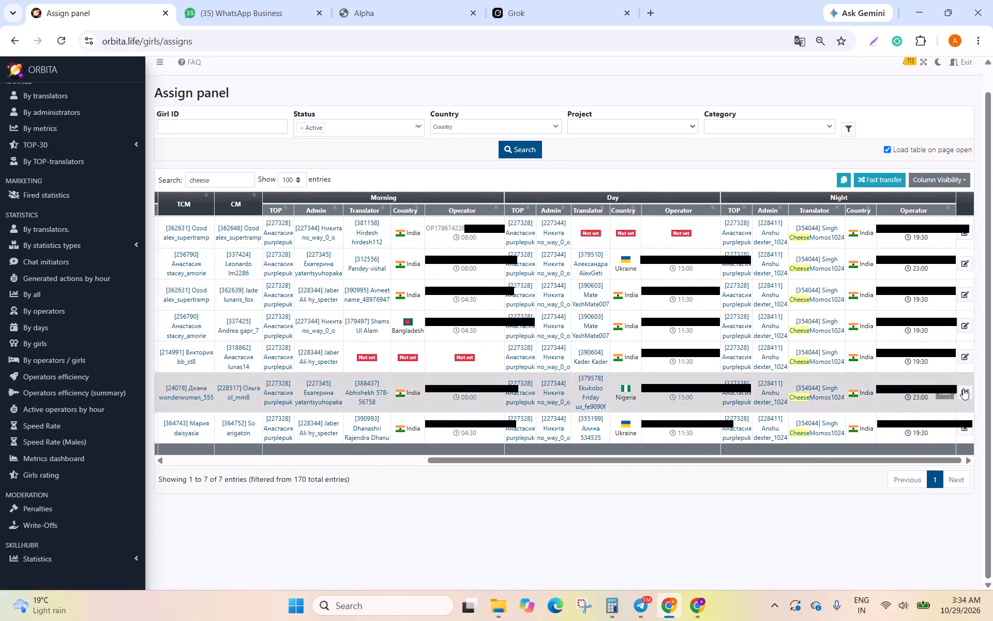
pyautogui.click(963, 388)
pyautogui.click(398, 218)
pyautogui.click(391, 226)
pyautogui.write('tan')
pyautogui.click(420, 249)
pyautogui.click(514, 223)
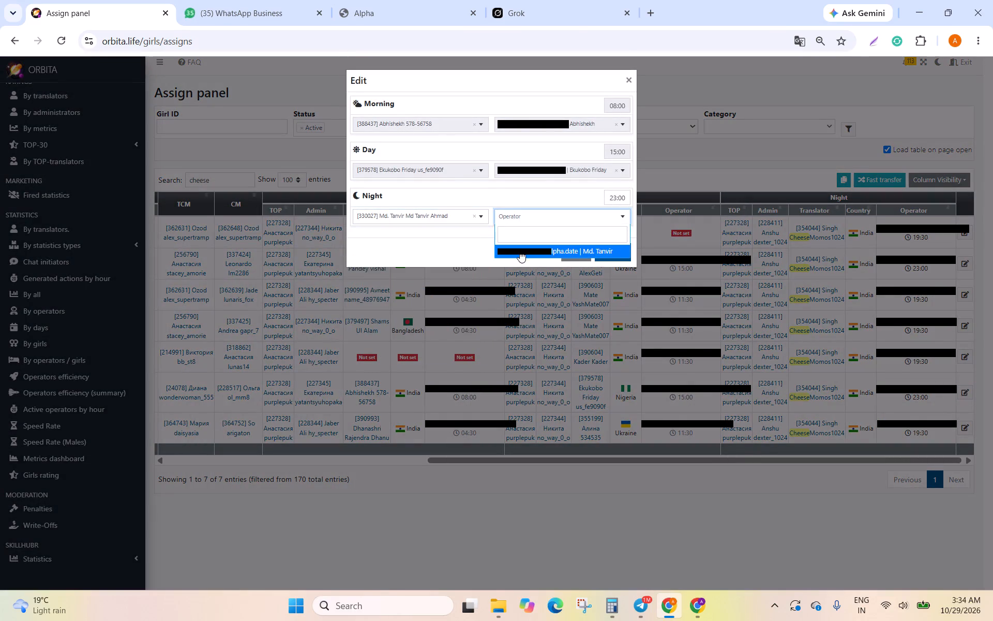
pyautogui.click(520, 251)
pyautogui.click(621, 253)
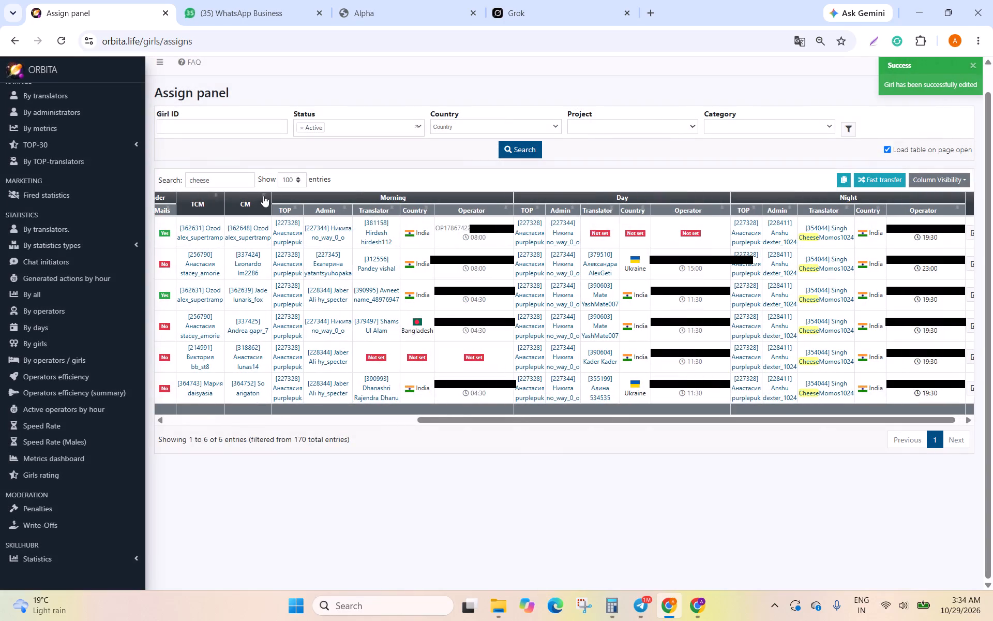
# Replace the cheese search in the assignment table with saniy.
pyautogui.moveTo(434, 421); pyautogui.dragTo(167, 419)
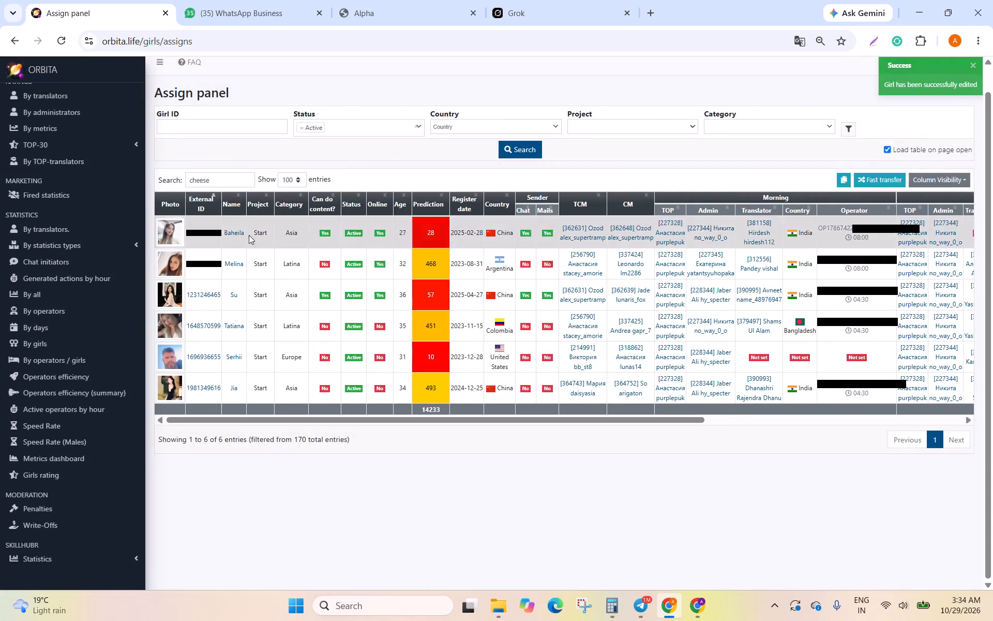
pyautogui.click(244, 179)
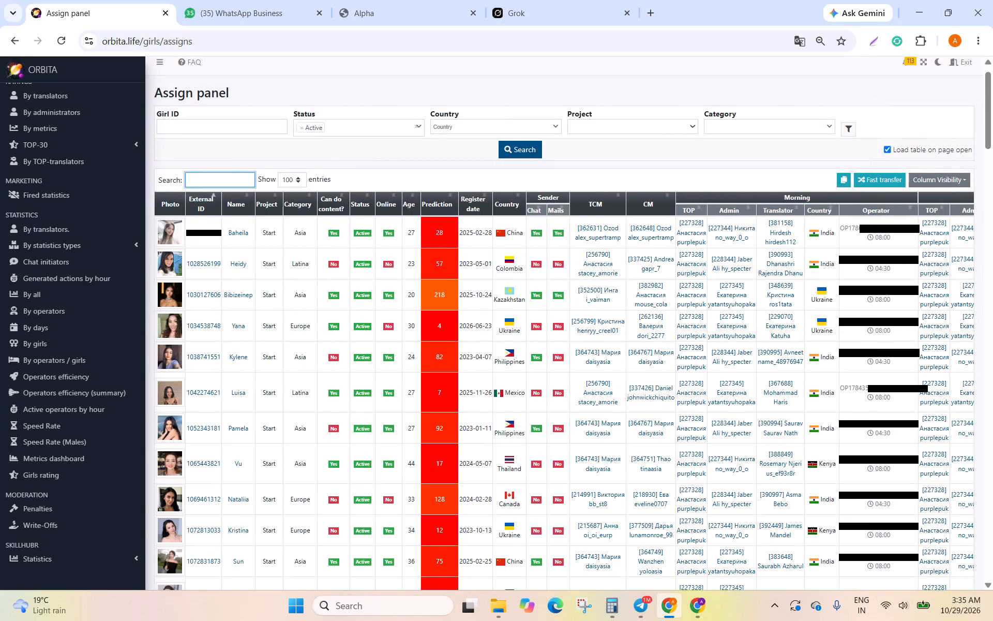
pyautogui.write('sani')
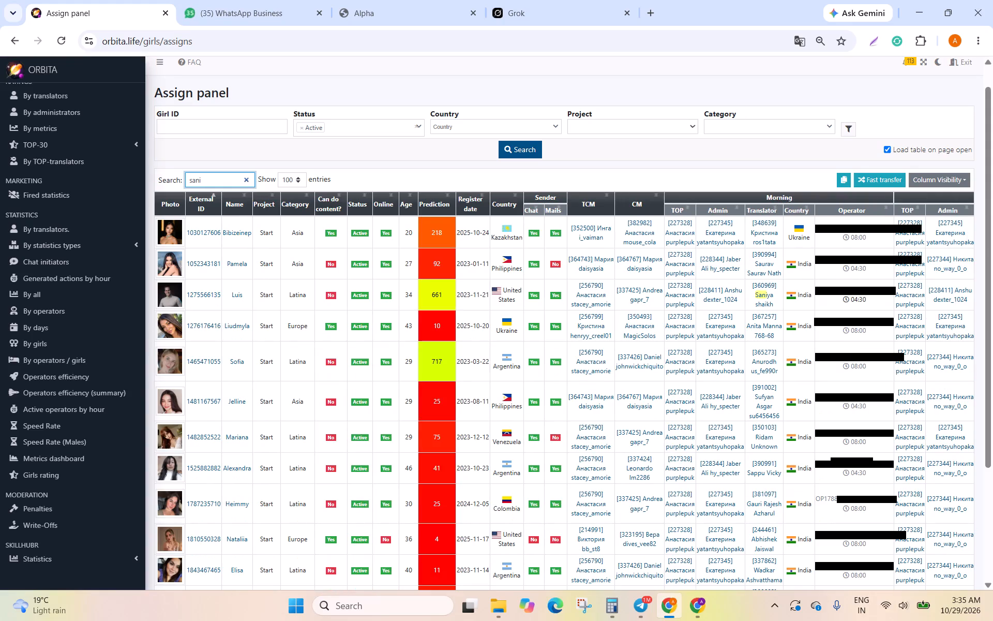
pyautogui.press('y')
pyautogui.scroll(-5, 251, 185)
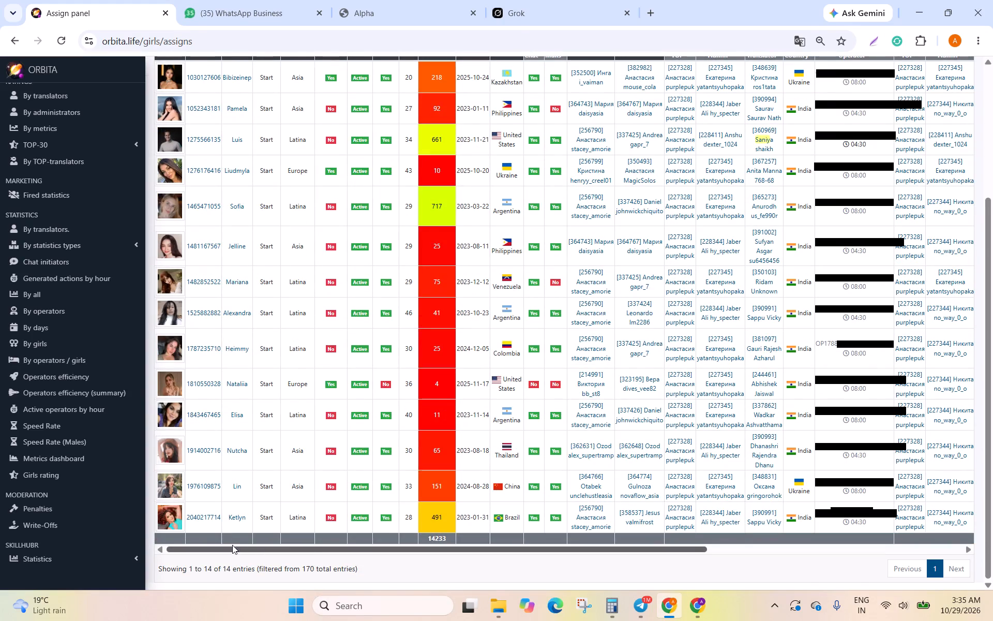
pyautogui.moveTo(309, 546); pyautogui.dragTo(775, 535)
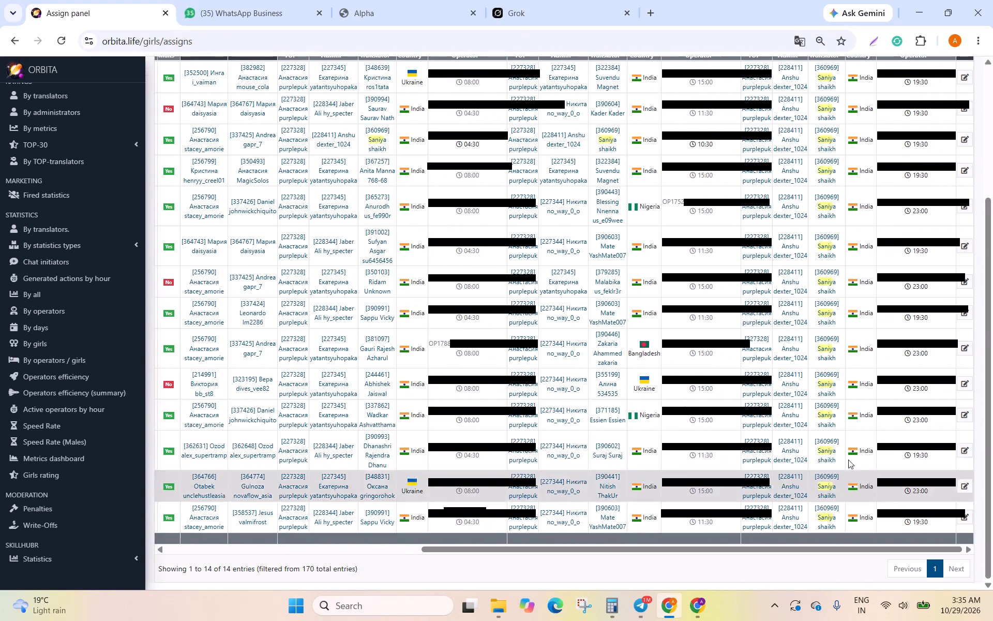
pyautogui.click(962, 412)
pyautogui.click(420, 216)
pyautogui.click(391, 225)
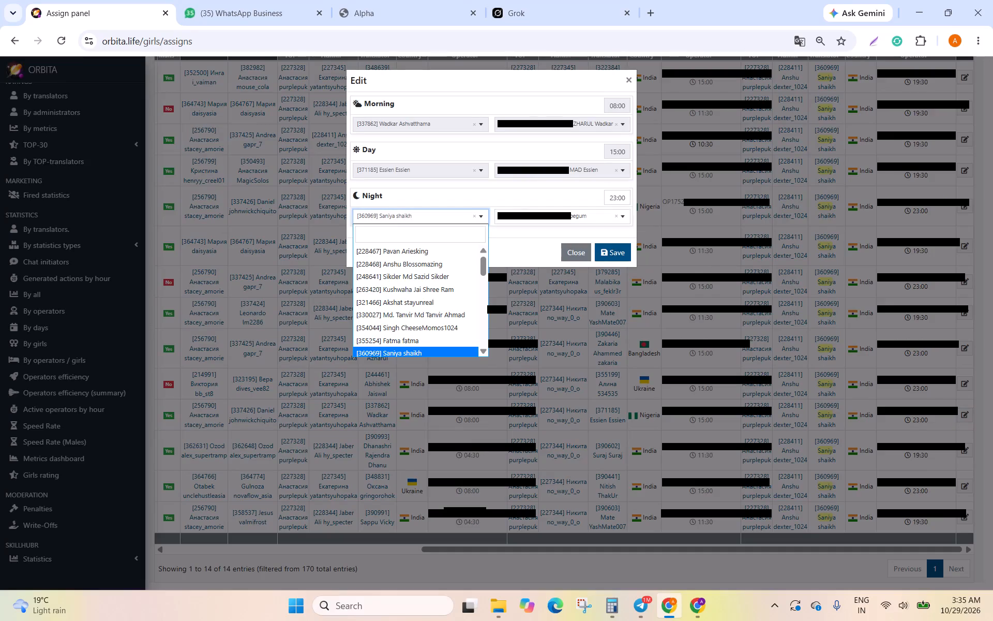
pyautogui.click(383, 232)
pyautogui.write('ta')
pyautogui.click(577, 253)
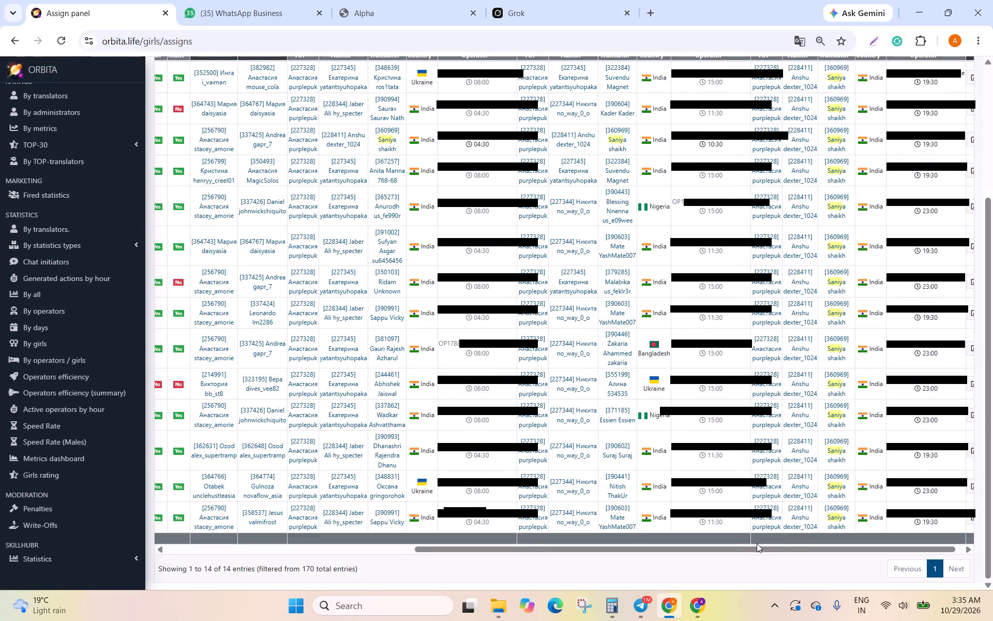
pyautogui.moveTo(748, 549); pyautogui.dragTo(812, 554)
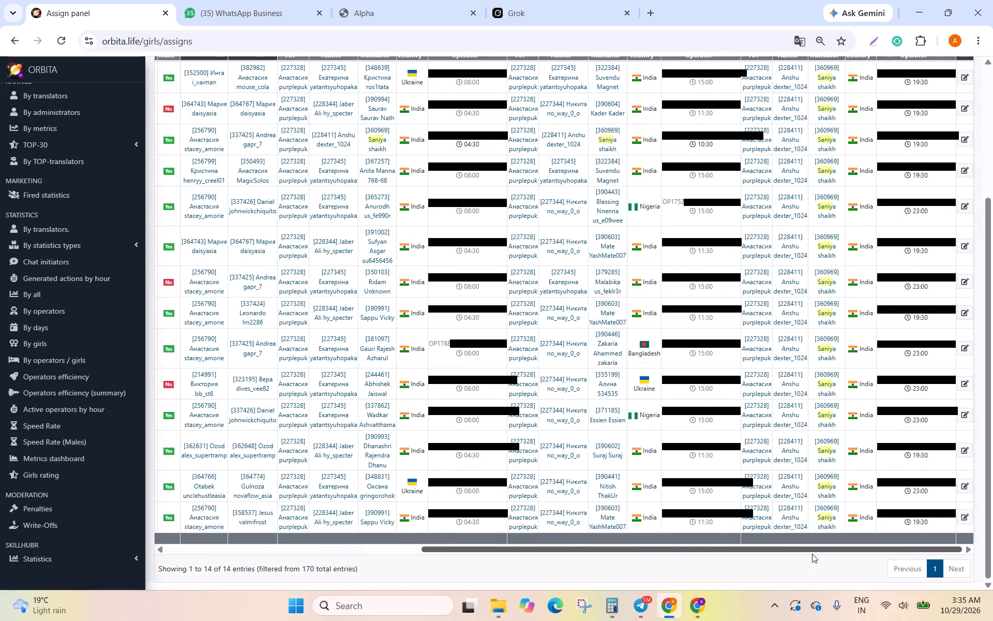
pyautogui.moveTo(812, 554); pyautogui.dragTo(333, 552)
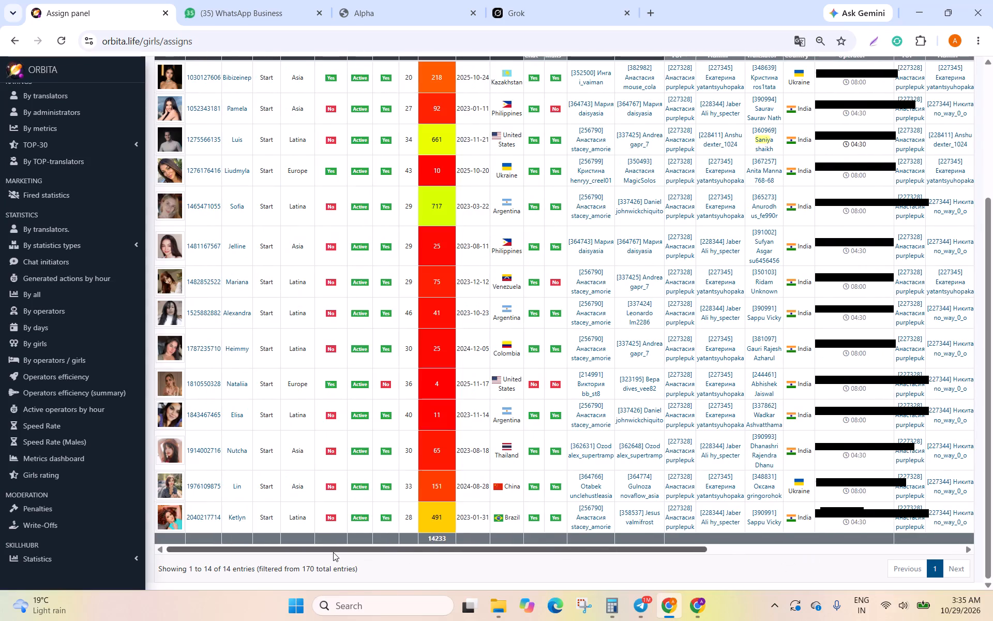
pyautogui.moveTo(333, 552); pyautogui.dragTo(904, 529)
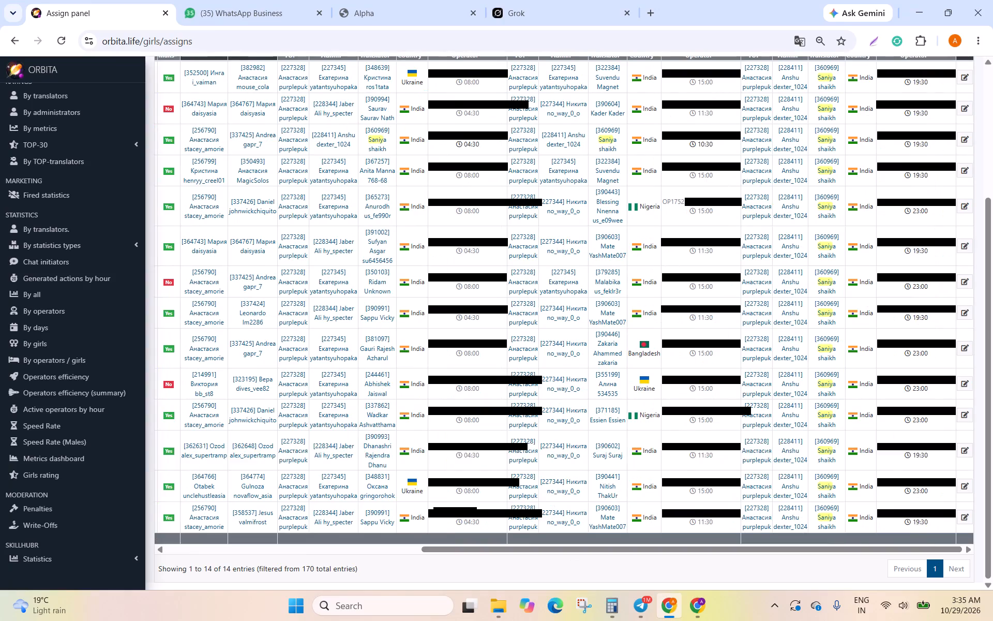
pyautogui.click(965, 412)
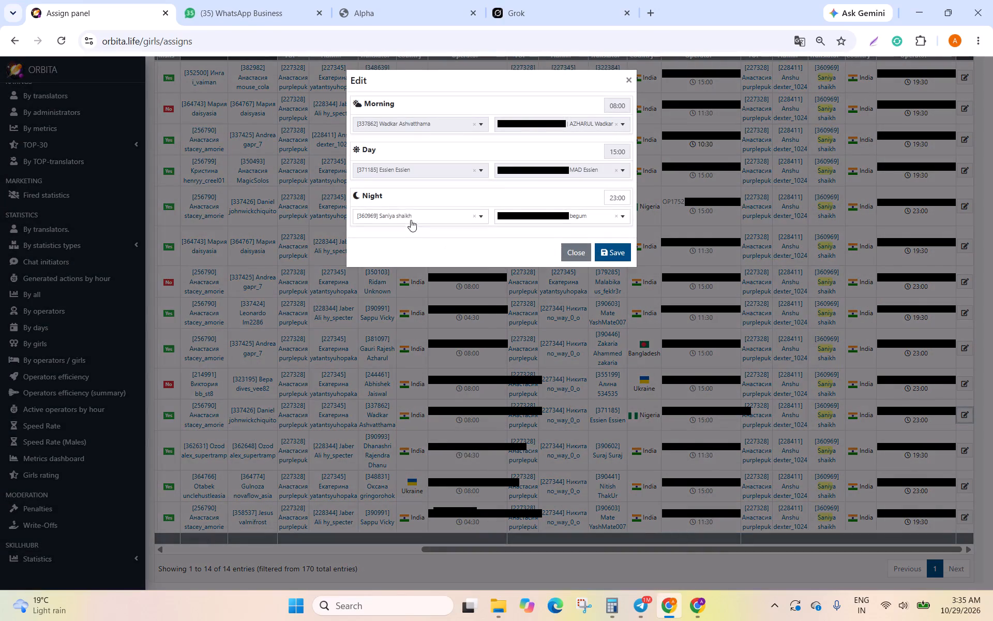
pyautogui.click(408, 213)
pyautogui.click(381, 225)
pyautogui.click(361, 243)
pyautogui.click(362, 238)
pyautogui.press('t')
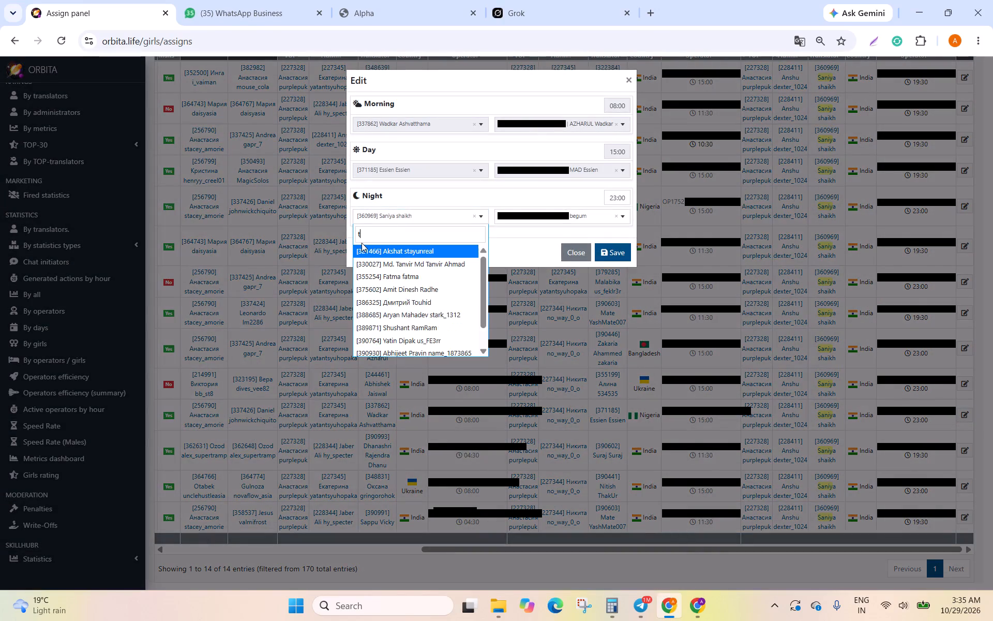
pyautogui.press('a')
pyautogui.press('n')
pyautogui.click(398, 254)
pyautogui.click(526, 219)
pyautogui.click(526, 248)
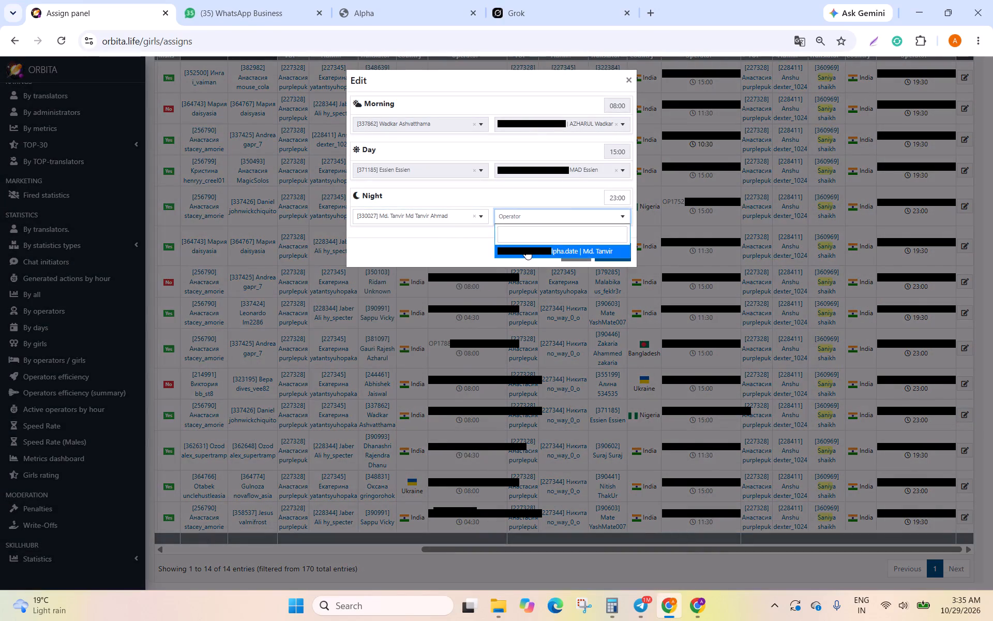
pyautogui.click(606, 250)
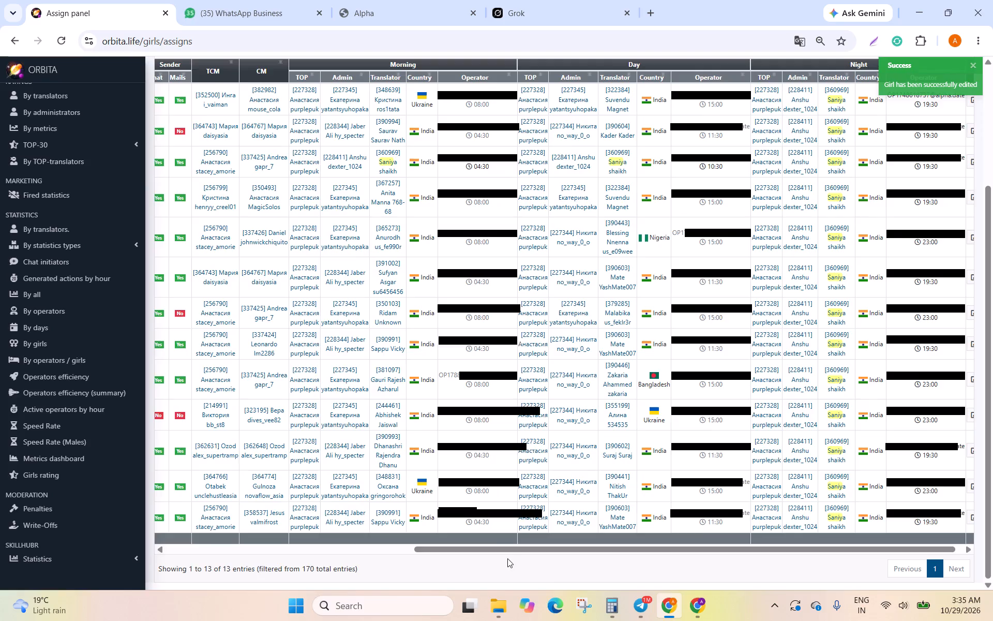
# Clear the saniy search from the assignment table.
pyautogui.moveTo(502, 543); pyautogui.dragTo(106, 552)
pyautogui.click(459, 577)
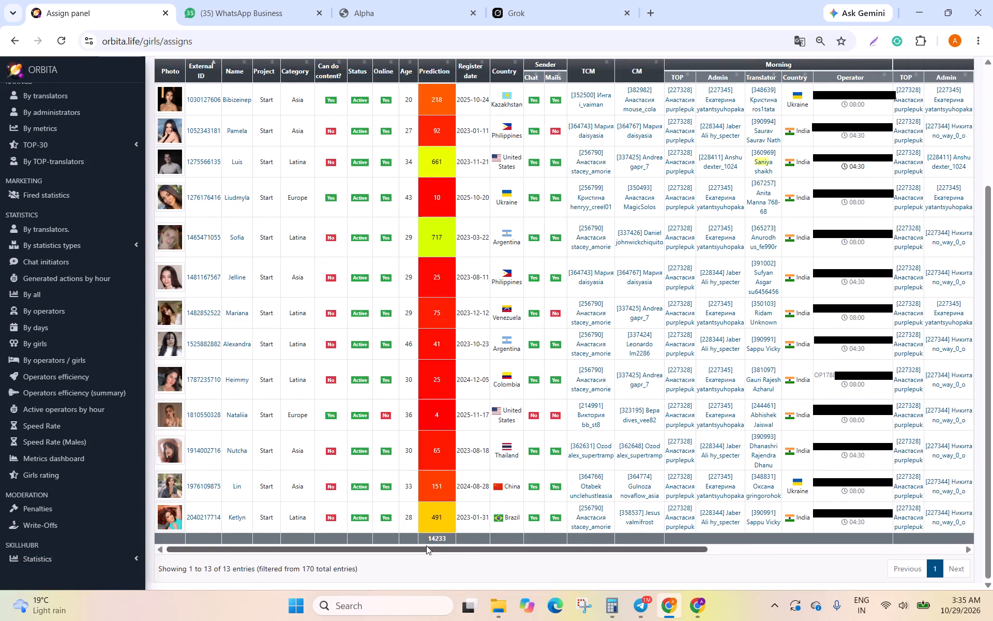
pyautogui.scroll(6, 311, 429)
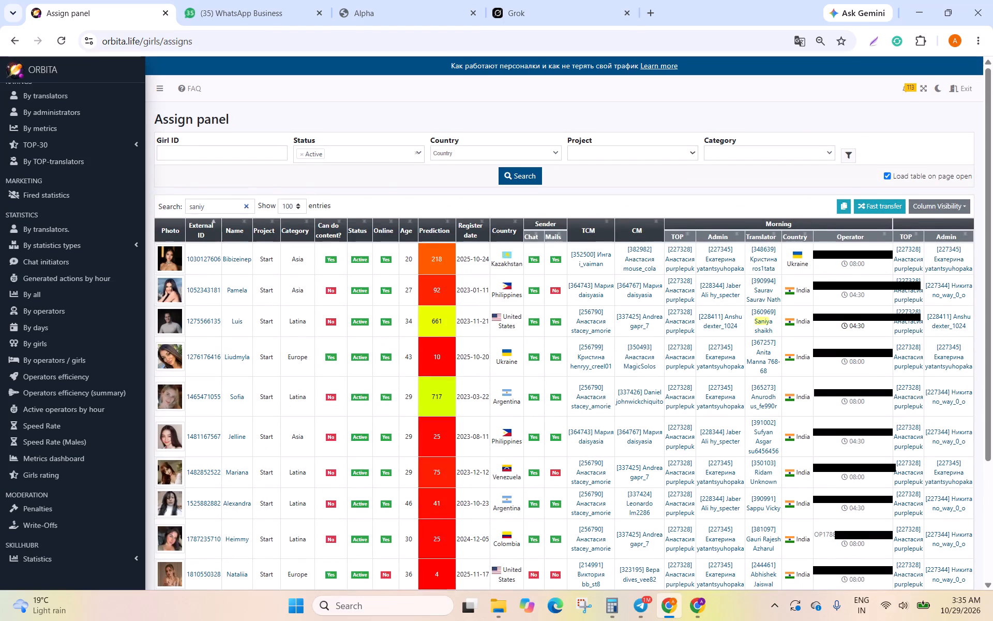
pyautogui.click(247, 204)
# Open the Translators list and search it for kom.
pyautogui.click(59, 71)
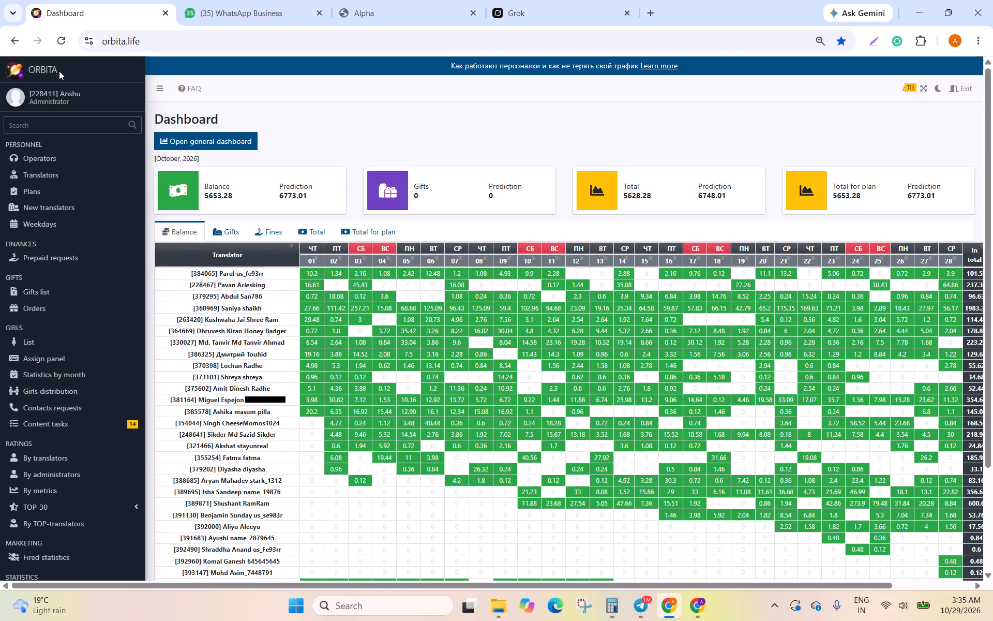
pyautogui.click(17, 172)
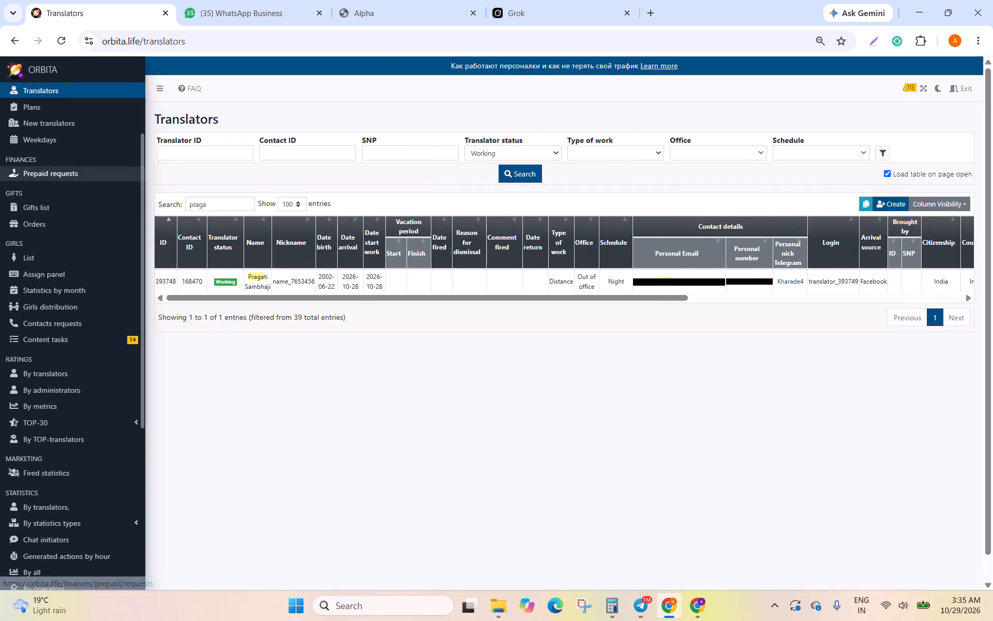
pyautogui.click(247, 204)
pyautogui.press('k')
pyautogui.press('o')
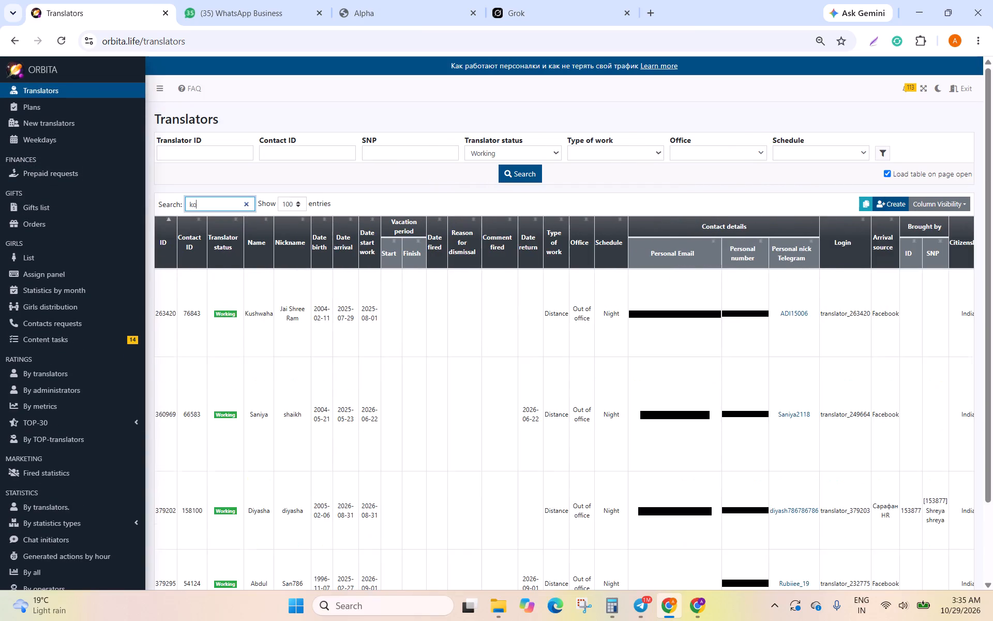
pyautogui.press('m')
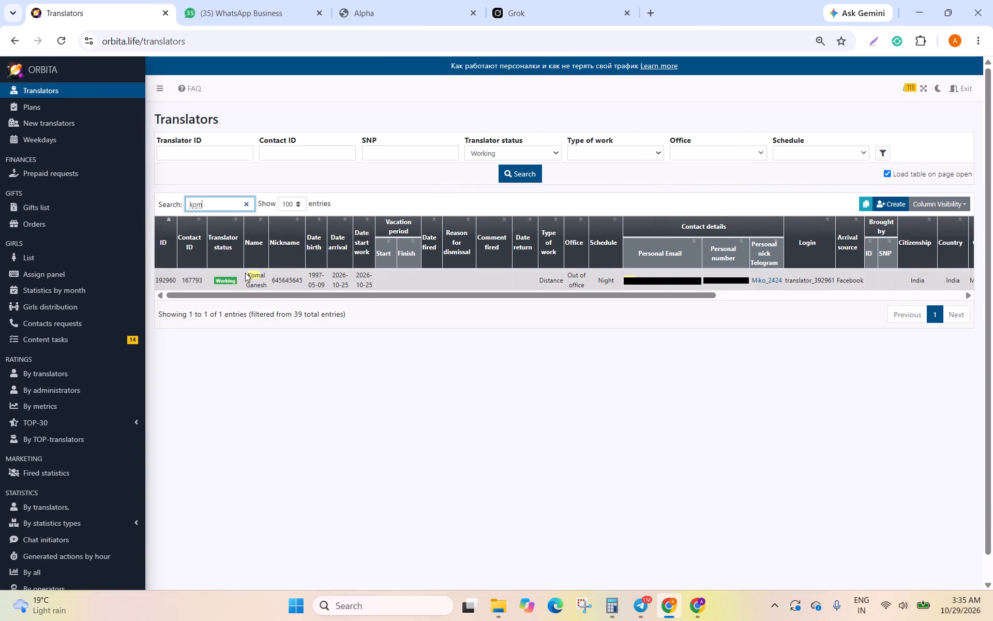
# Clear the kom search in the Translators list.
pyautogui.click(248, 206)
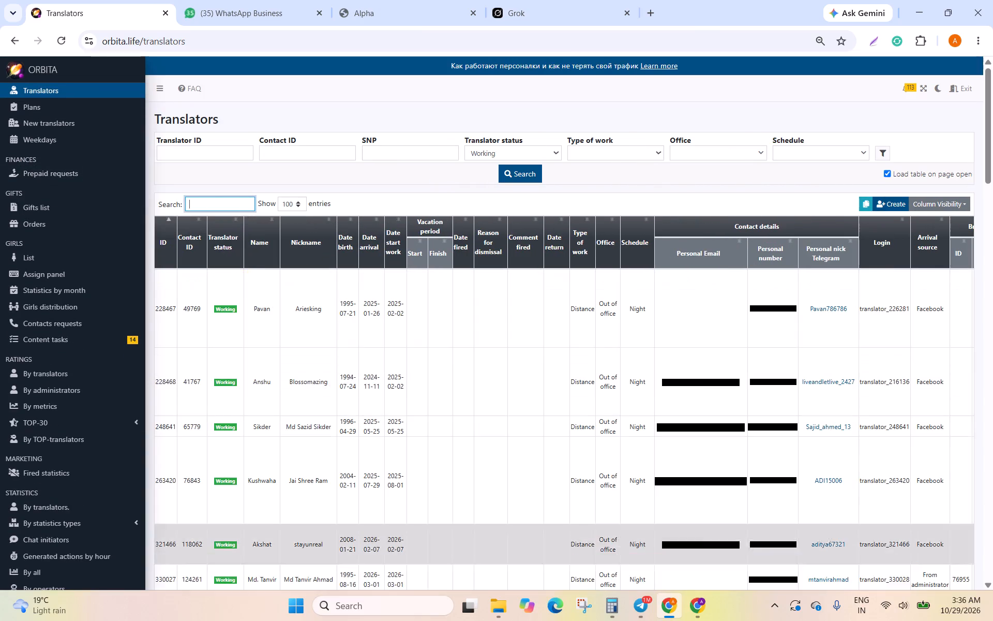
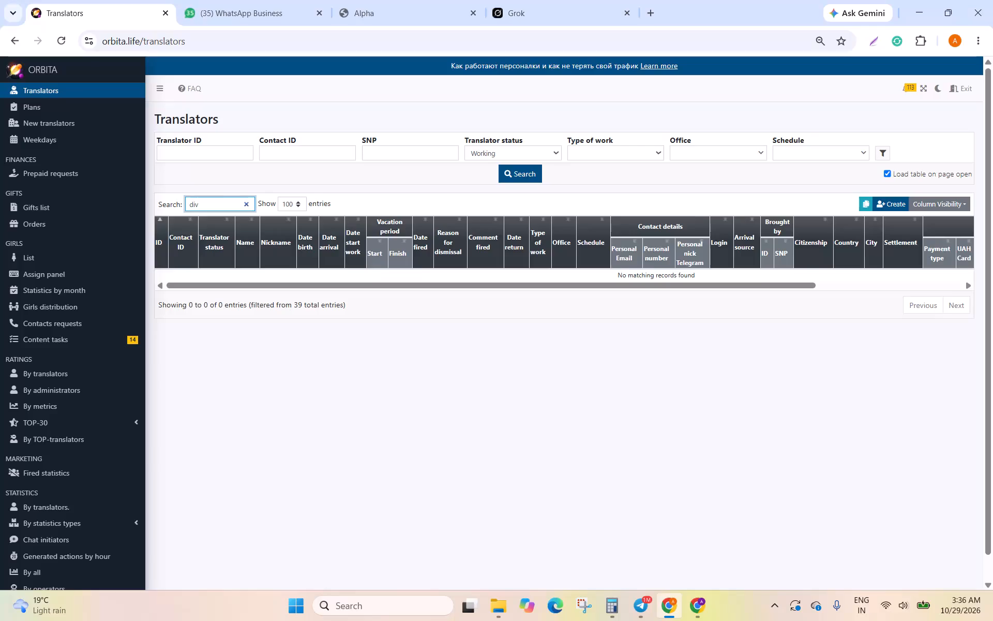
# Edit the div search term in the Translators list.
pyautogui.press('BackSpace')
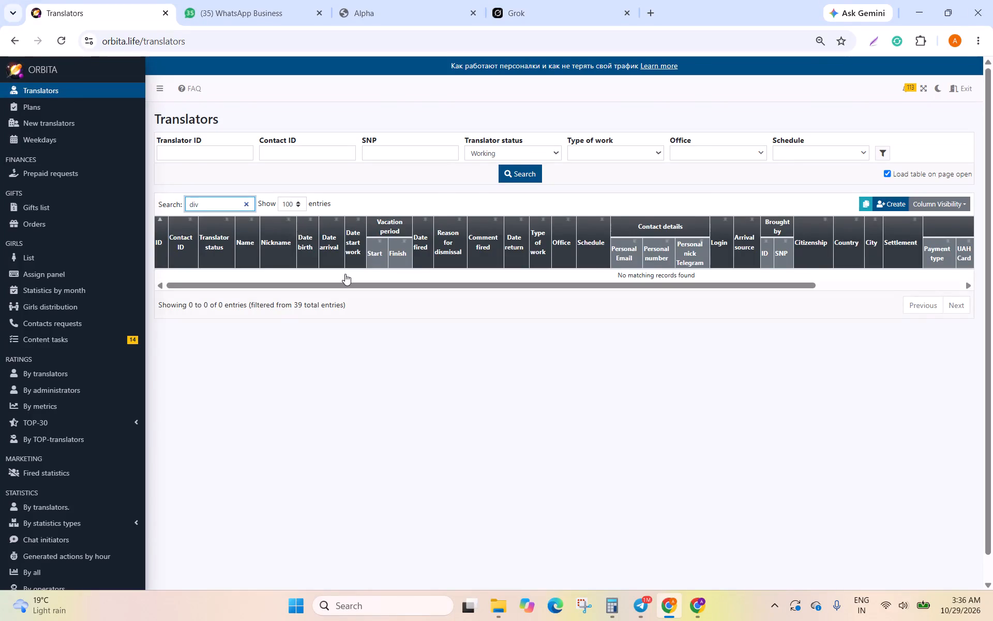
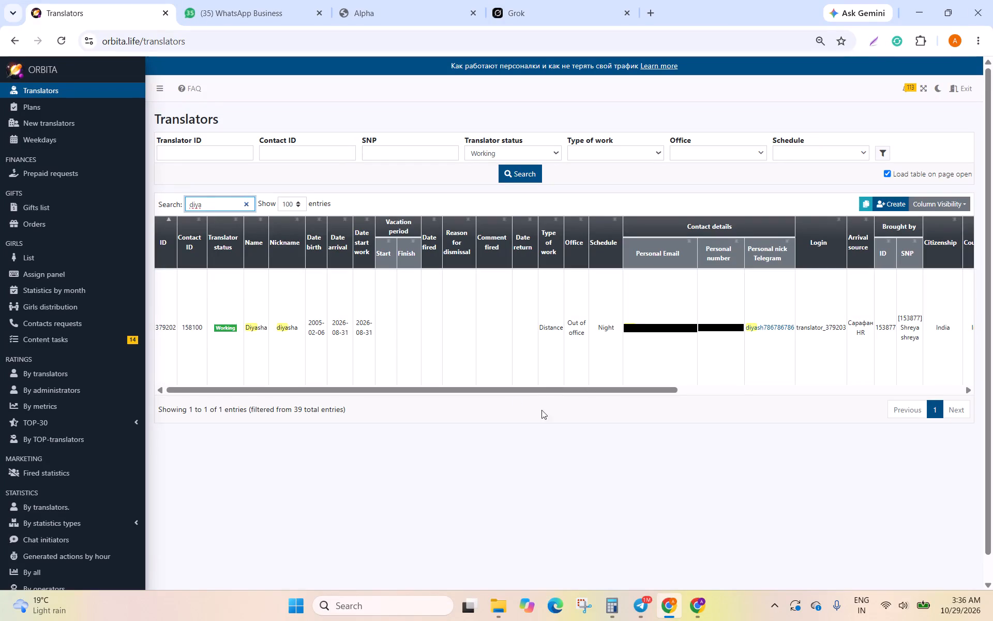
# Switch to Telegram.
pyautogui.click(639, 589)
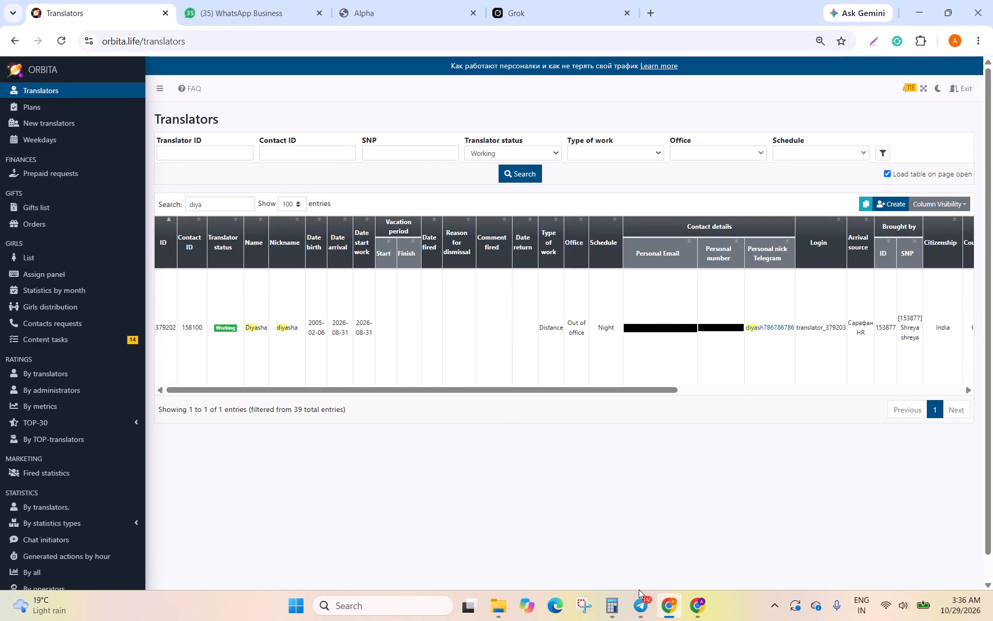
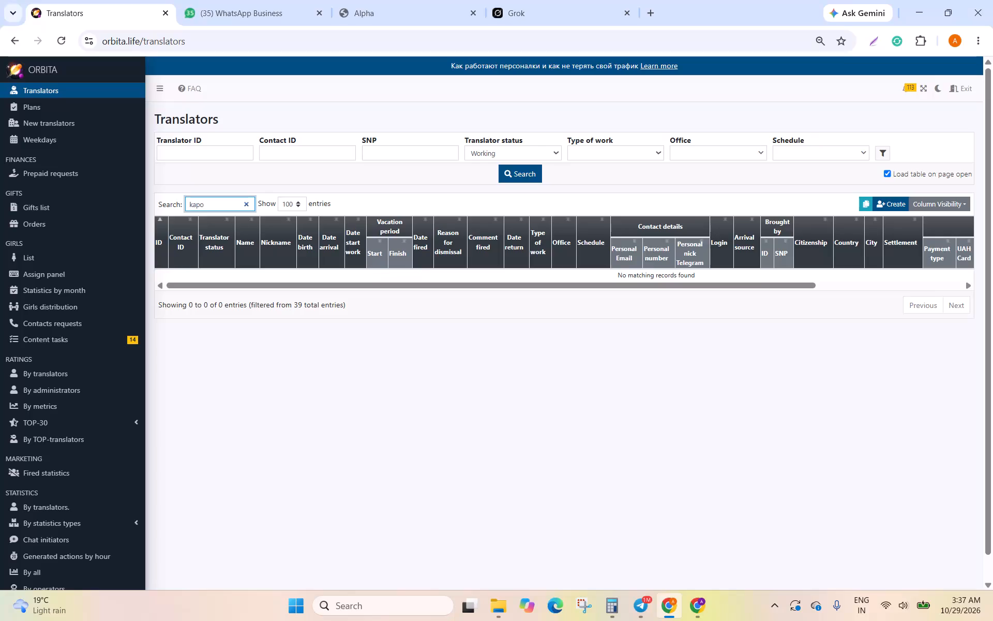
# Run the search for translators with status Working, keeping the table filtered by "kapo".
pyautogui.click(533, 178)
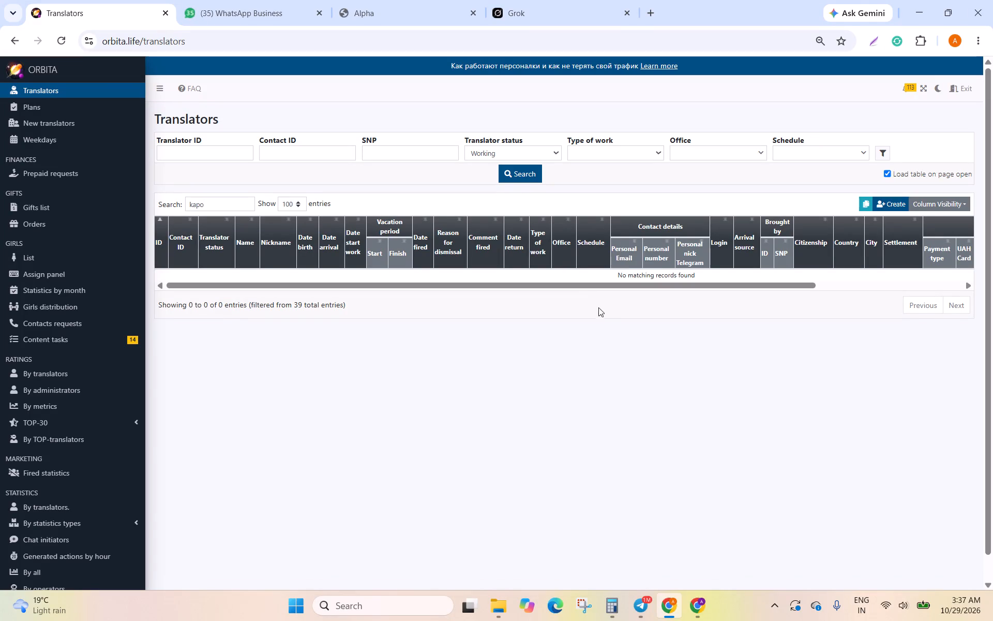
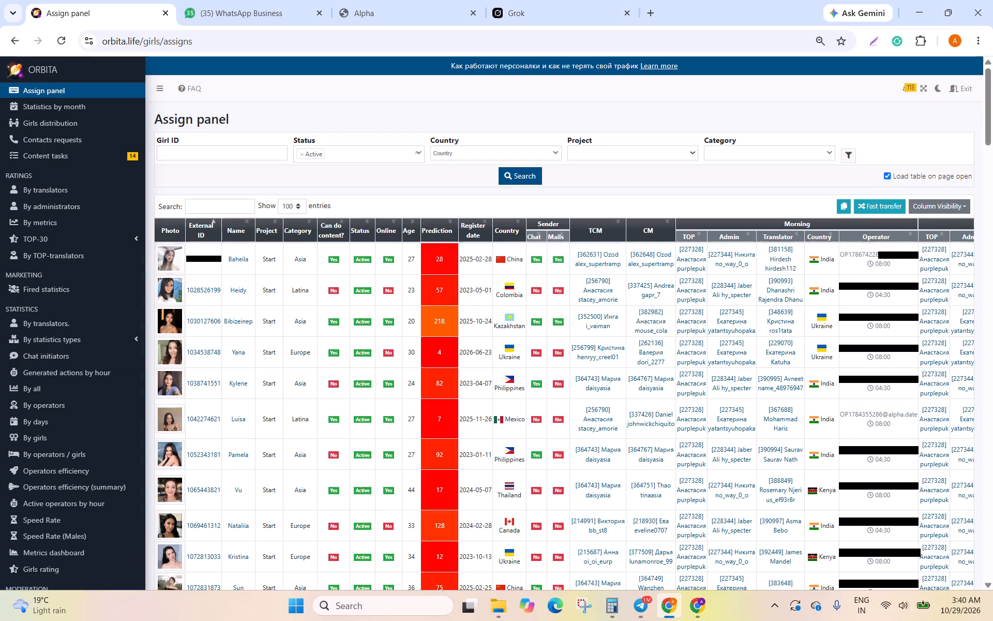
# Set the page zoom to 80% and look through the active profiles and their shift assignments in the Assign panel.
pyautogui.scroll(-1, 230, 199)
pyautogui.hotkey('ctrl', '-')
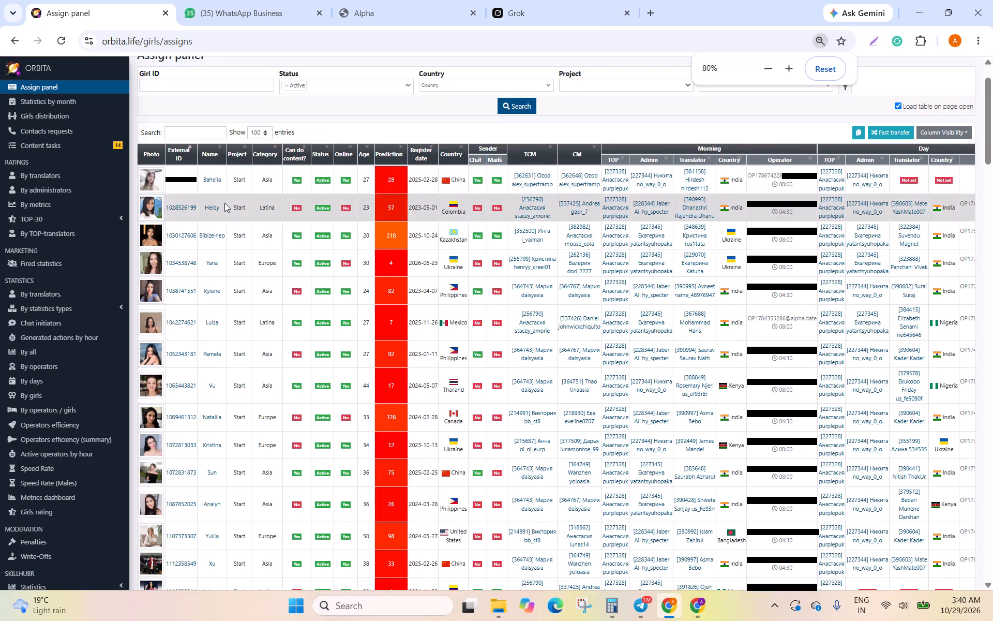
pyautogui.hotkey('ctrl', '-')
pyautogui.hotkey('ctrl', '-')
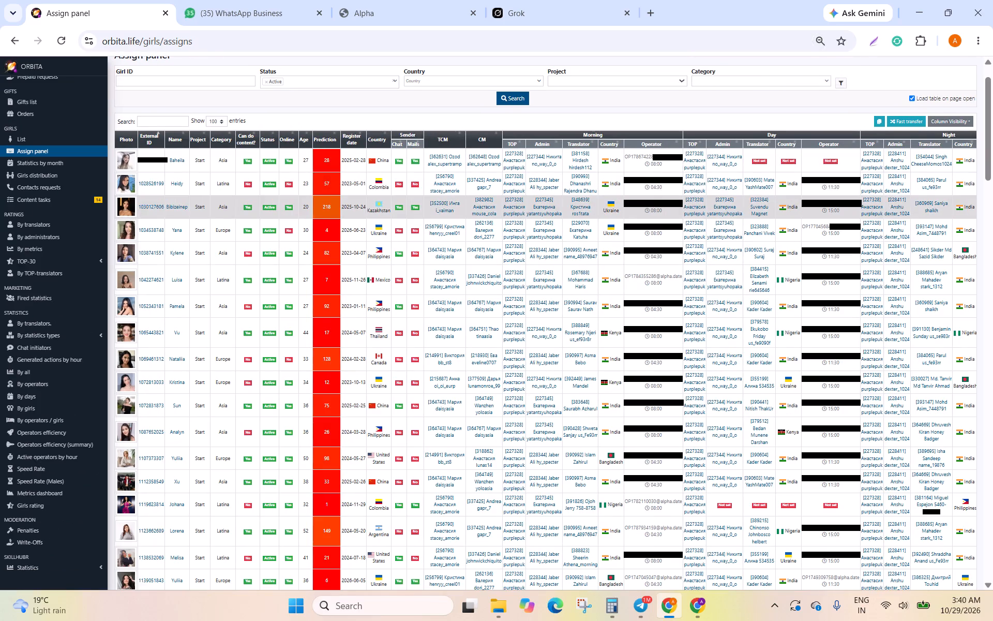
pyautogui.hotkey('ctrl', '+')
pyautogui.hotkey('ctrl', '+')
pyautogui.scroll(1, 224, 203)
pyautogui.scroll(-4, 224, 203)
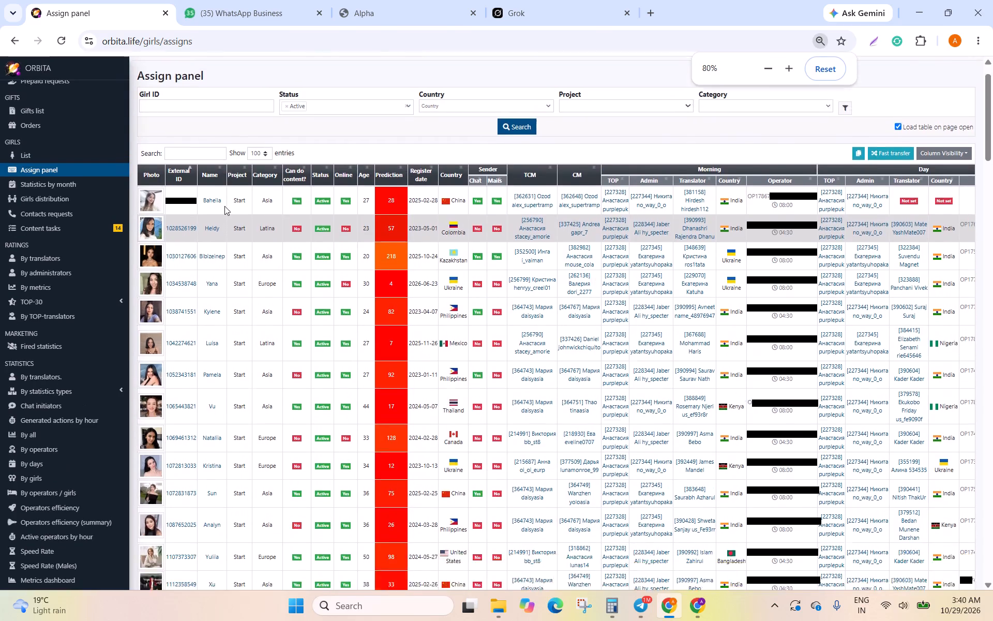
pyautogui.scroll(-11, 224, 206)
pyautogui.scroll(-13, 233, 226)
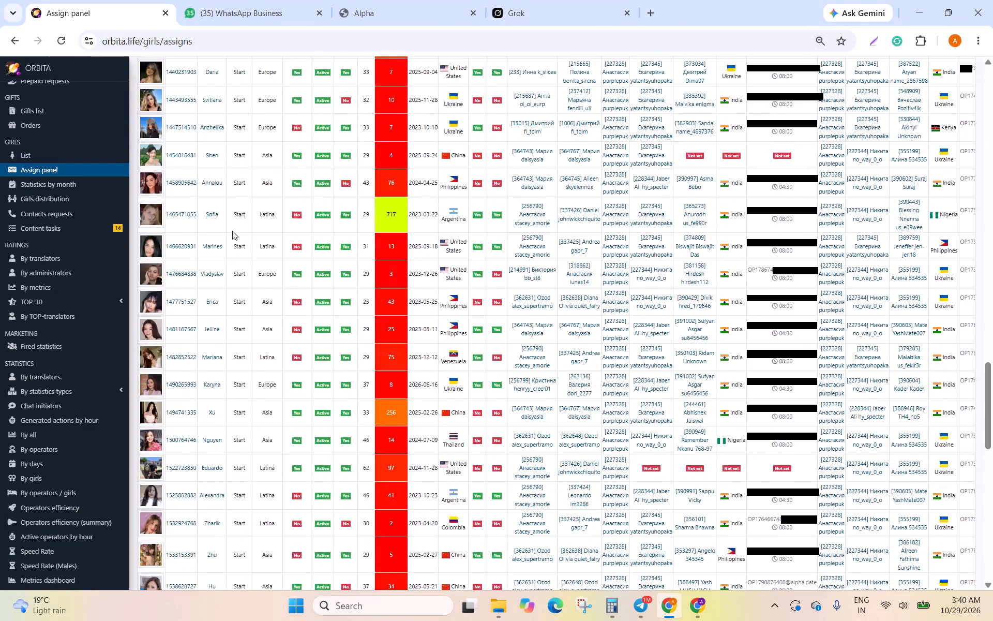
pyautogui.scroll(20, 232, 231)
pyautogui.scroll(6, 232, 231)
pyautogui.scroll(2, 186, 81)
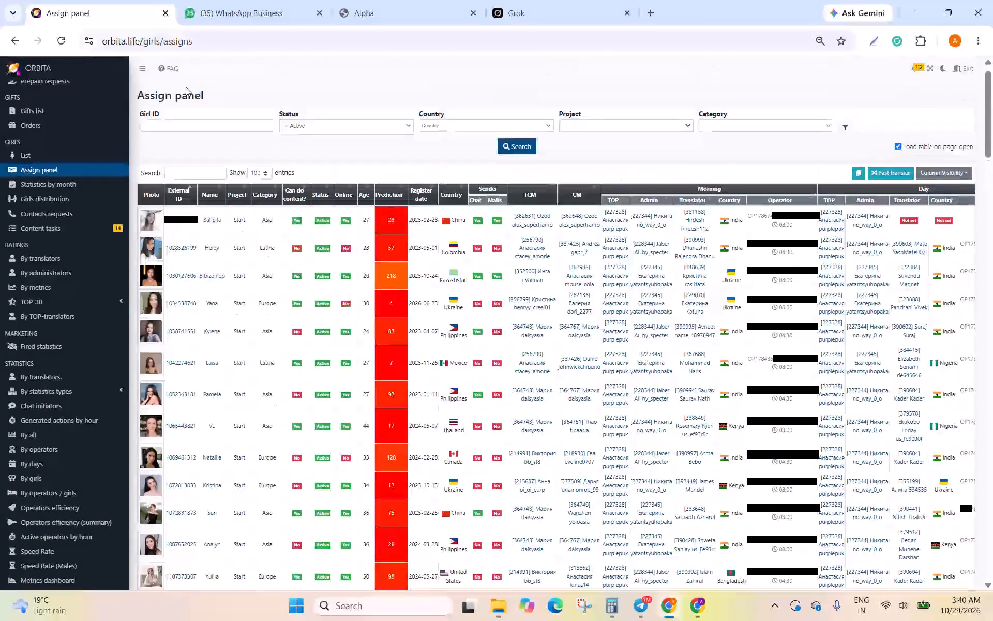
# Filter the Assign panel table by "saz" and examine the Night shift translators, operators and start times.
pyautogui.click(190, 196)
pyautogui.write('saz')
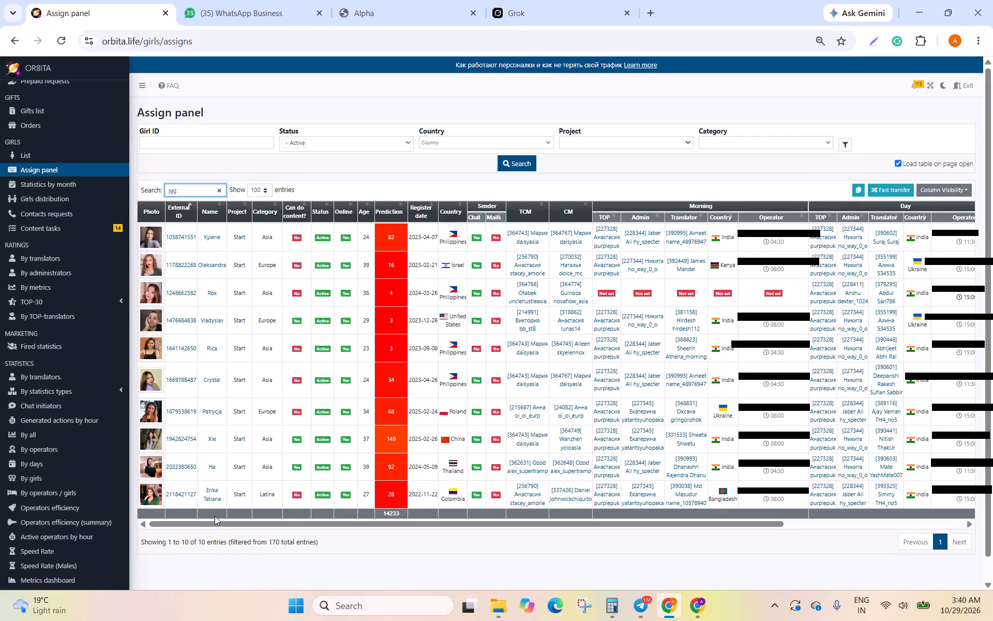
pyautogui.moveTo(227, 523); pyautogui.dragTo(598, 536)
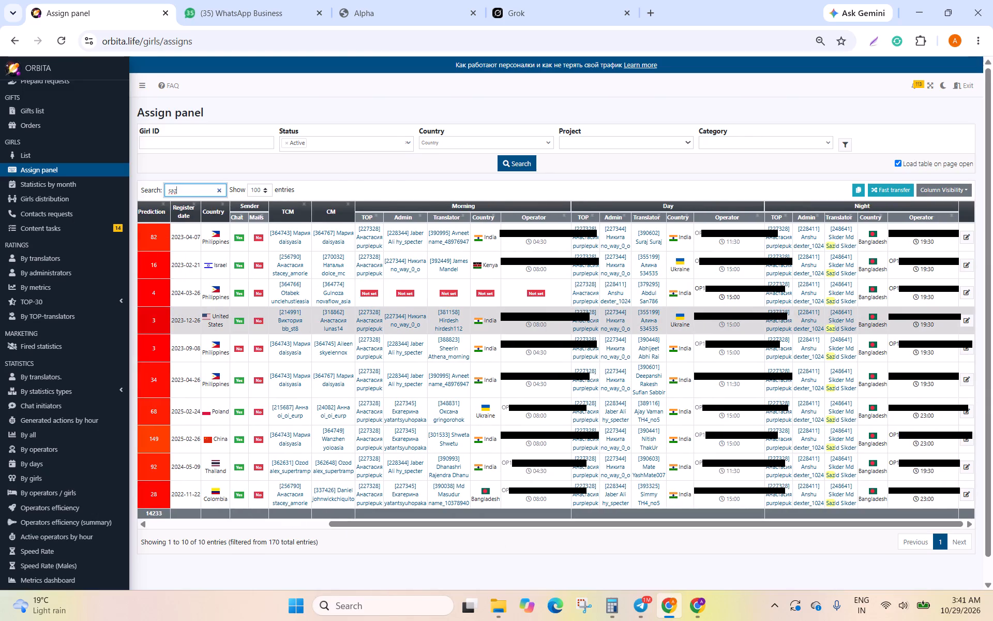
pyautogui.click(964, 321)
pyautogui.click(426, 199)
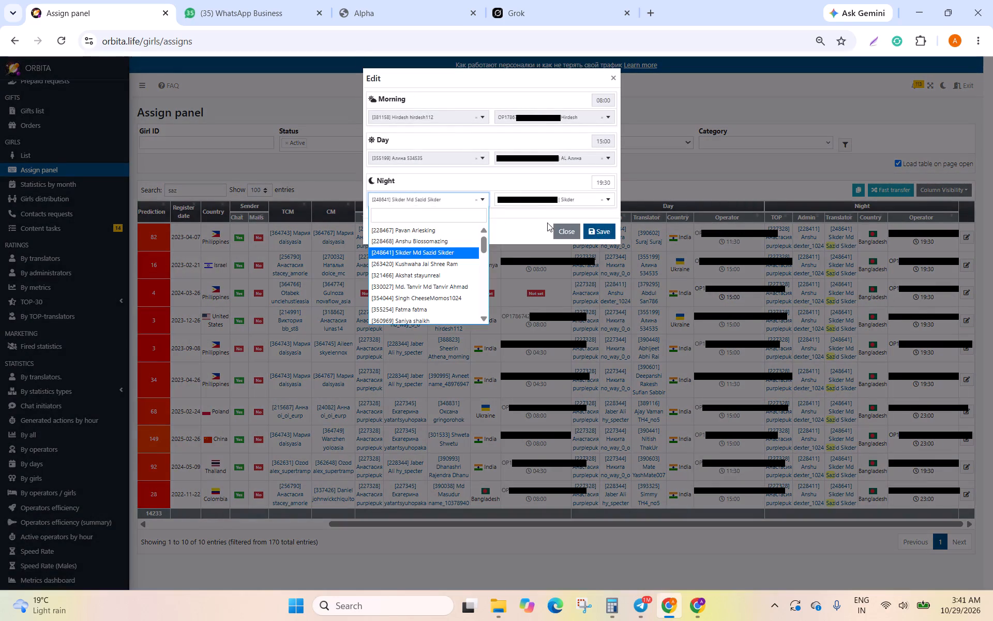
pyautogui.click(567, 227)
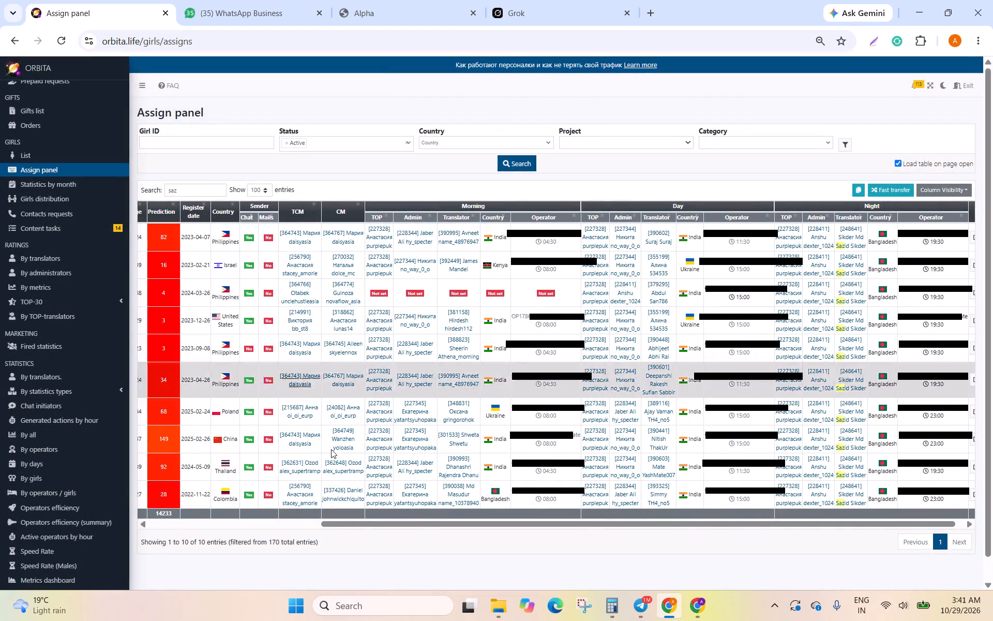
# Filter the Assign panel table by "dhru" instead and examine the Night shift translators, operators and start times.
pyautogui.moveTo(364, 524); pyautogui.dragTo(0, 474)
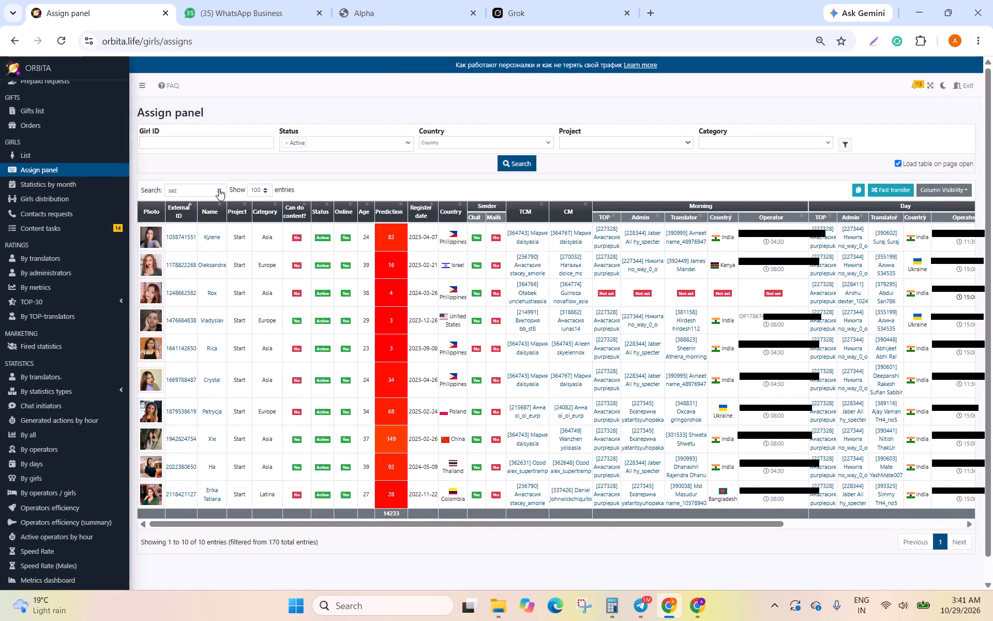
pyautogui.click(219, 189)
pyautogui.press('d')
pyautogui.press('h')
pyautogui.press('r')
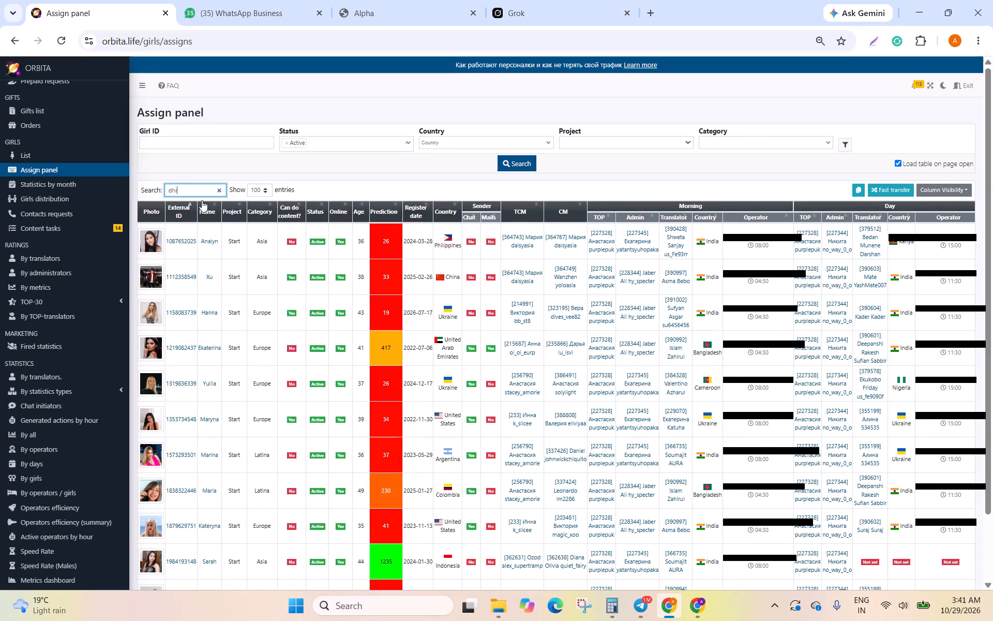
pyautogui.press('u')
pyautogui.scroll(-7, 299, 369)
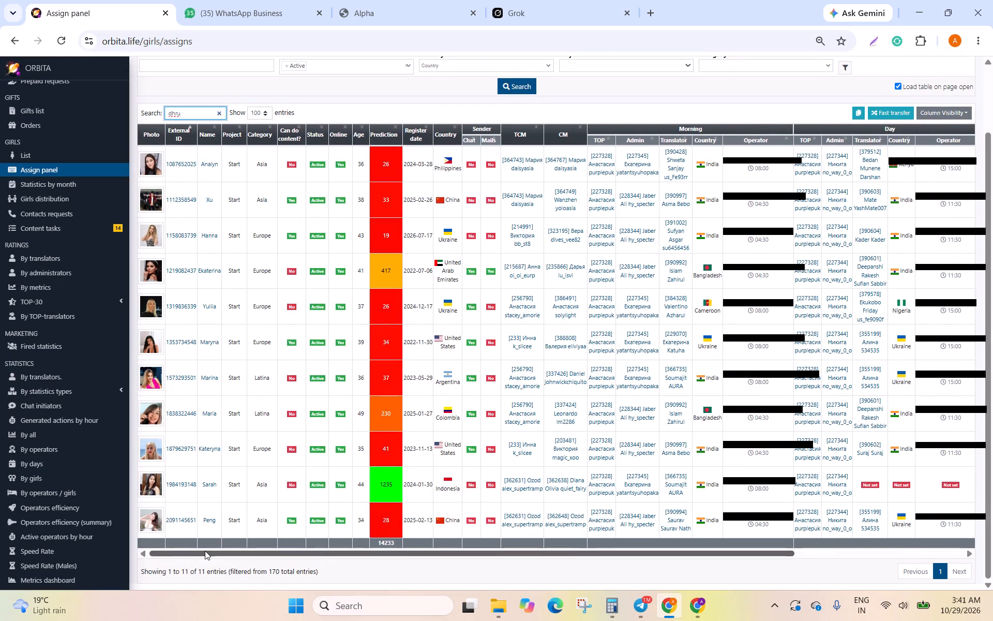
pyautogui.moveTo(205, 551); pyautogui.dragTo(176, 550)
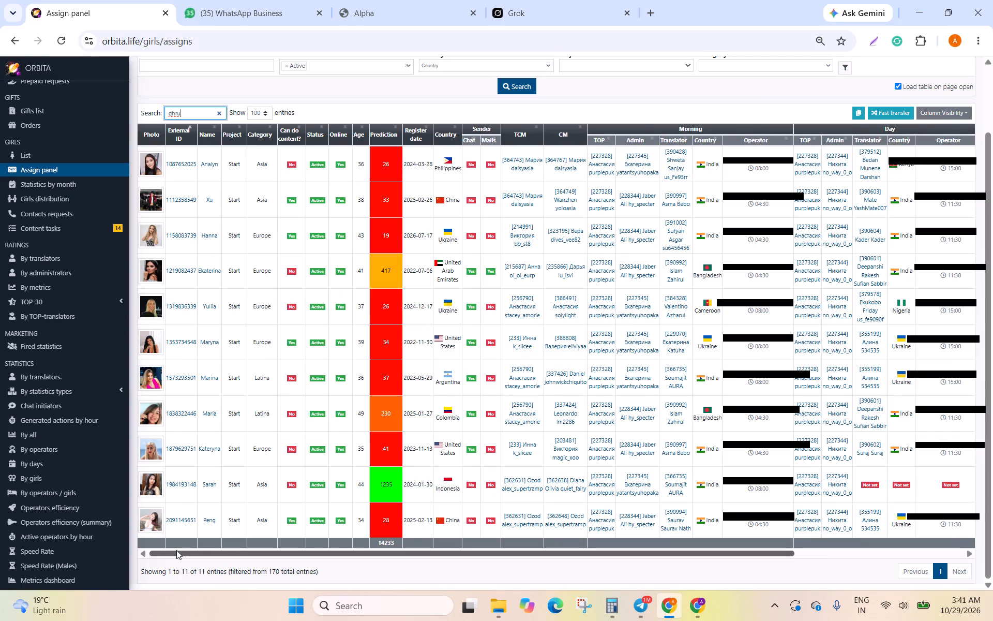
pyautogui.moveTo(176, 550); pyautogui.dragTo(176, 550)
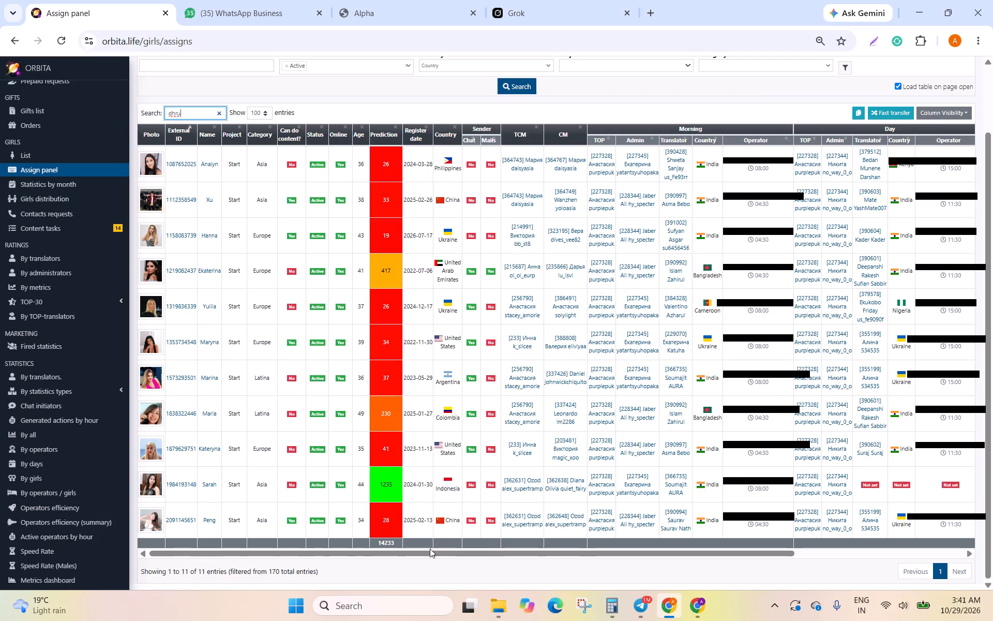
pyautogui.moveTo(425, 554); pyautogui.dragTo(472, 553)
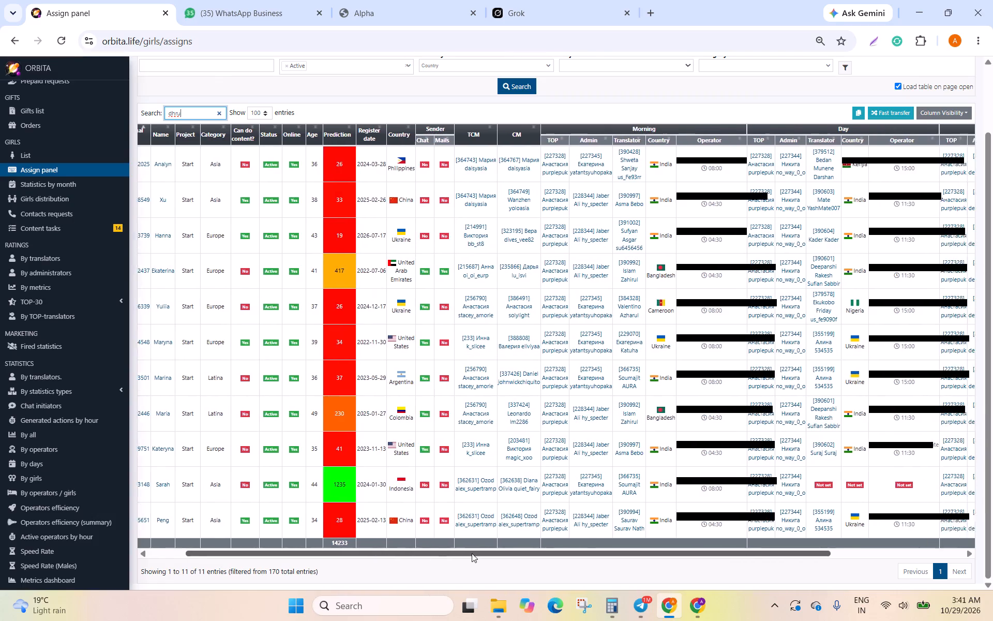
pyautogui.moveTo(472, 553); pyautogui.dragTo(983, 545)
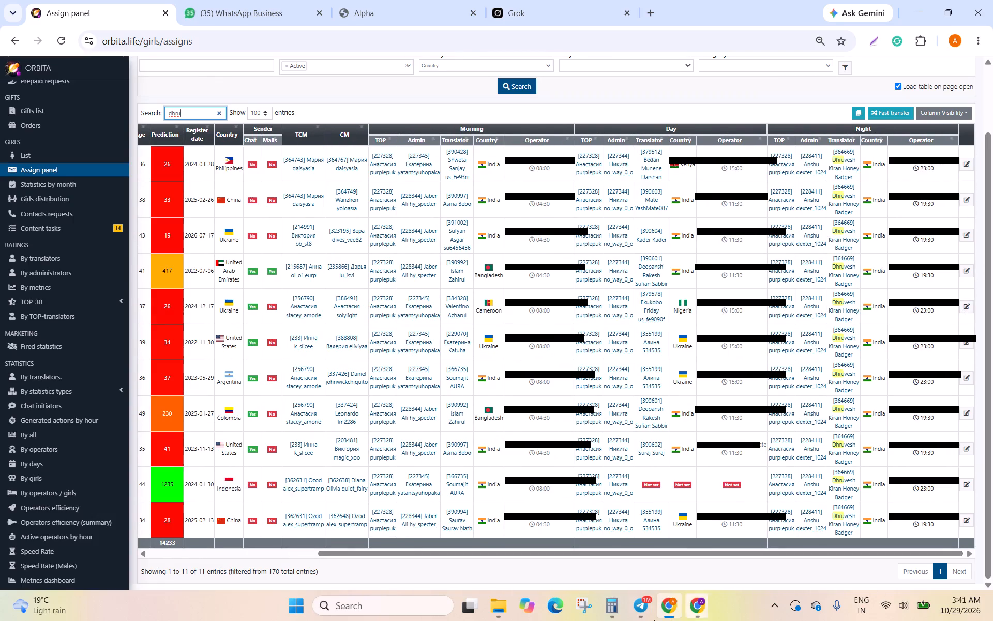
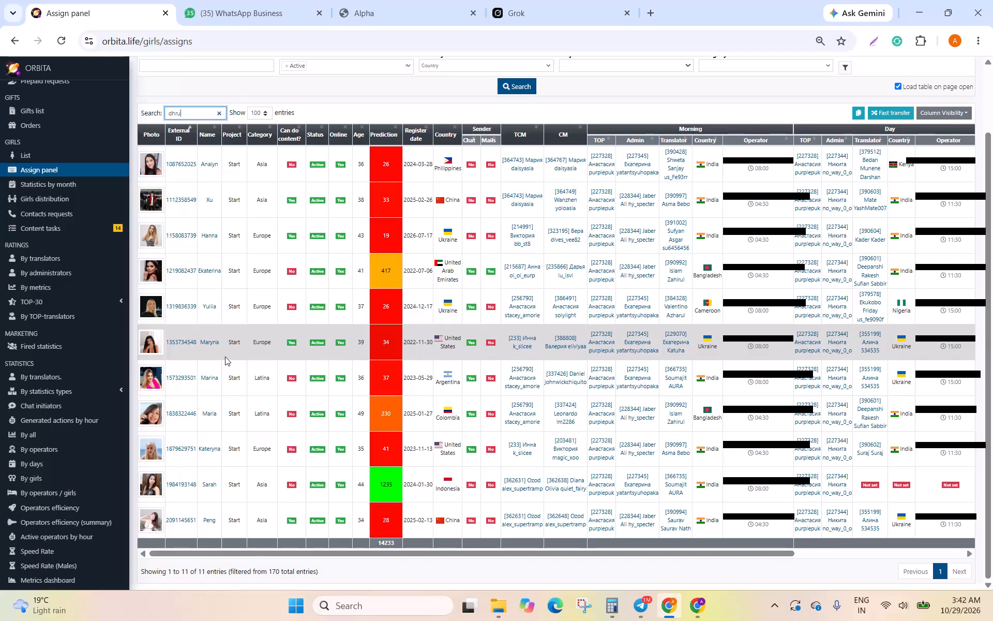
# Review the Night shift translators, operators and start times of the "dhru" matches once more, and clear the table's search filter.
pyautogui.moveTo(639, 551); pyautogui.dragTo(886, 559)
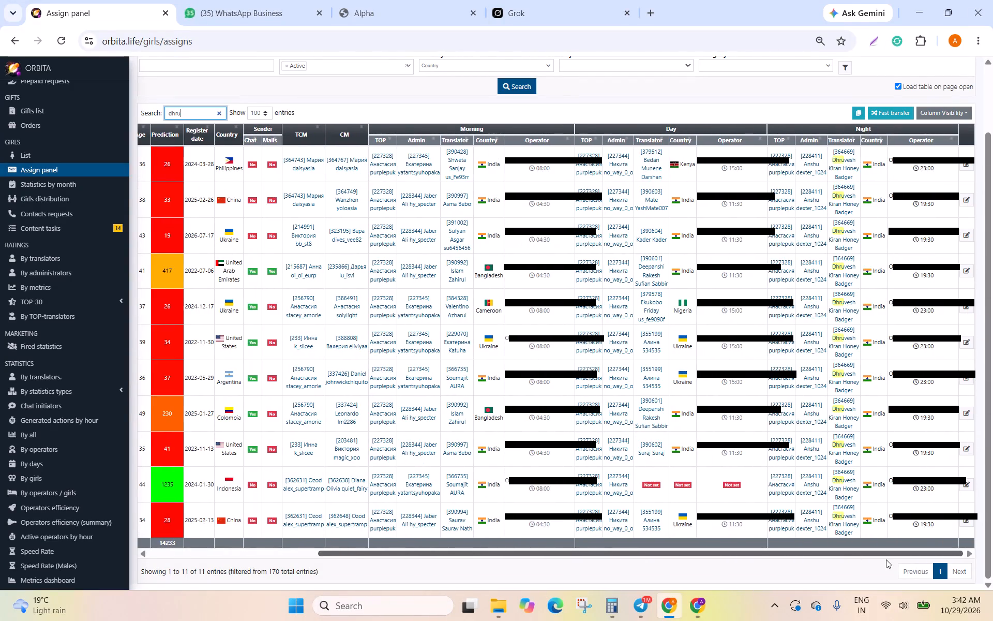
pyautogui.moveTo(886, 559); pyautogui.dragTo(844, 540)
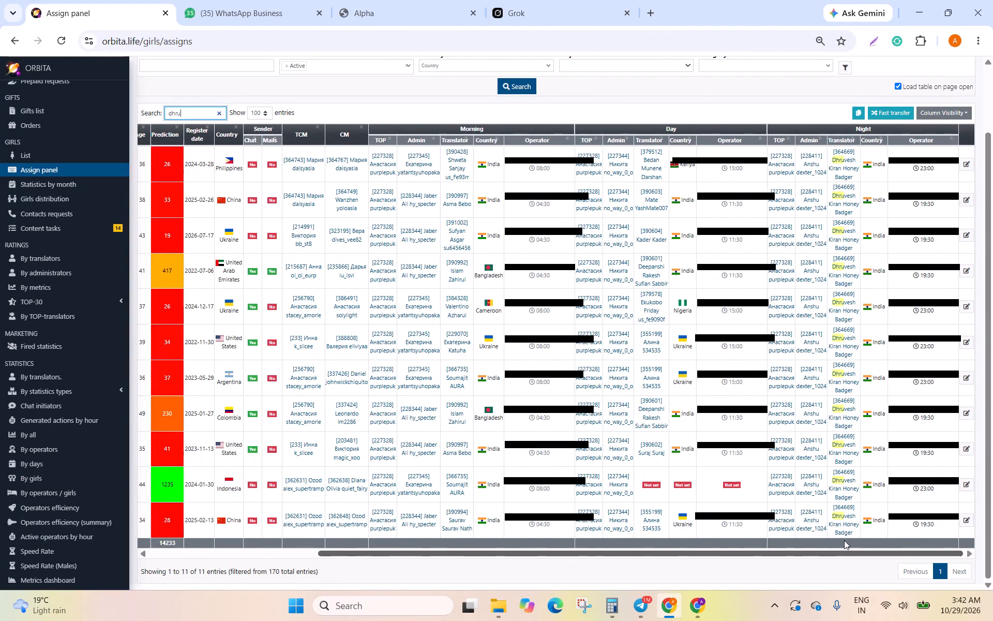
pyautogui.moveTo(844, 540); pyautogui.dragTo(543, 541)
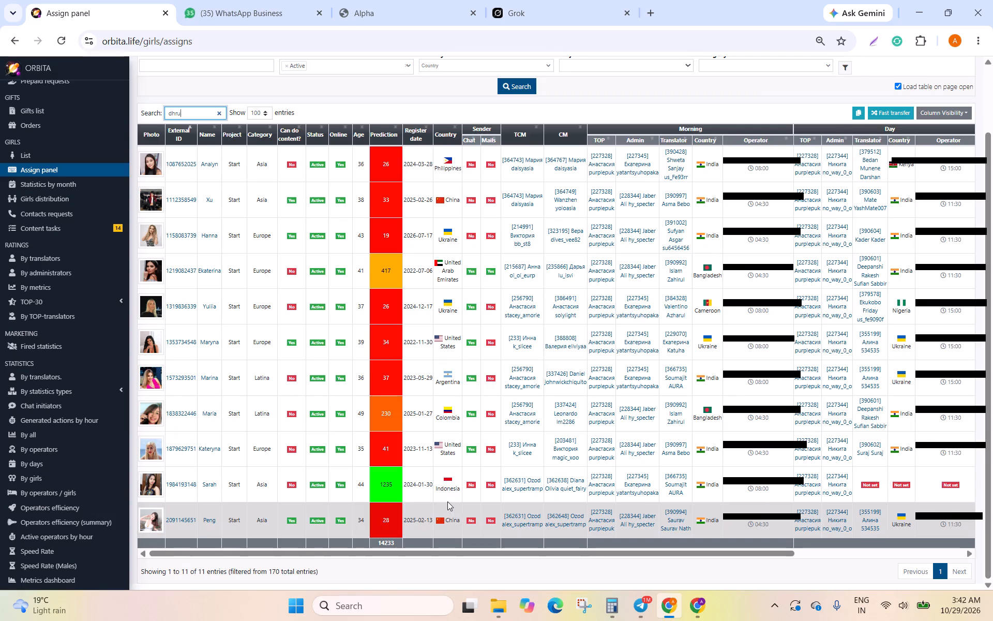
pyautogui.click(220, 112)
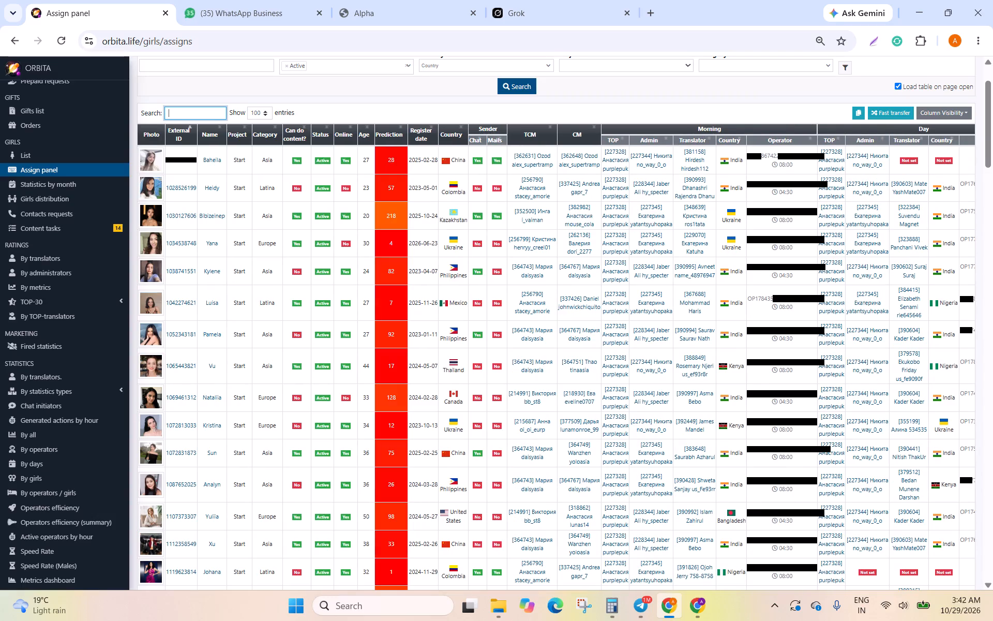
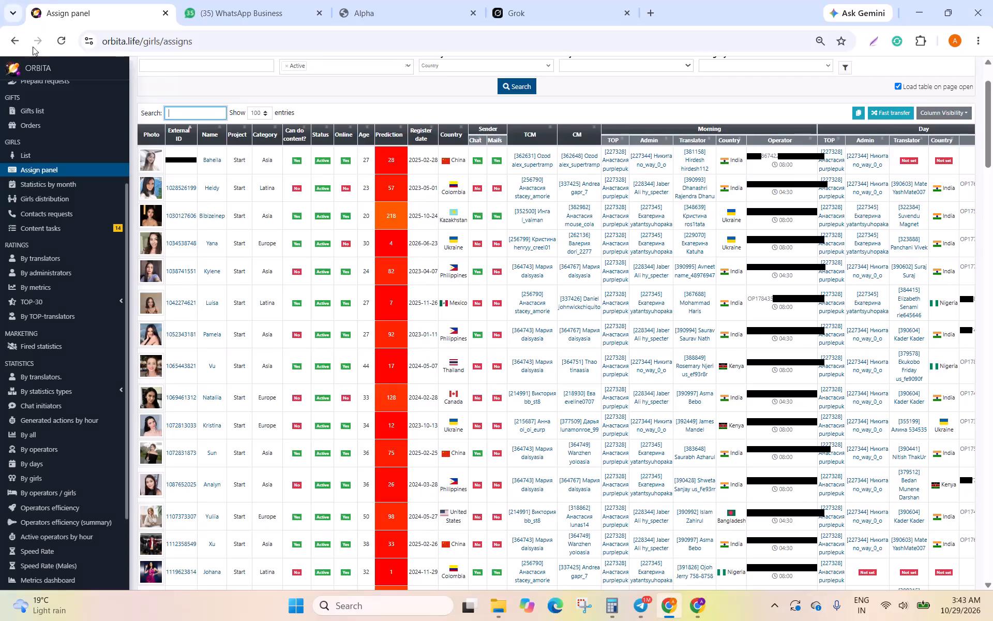
# Open the Orbita dashboard and review the October 2026 translator balance table, including daily amounts, totals and plan performance.
pyautogui.moveTo(35, 60); pyautogui.dragTo(39, 68)
pyautogui.click(39, 68)
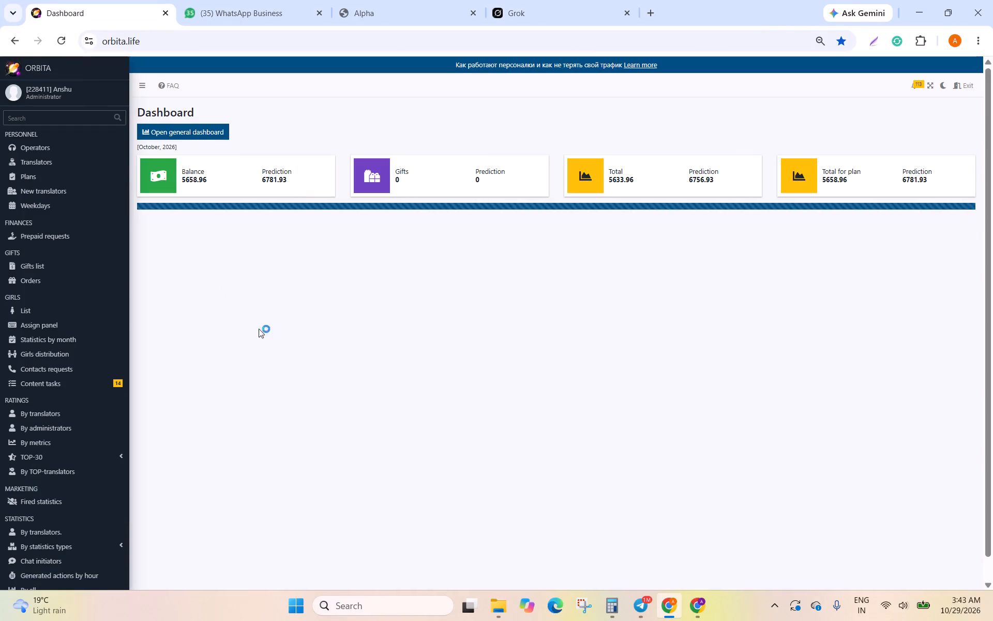
pyautogui.scroll(-7, 992, 422)
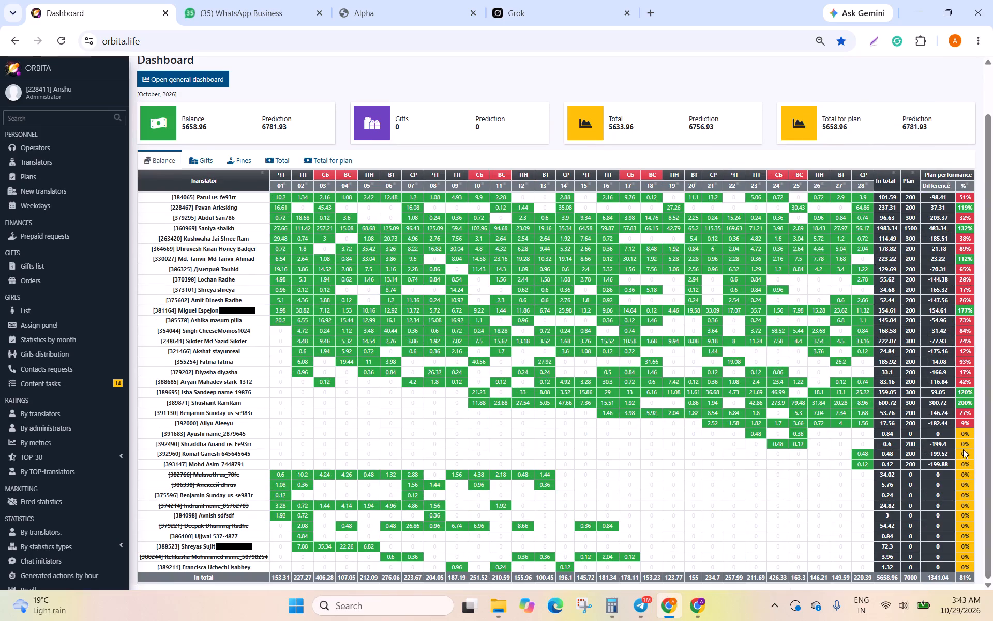
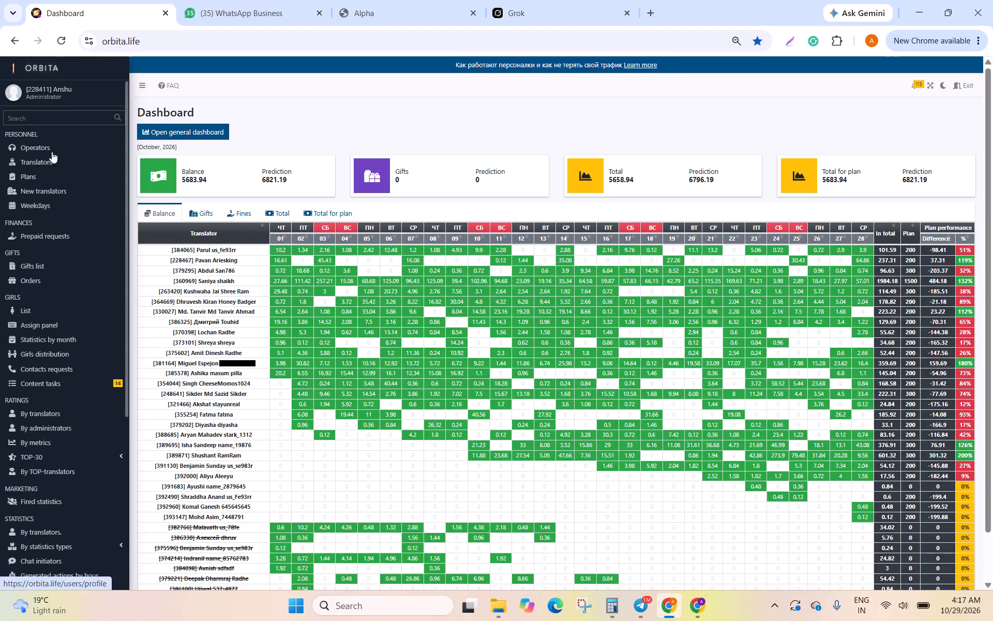
pyautogui.scroll(-7, 86, 464)
pyautogui.scroll(6, 86, 470)
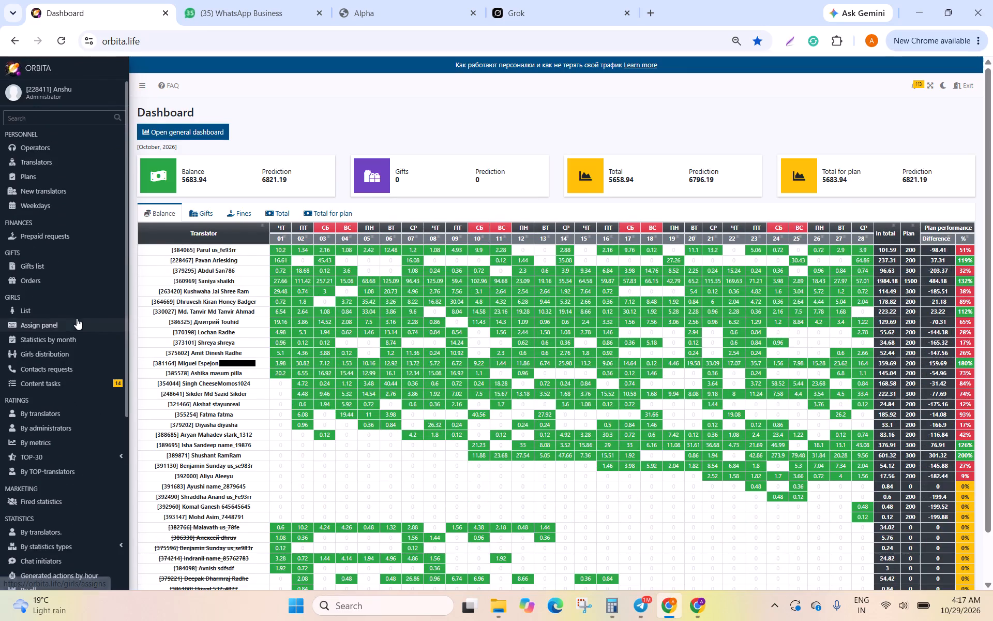